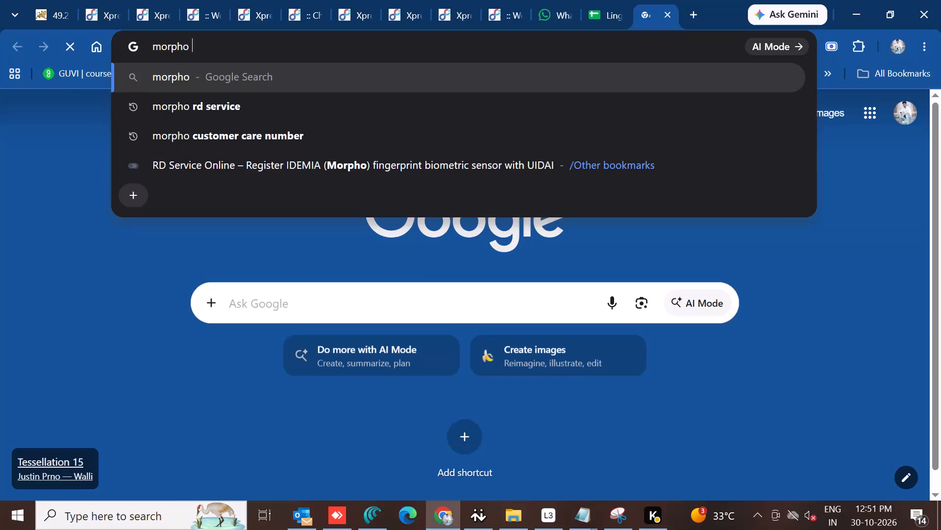
# Search Google for morpho customer care number and open the RD Service Online Contact Us result.
pyautogui.click(303, 134)
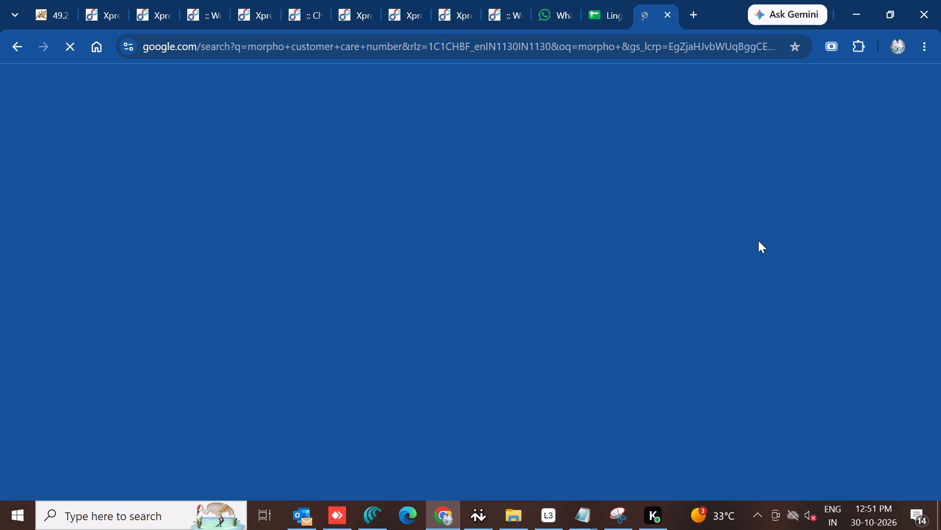
pyautogui.scroll(-1, 403, 336)
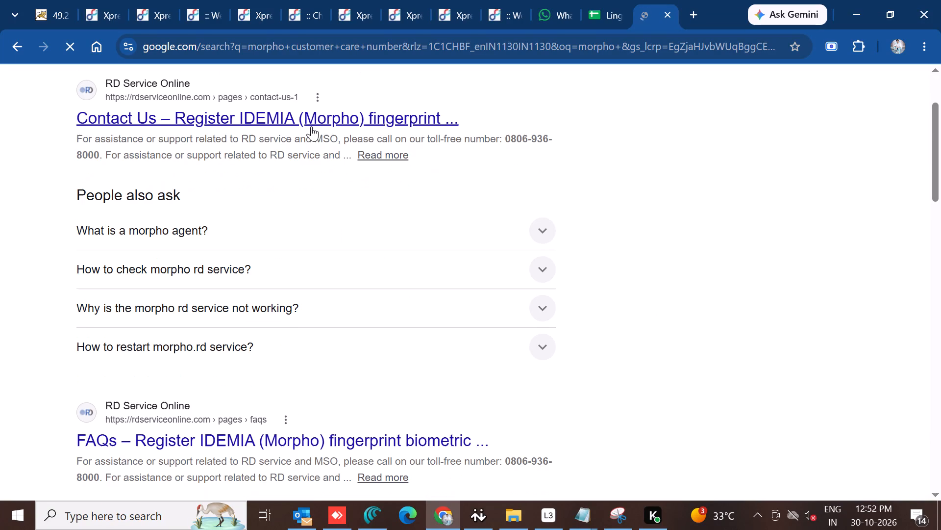
pyautogui.click(306, 123)
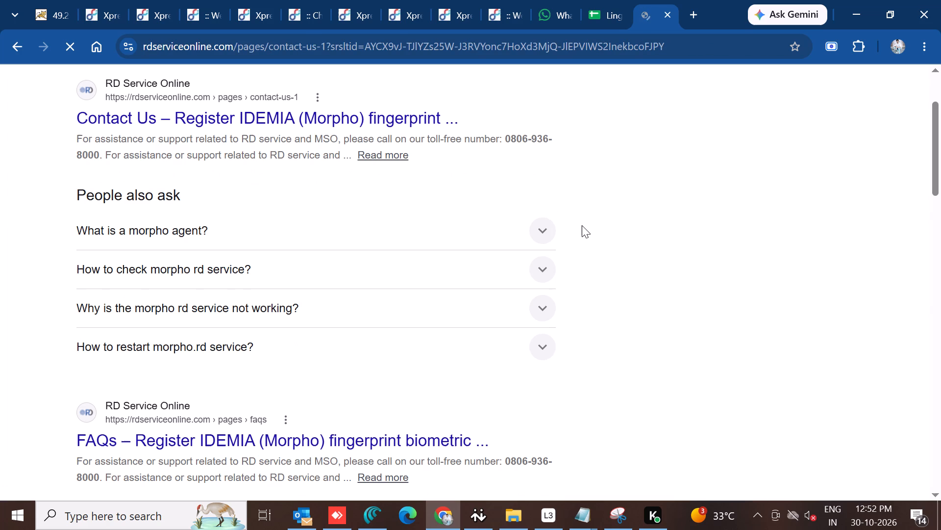
# Locate the For Support section on the contact page and highlight text from its heading into the helpdesk number.
pyautogui.scroll(-1, 495, 301)
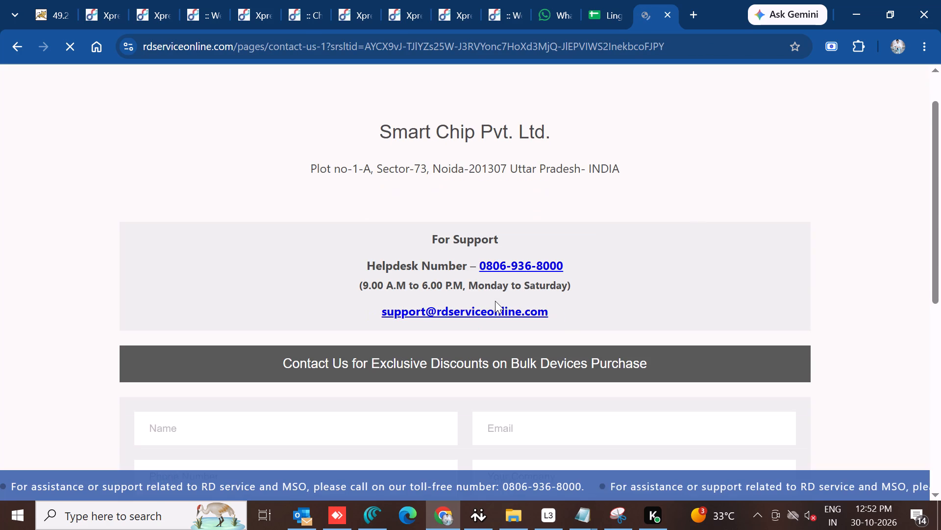
pyautogui.moveTo(427, 196); pyautogui.dragTo(515, 233)
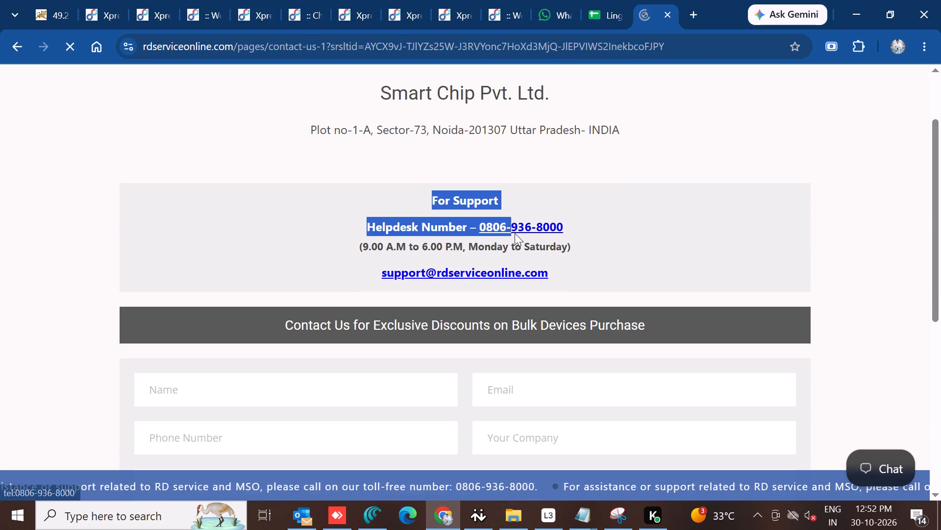
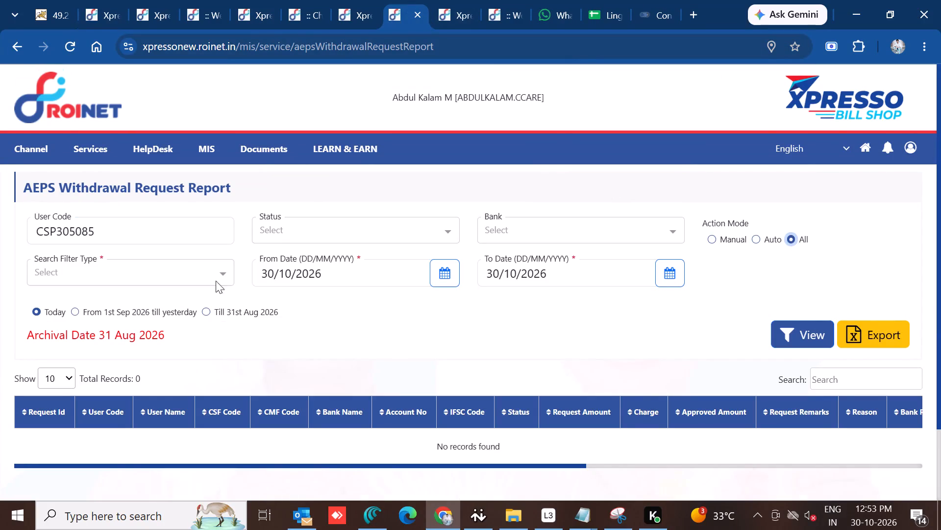
pyautogui.click(208, 281)
pyautogui.click(152, 298)
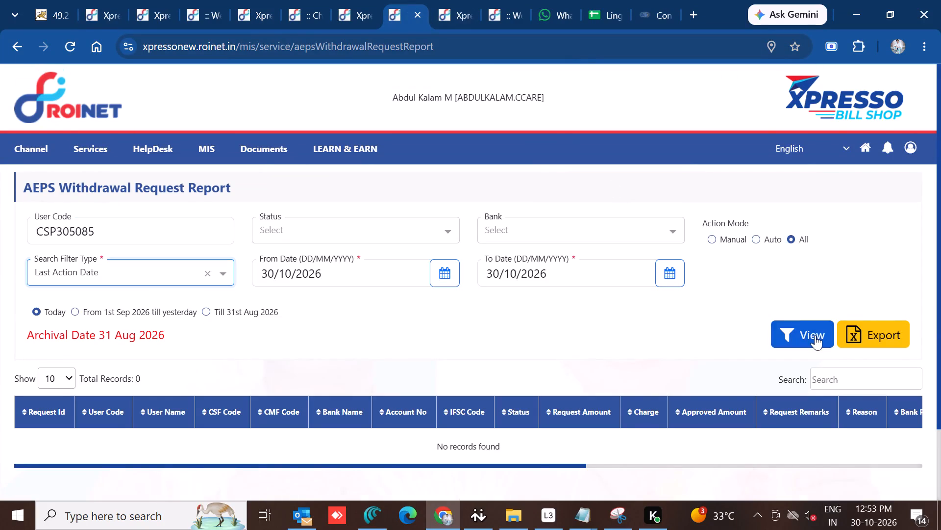
pyautogui.click(815, 335)
pyautogui.scroll(-3, 499, 329)
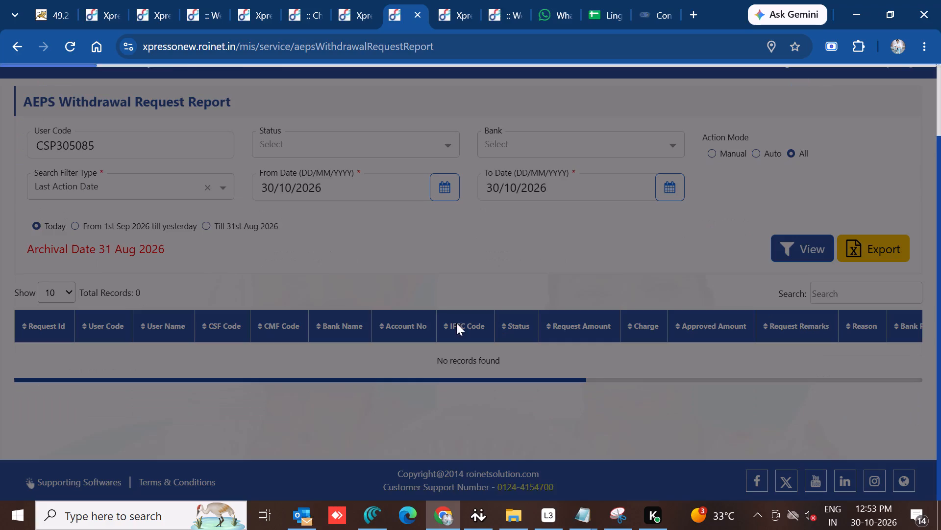
pyautogui.scroll(-1, 437, 287)
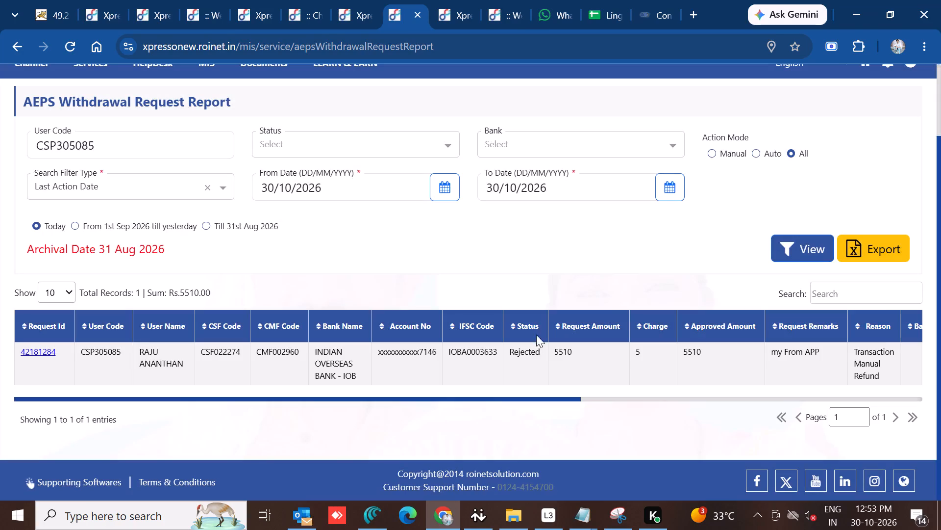
pyautogui.hscroll(-3, 593, 367)
pyautogui.hscroll(4, 593, 367)
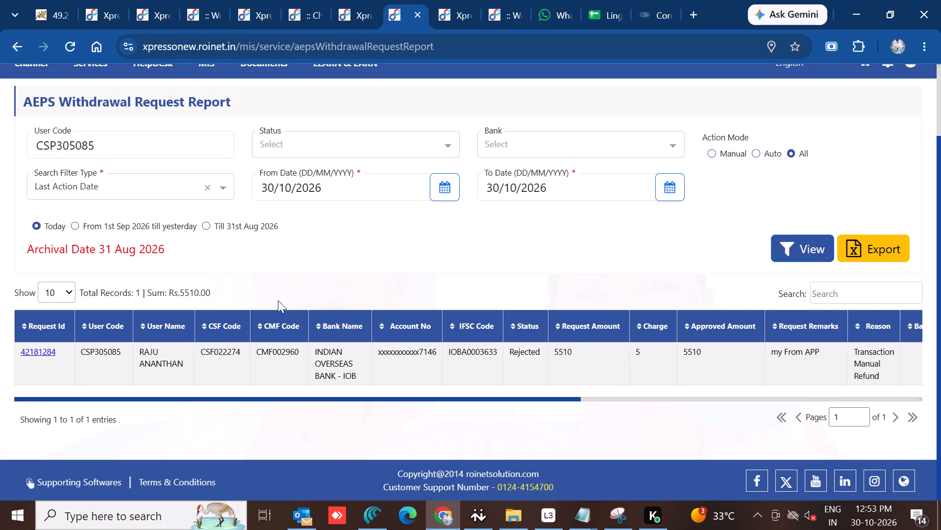
# Check the wallet transfer complaint against the matching request in the AEPS Withdrawal Request Report, examining its reason, dates and transaction details.
pyautogui.click(106, 0)
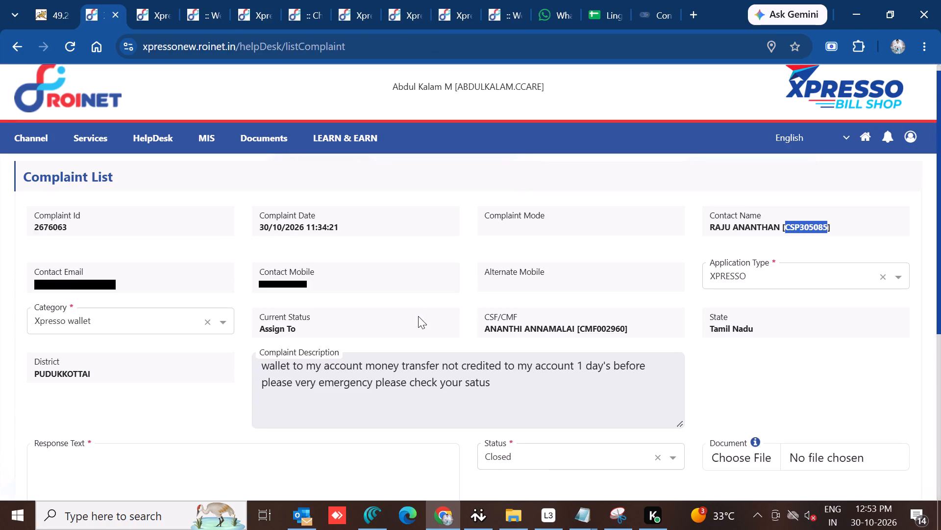
pyautogui.scroll(-2, 418, 316)
pyautogui.click(352, 0)
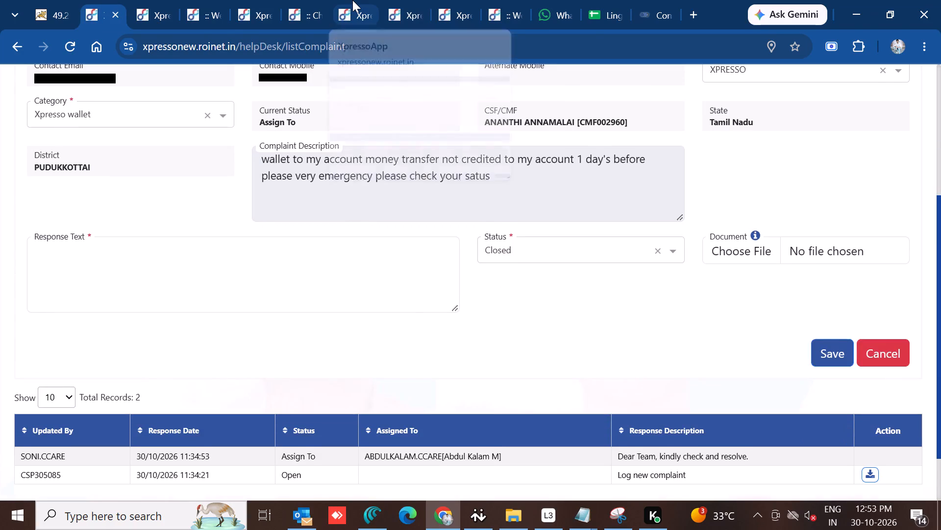
pyautogui.click(400, 1)
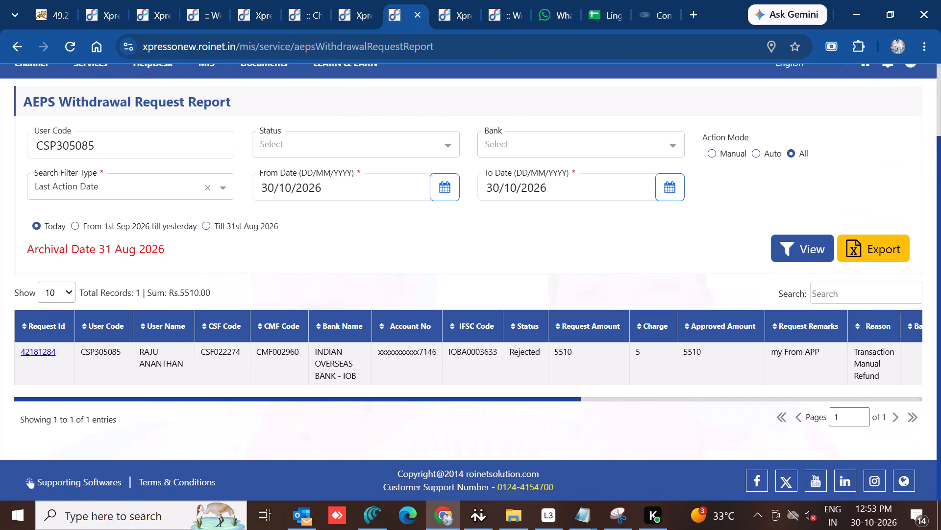
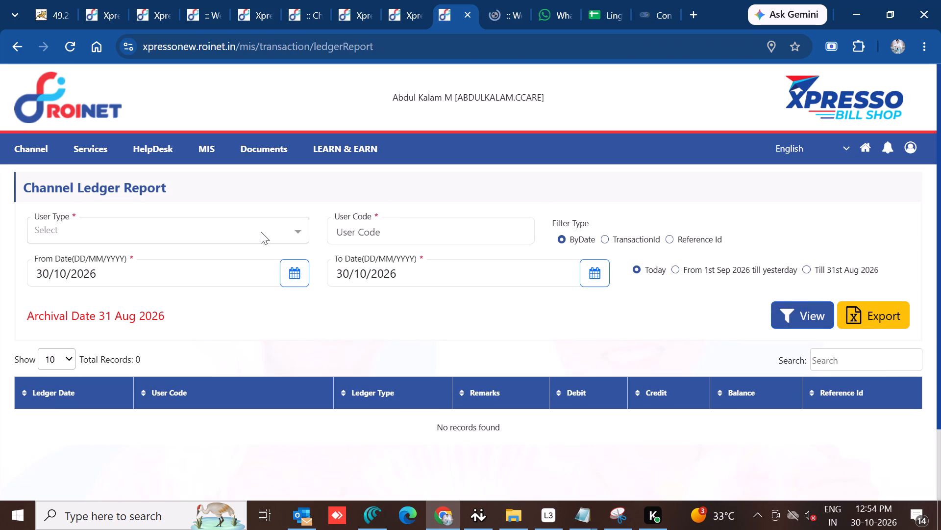
pyautogui.click(261, 232)
pyautogui.click(102, 303)
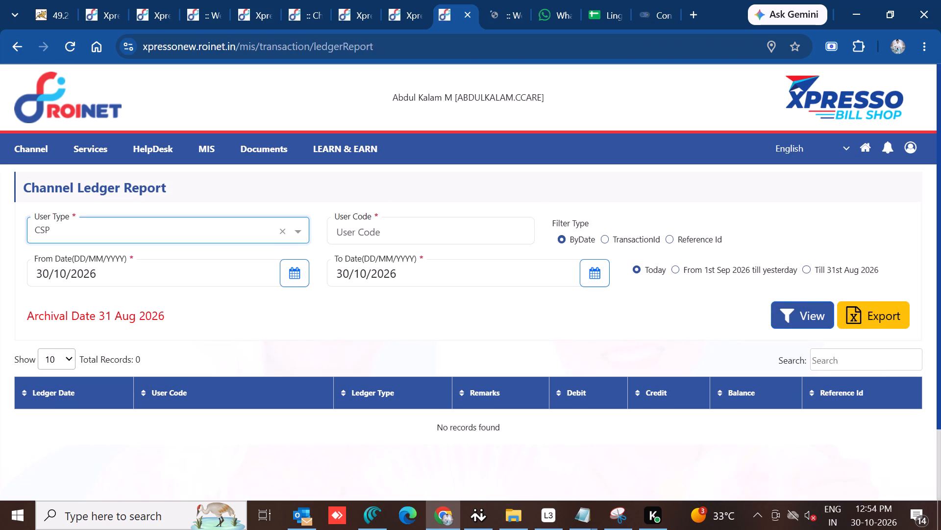
pyautogui.click(361, 229)
pyautogui.hotkey('ctrl', 'v')
pyautogui.doubleClick(442, 231)
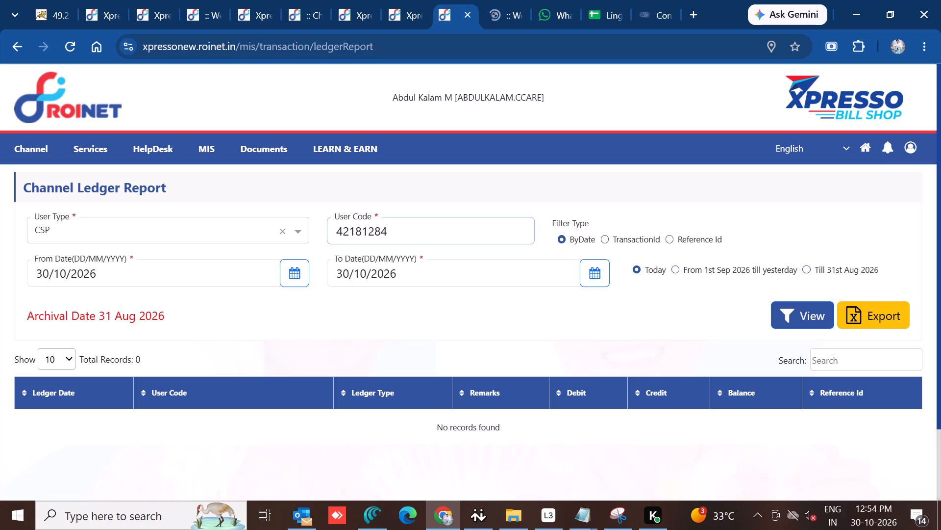
pyautogui.press('BackSpace')
pyautogui.click(842, 362)
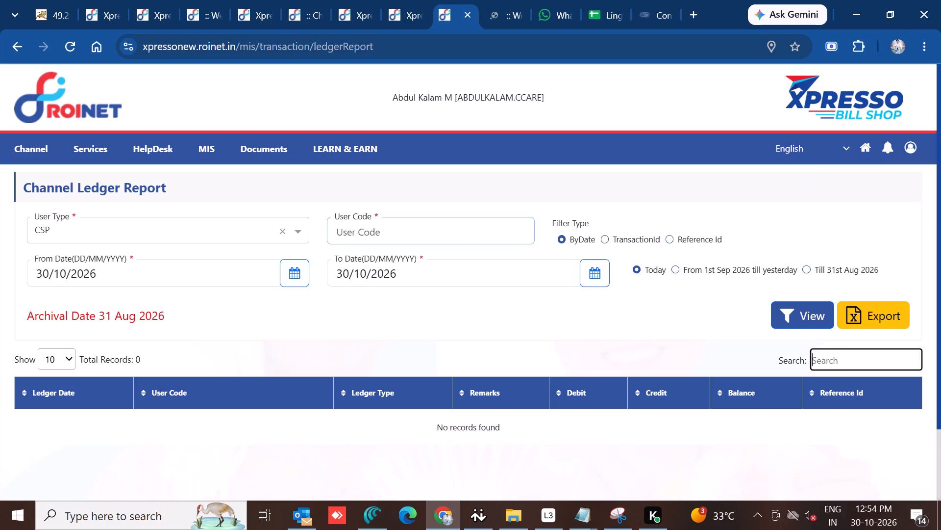
pyautogui.hotkey('ctrl', 'v')
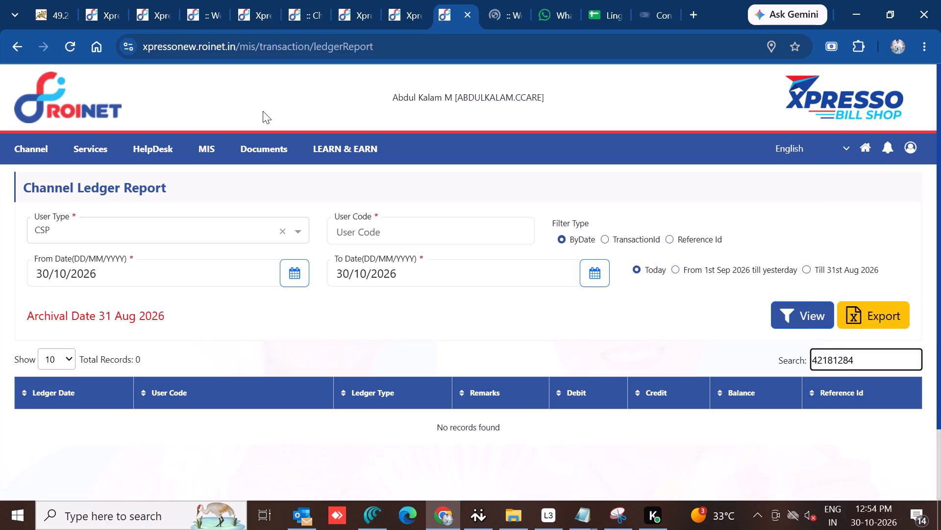
# Copy the complainant's CSP code from the complaint into the ledger report's user code and view today's entries.
pyautogui.click(102, 3)
pyautogui.scroll(1, 786, 149)
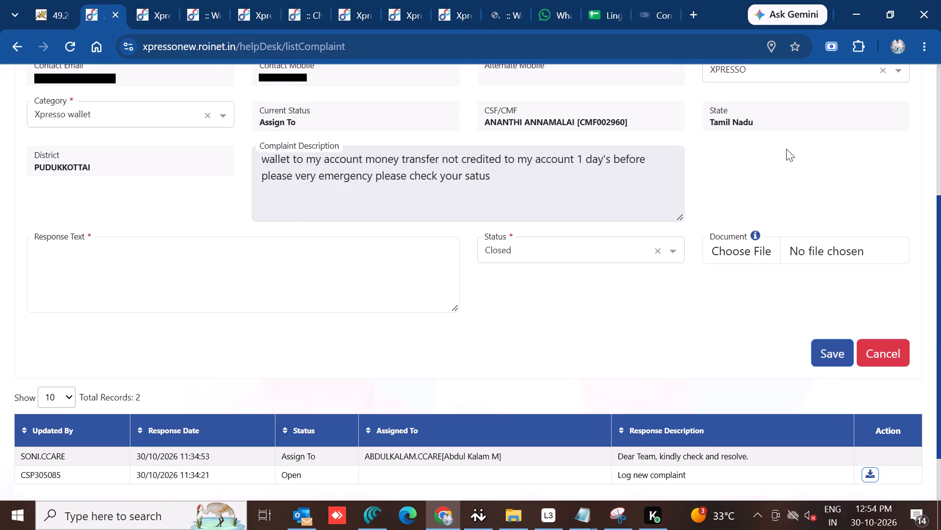
pyautogui.click(812, 120)
pyautogui.doubleClick(809, 120)
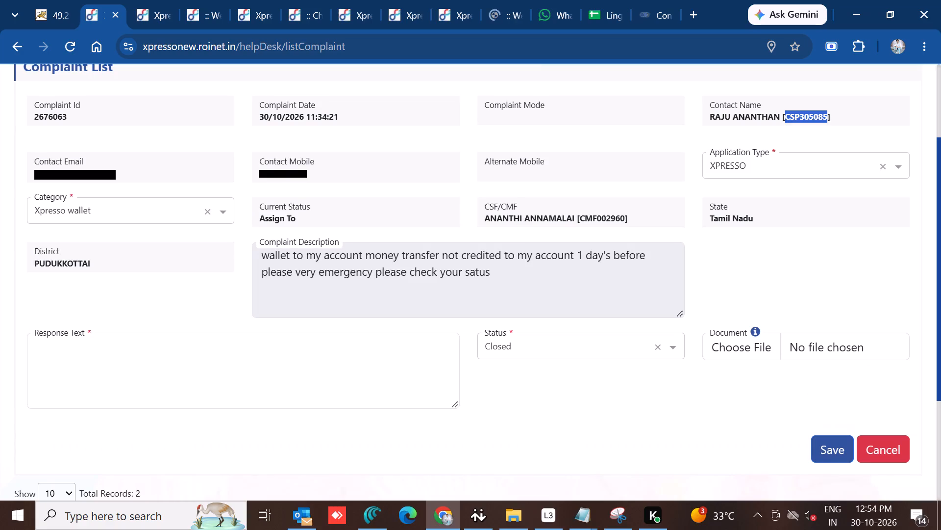
pyautogui.hotkey('ctrl', 'c')
pyautogui.click(450, 0)
pyautogui.click(444, 237)
pyautogui.hotkey('ctrl', 'v')
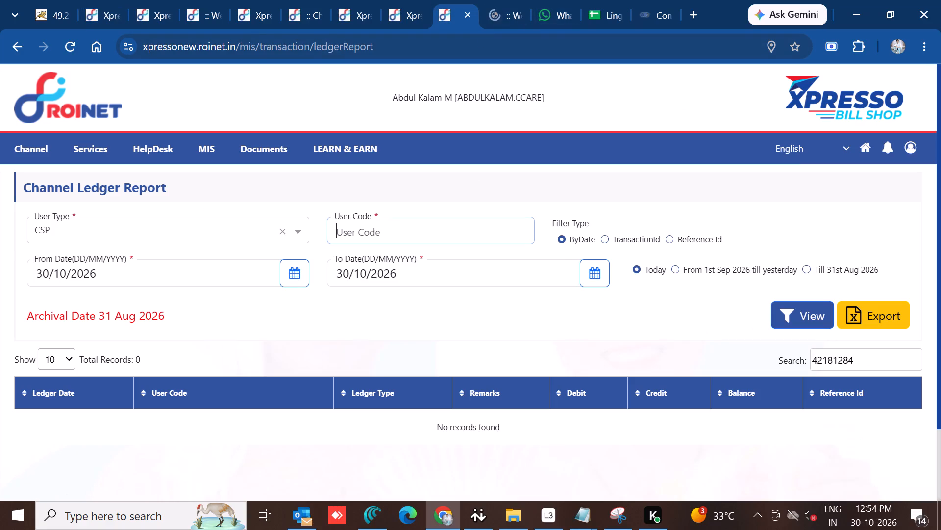
pyautogui.click(804, 317)
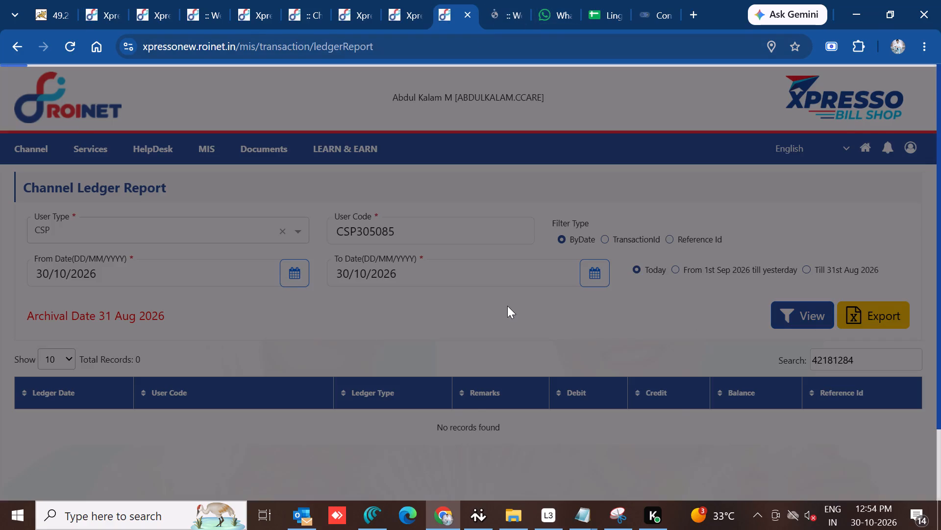
pyautogui.scroll(-1, 507, 306)
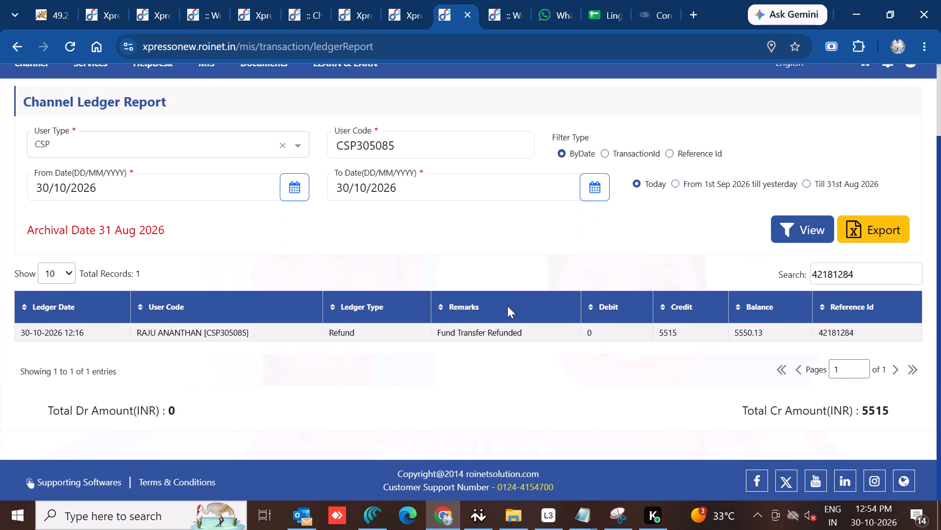
pyautogui.moveTo(20, 331); pyautogui.dragTo(25, 331)
pyautogui.moveTo(25, 331); pyautogui.dragTo(816, 335)
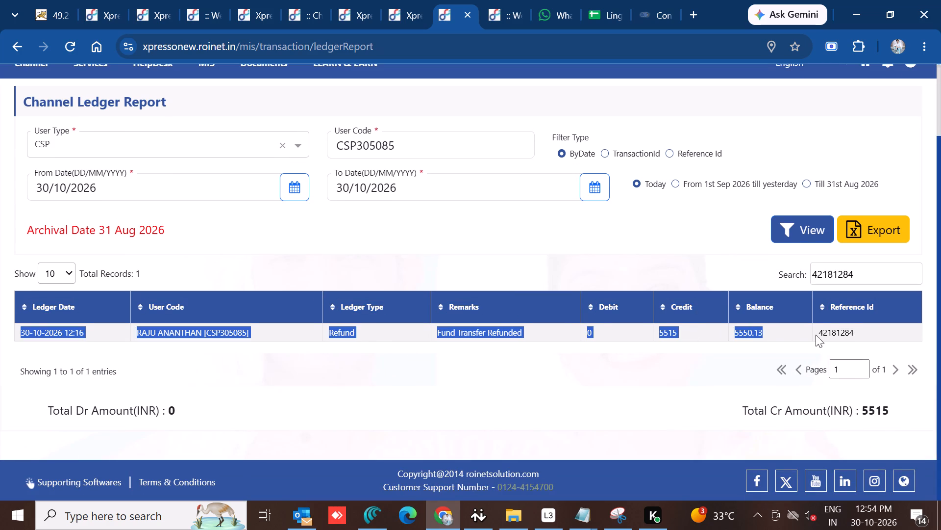
pyautogui.moveTo(816, 335); pyautogui.dragTo(871, 335)
pyautogui.hotkey('ctrl', 'c')
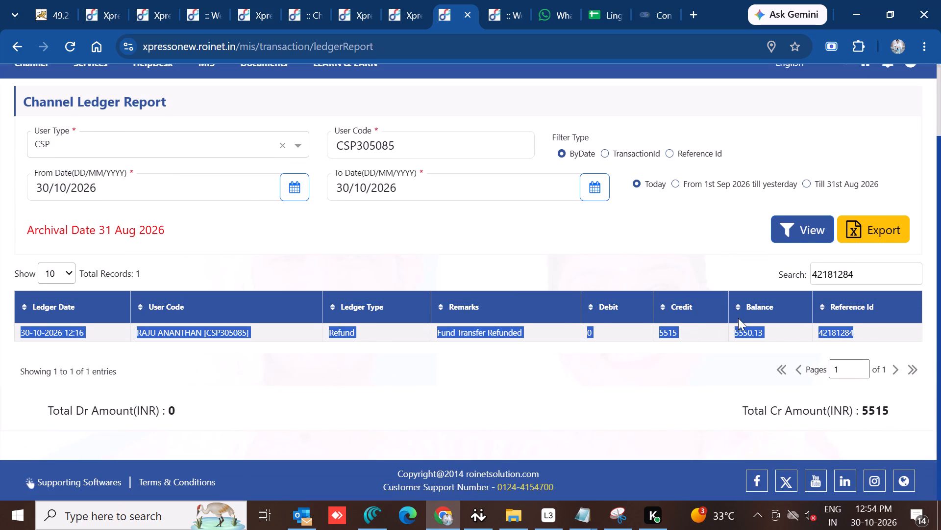
pyautogui.click(89, 0)
pyautogui.click(273, 362)
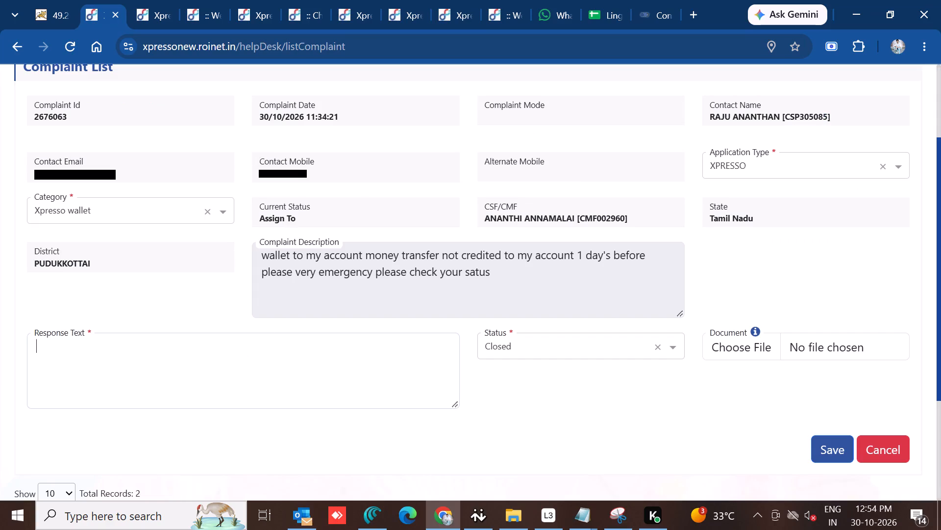
pyautogui.hotkey('ctrl', 'v')
pyautogui.press('space')
pyautogui.press('space')
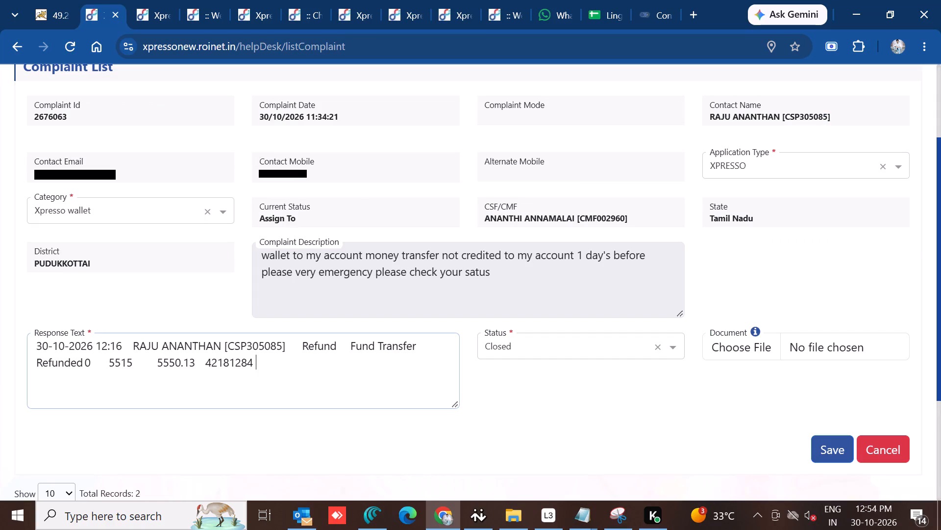
# Complete the response with ", the amount is refunded to your wallet." after the refund transaction details and save the closed complaint.
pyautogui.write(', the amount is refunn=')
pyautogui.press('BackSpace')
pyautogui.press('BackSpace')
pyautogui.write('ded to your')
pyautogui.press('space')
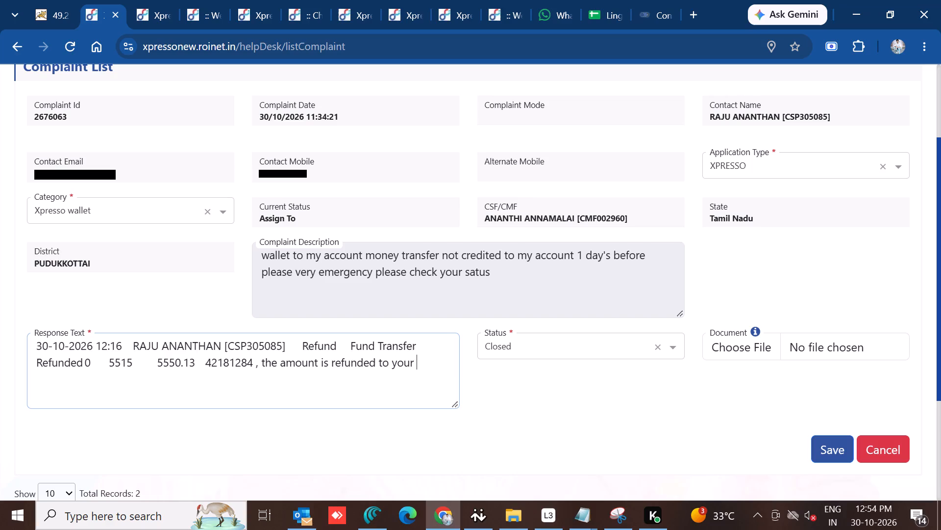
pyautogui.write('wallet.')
pyautogui.click(828, 452)
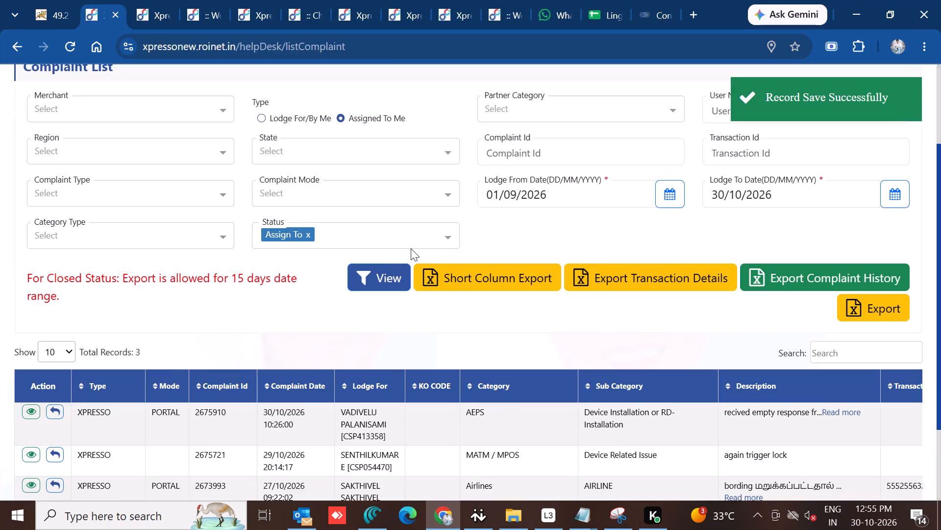
pyautogui.scroll(-3, 411, 248)
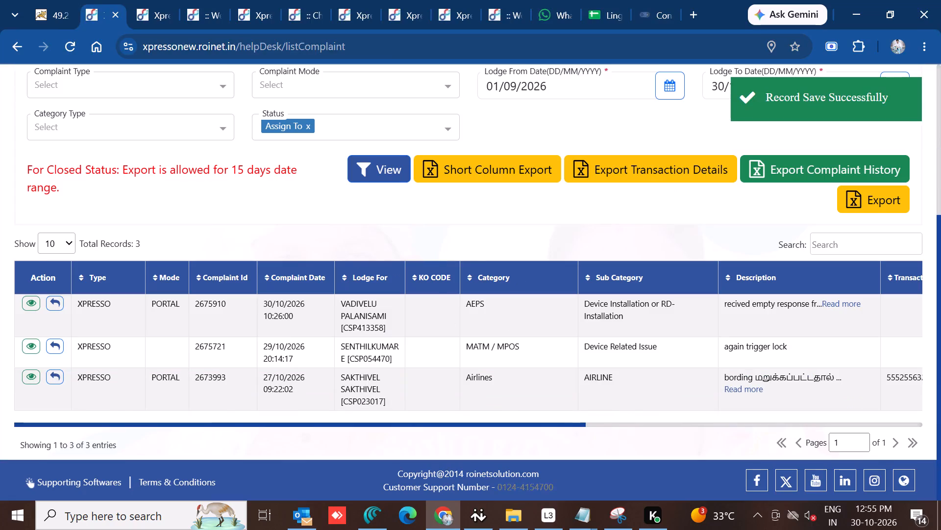
pyautogui.click(52, 304)
pyautogui.scroll(-3, 669, 325)
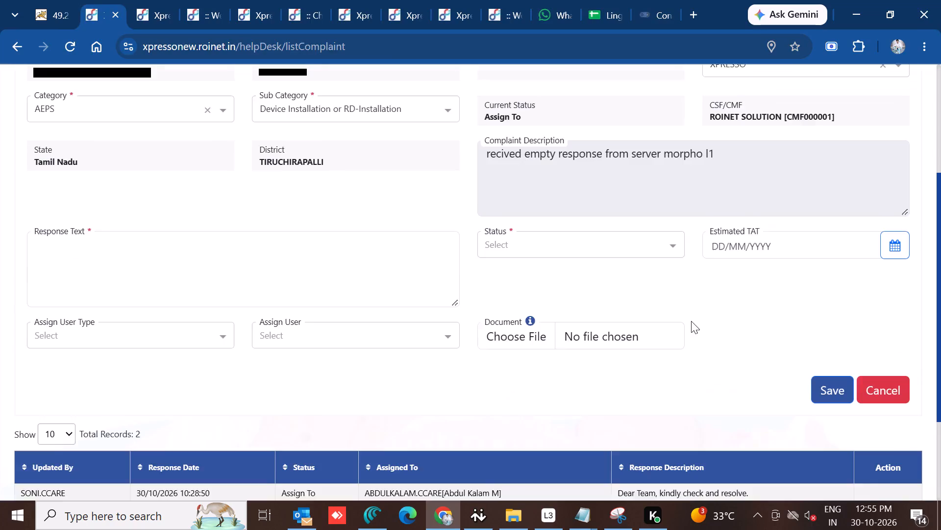
pyautogui.click(564, 214)
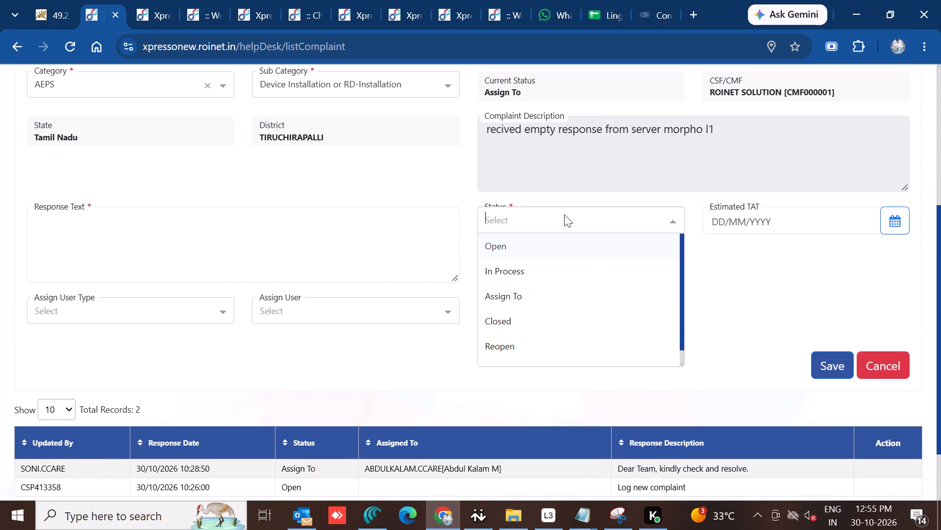
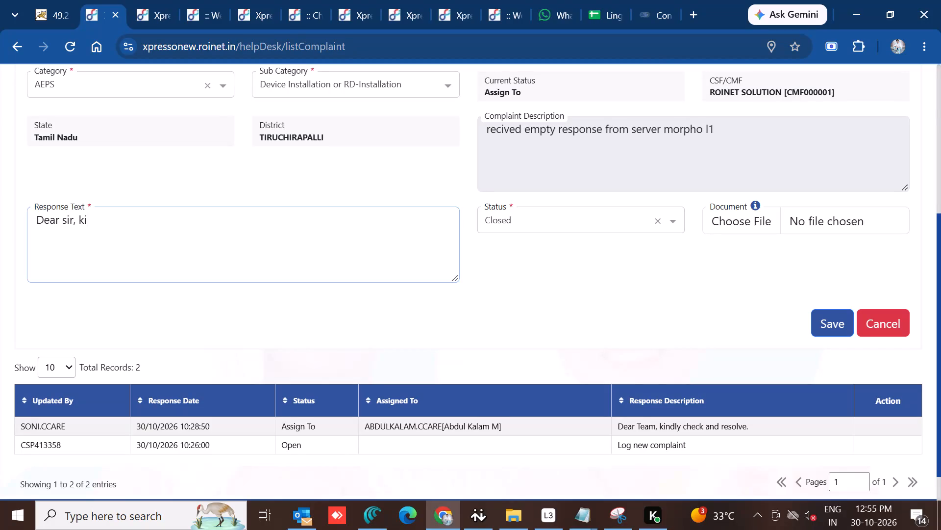
# Complete the Morpho L1 complaint's response as "Dear sir, kindly contact morpho customer care," followed by the copied support helpdesk number, working hours and email.
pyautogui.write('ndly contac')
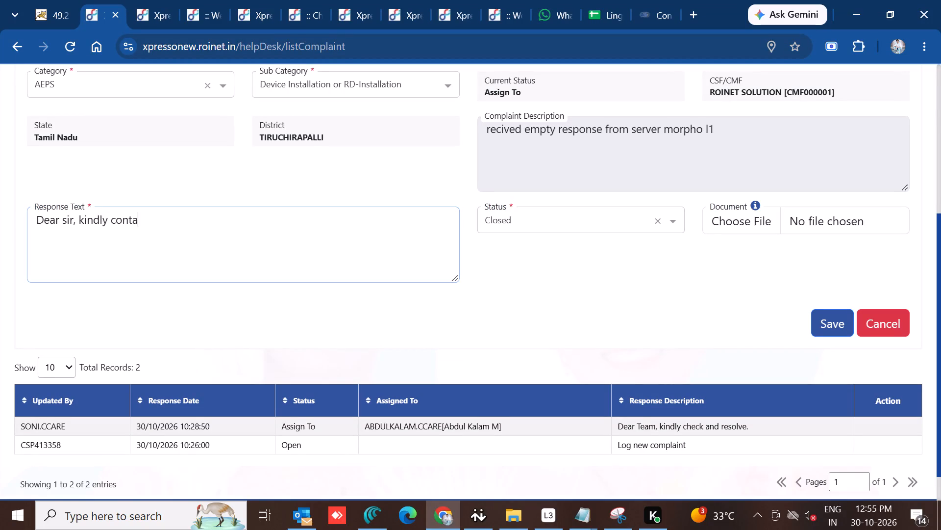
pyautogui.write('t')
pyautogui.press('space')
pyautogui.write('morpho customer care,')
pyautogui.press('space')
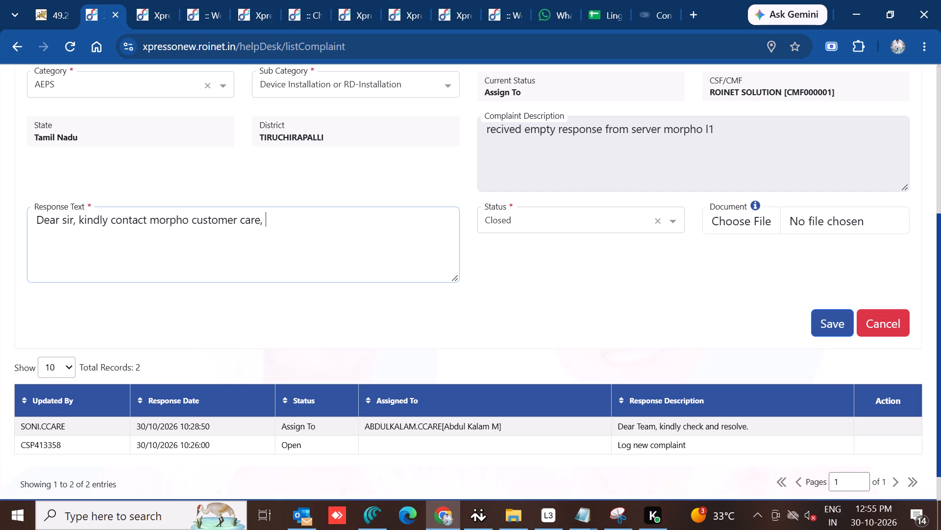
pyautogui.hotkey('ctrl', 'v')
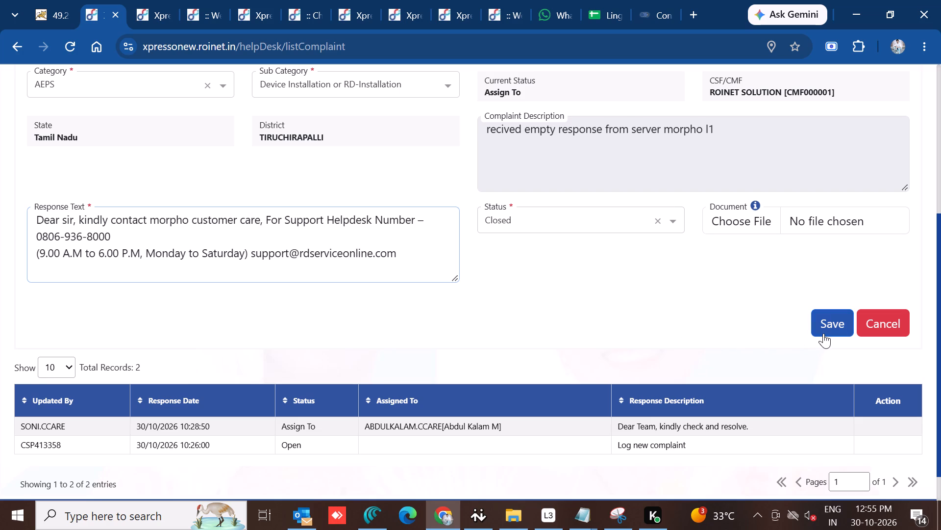
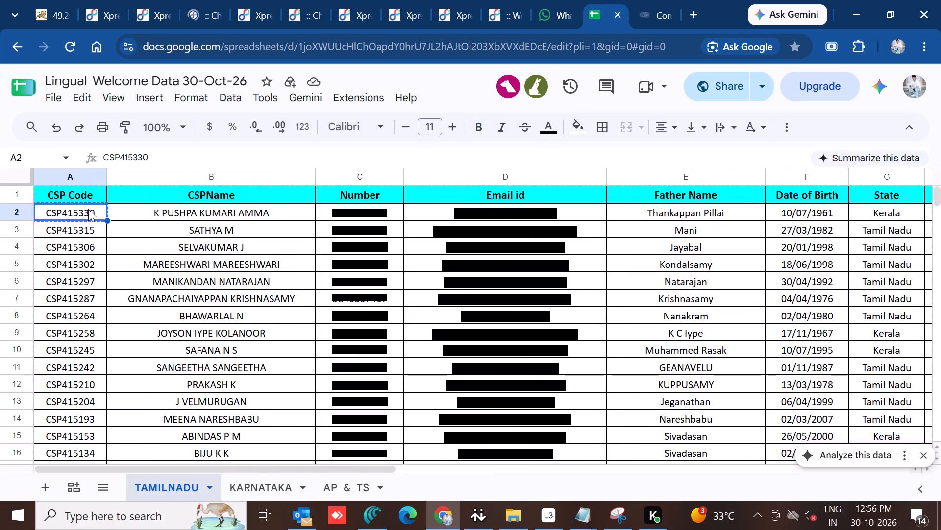
# Add a channel verification record for the CSP code in row 2 of the TAMILNADU sheet, with status Success and sub status Welcome Call done.
pyautogui.click(194, 0)
pyautogui.click(115, 321)
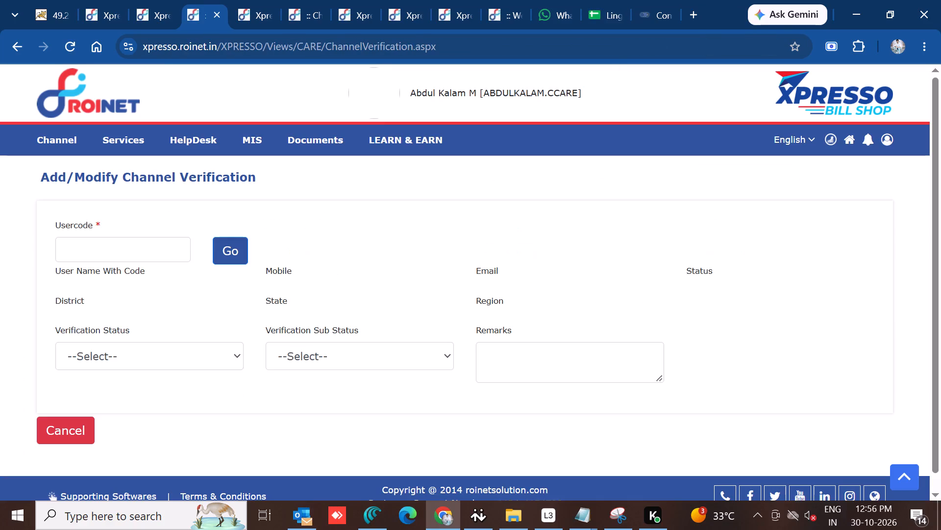
pyautogui.click(136, 257)
pyautogui.hotkey('ctrl', 'v')
pyautogui.click(230, 251)
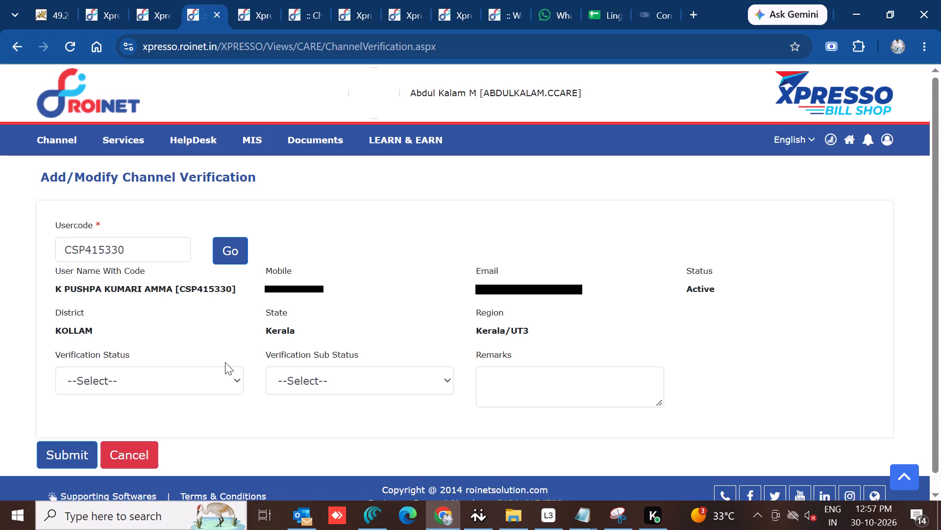
pyautogui.click(207, 379)
pyautogui.click(124, 441)
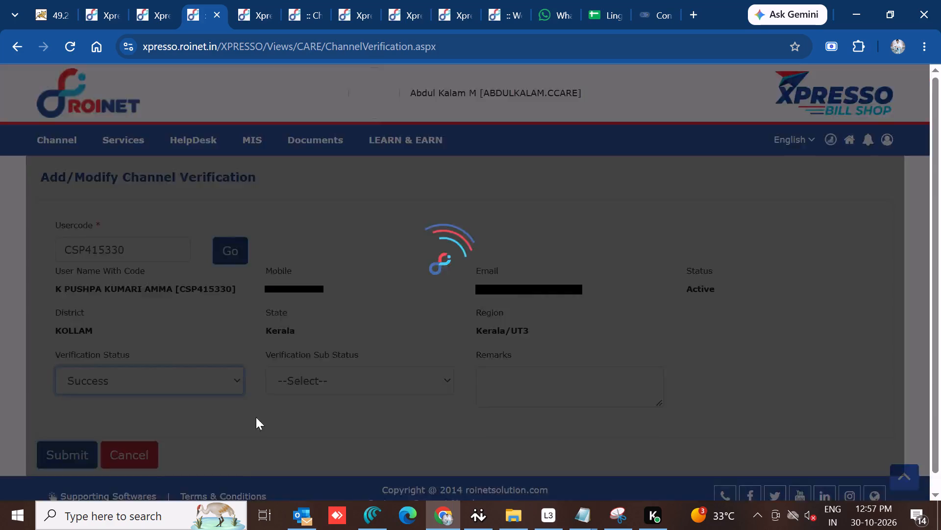
pyautogui.click(323, 386)
pyautogui.click(319, 420)
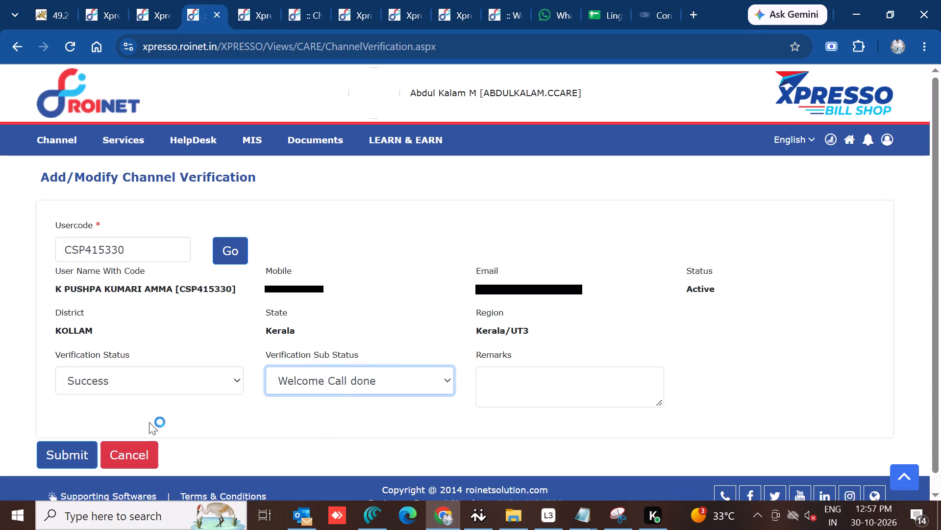
pyautogui.click(71, 449)
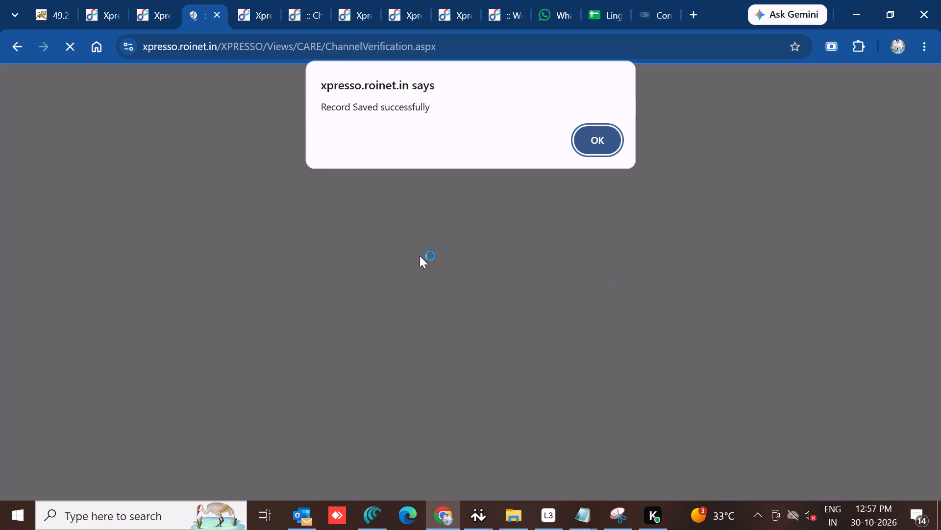
pyautogui.click(600, 150)
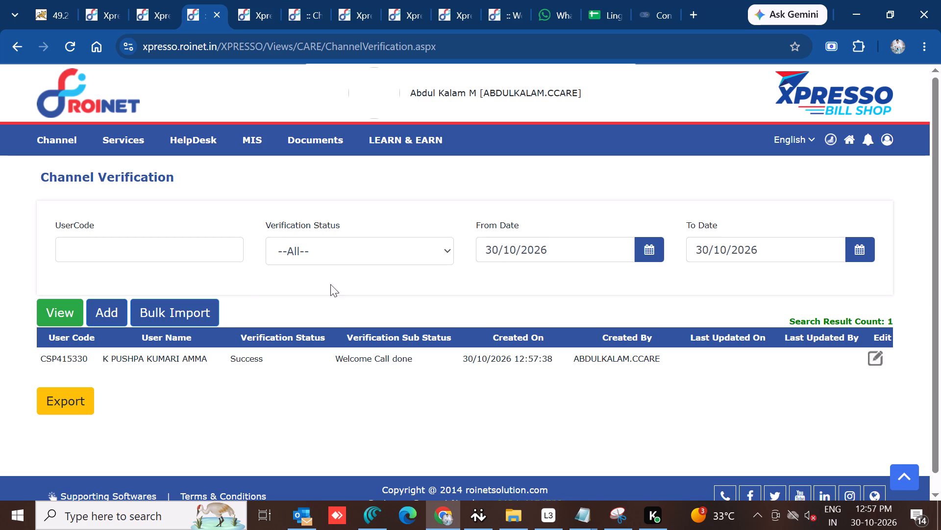
# Submit a channel verification record for the CSP code in row 3 of the TAMILNADU sheet, with status Success and sub status Welcome Call done.
pyautogui.click(119, 303)
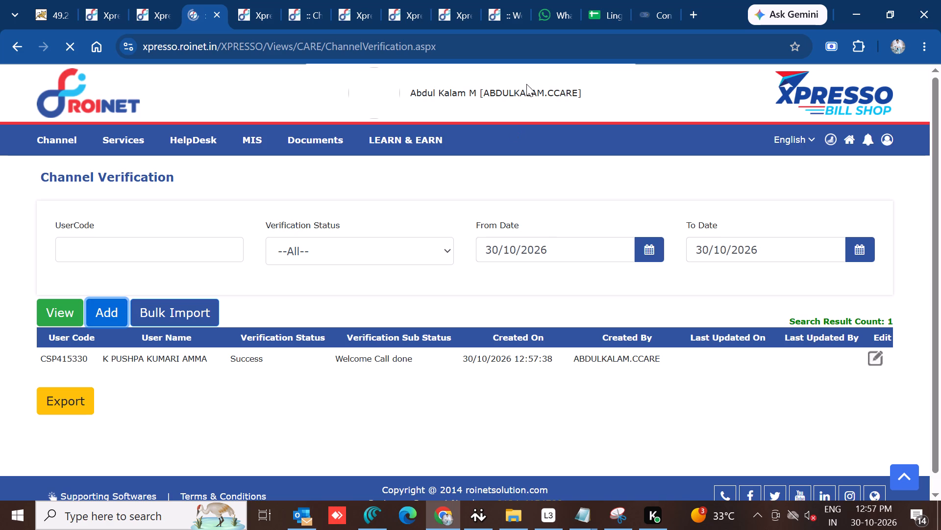
pyautogui.click(592, 7)
pyautogui.press('Down')
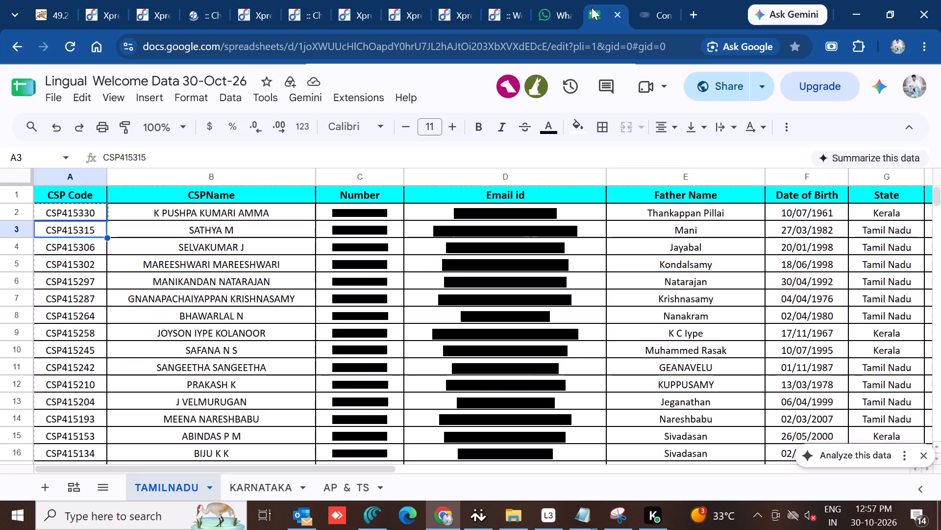
pyautogui.hotkey('ctrl', 'c')
pyautogui.click(218, 19)
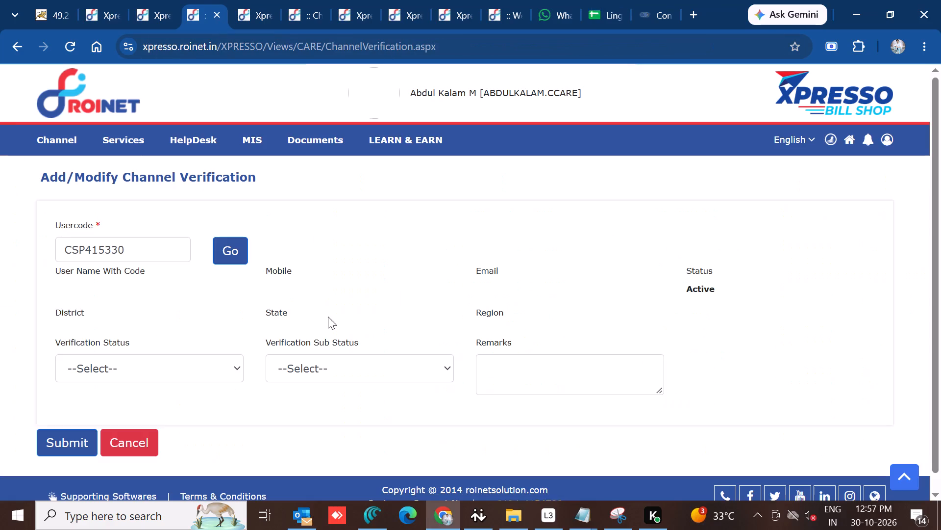
pyautogui.doubleClick(152, 248)
pyautogui.hotkey('ctrl', 'v')
pyautogui.click(227, 240)
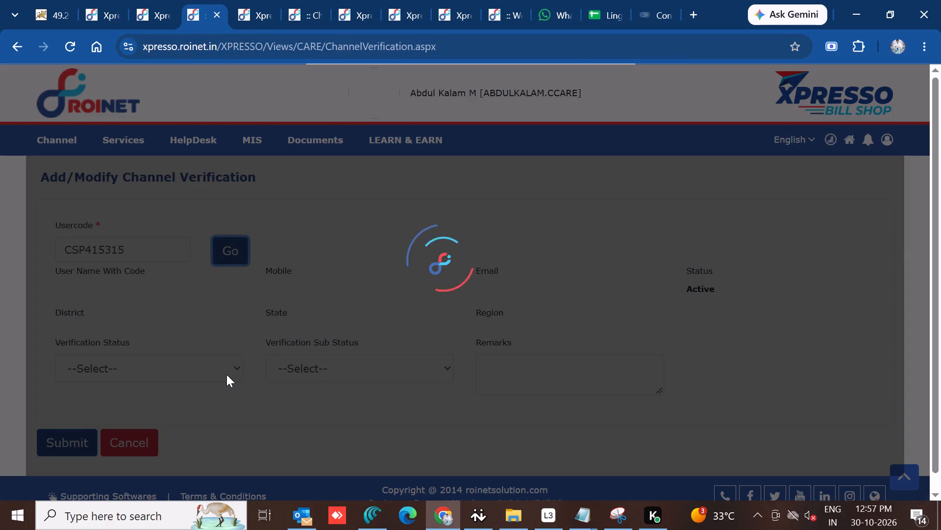
pyautogui.click(226, 374)
pyautogui.click(101, 439)
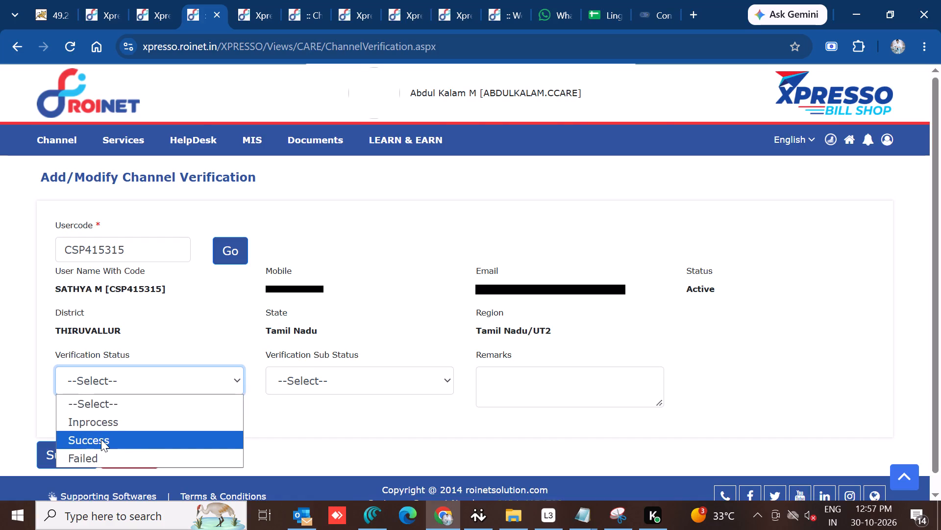
pyautogui.click(316, 380)
pyautogui.click(316, 380)
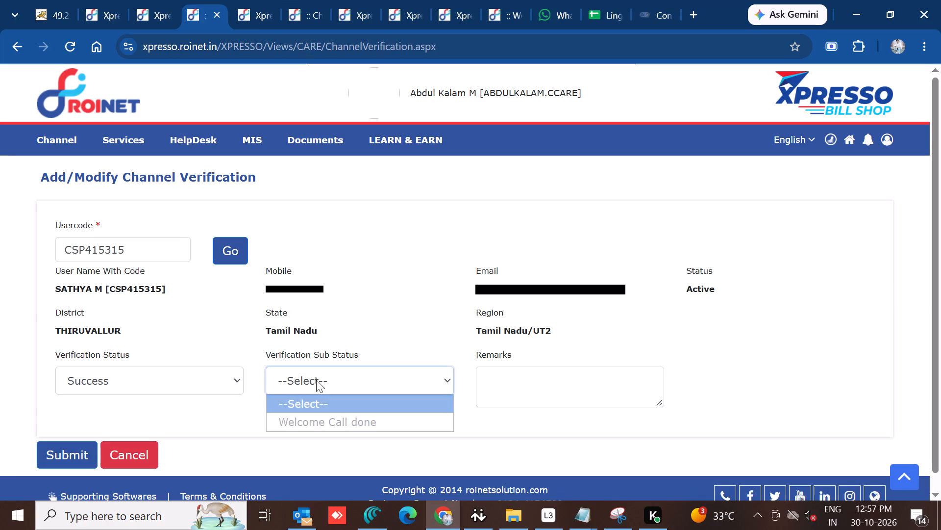
pyautogui.click(317, 417)
pyautogui.click(74, 446)
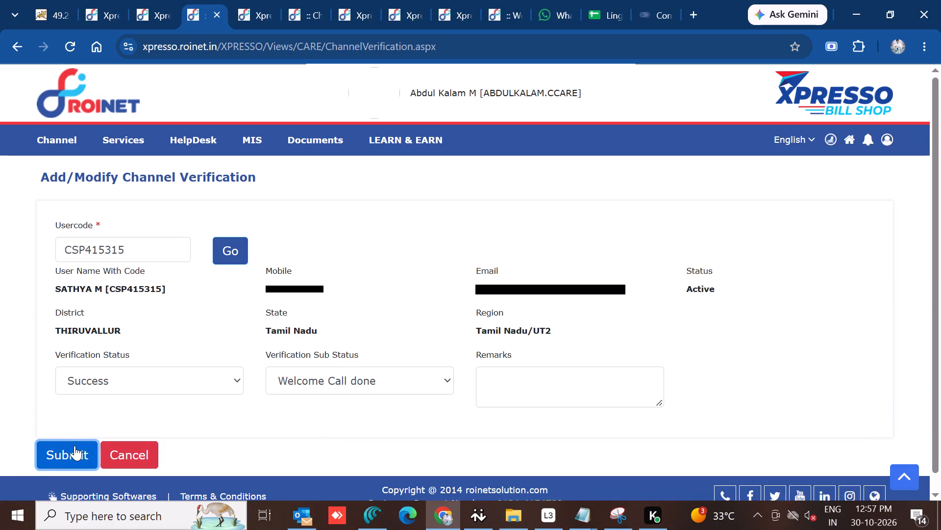
# Add a channel verification record for the CSP code in row 4 of the TAMILNADU sheet, with status Success and sub status Welcome Call done.
pyautogui.click(601, 9)
pyautogui.press('Down')
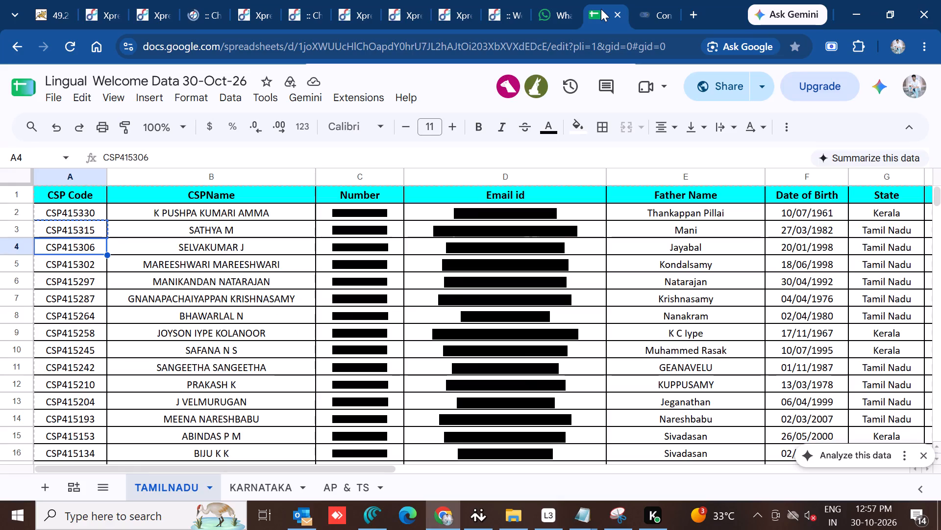
pyautogui.hotkey('ctrl', 'c')
pyautogui.click(199, 0)
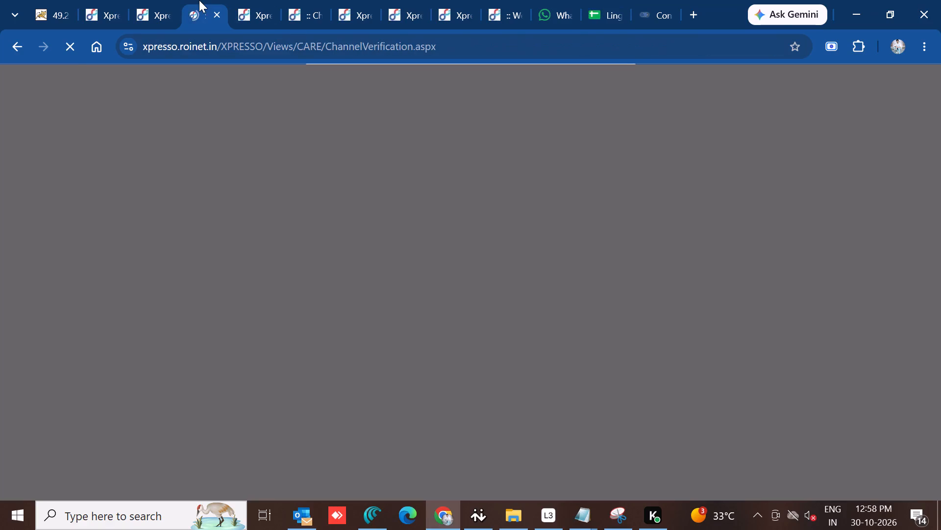
pyautogui.click(596, 149)
pyautogui.click(119, 308)
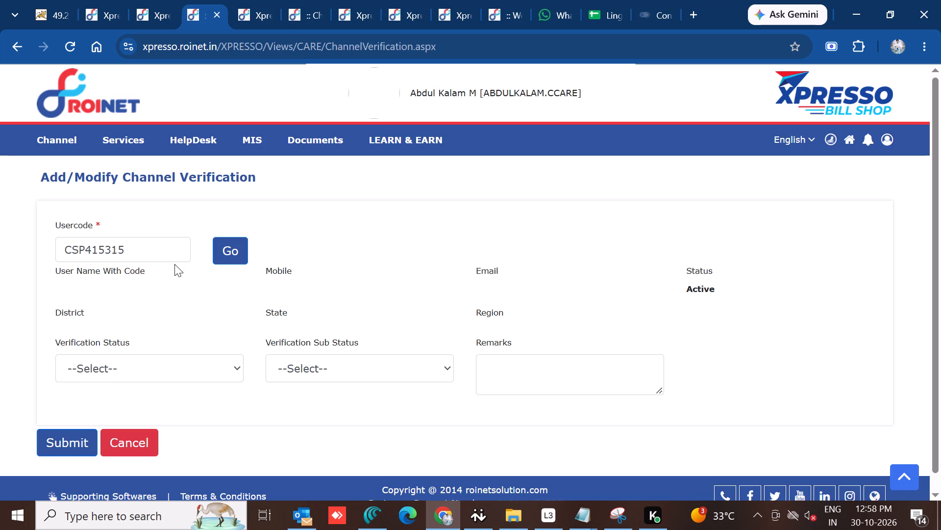
pyautogui.doubleClick(164, 251)
pyautogui.hotkey('ctrl', 'v')
pyautogui.click(234, 252)
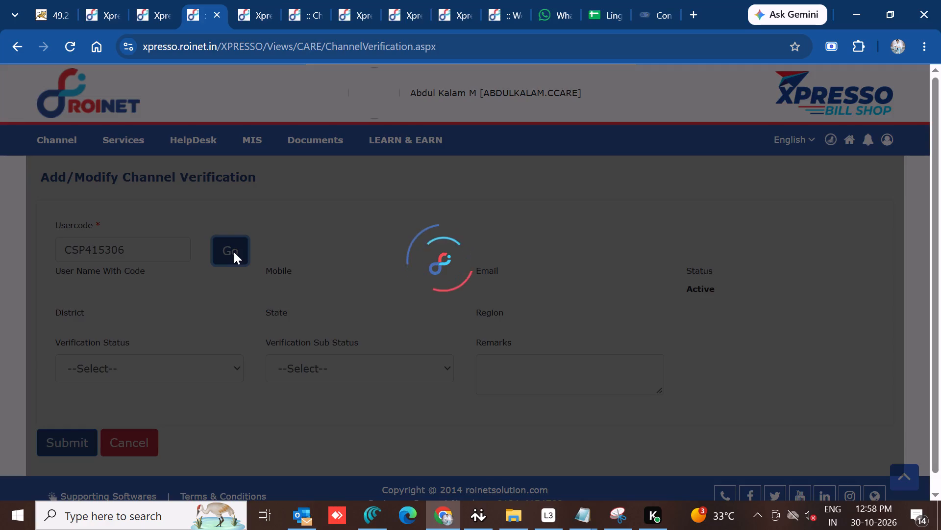
pyautogui.click(208, 372)
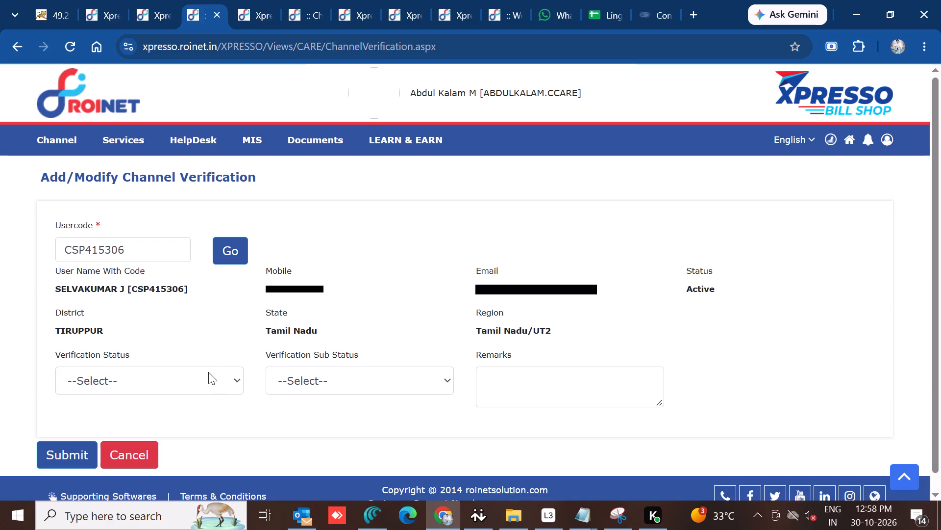
pyautogui.click(110, 441)
pyautogui.click(317, 389)
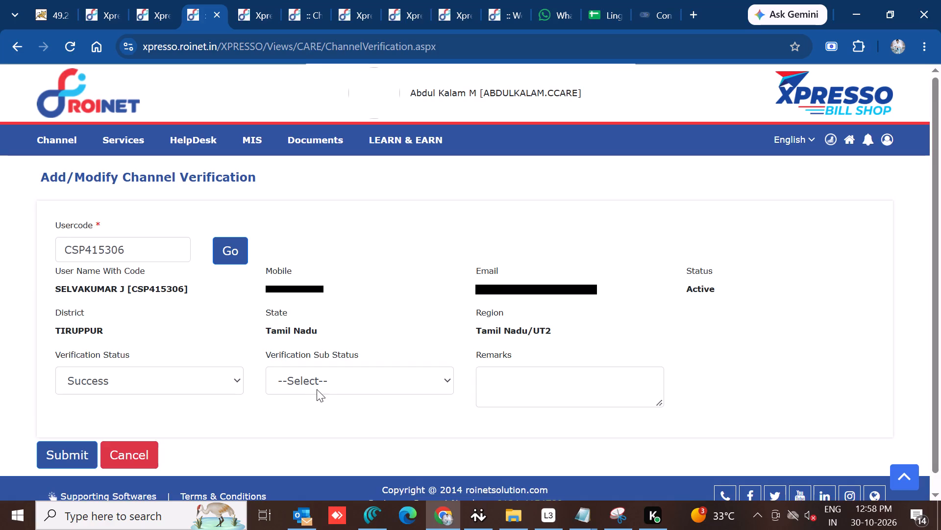
pyautogui.click(315, 416)
pyautogui.click(65, 453)
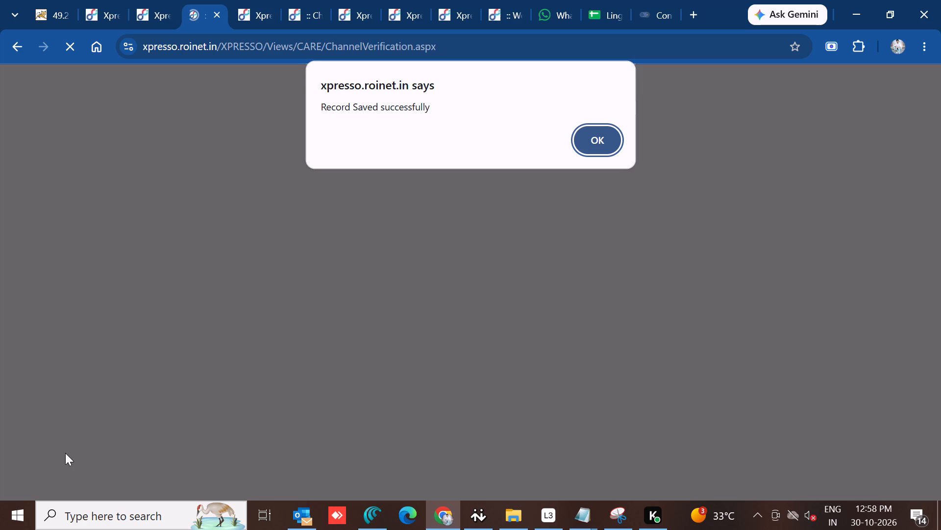
pyautogui.click(594, 138)
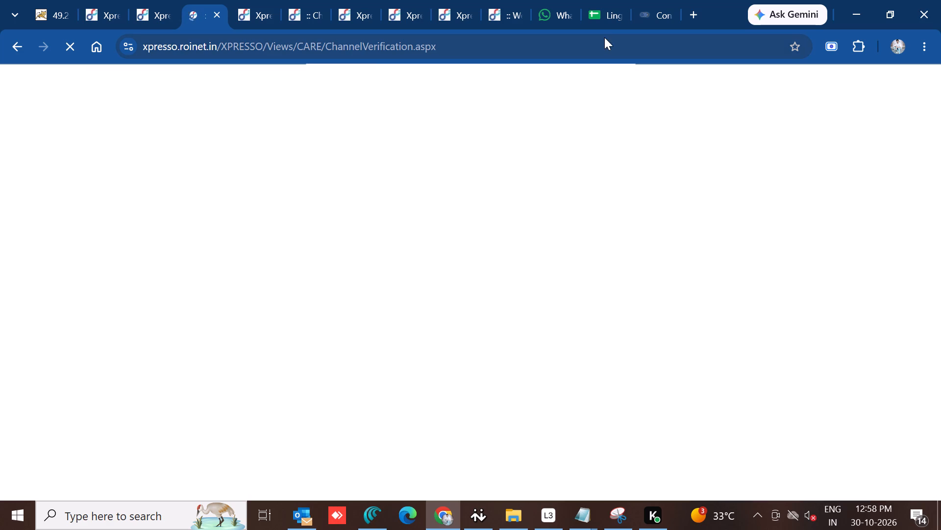
# Copy the CSP code from row 5 of the TAMILNADU sheet and start a new channel verification record for it.
pyautogui.click(600, 19)
pyautogui.press('Down')
pyautogui.hotkey('ctrl', 'c')
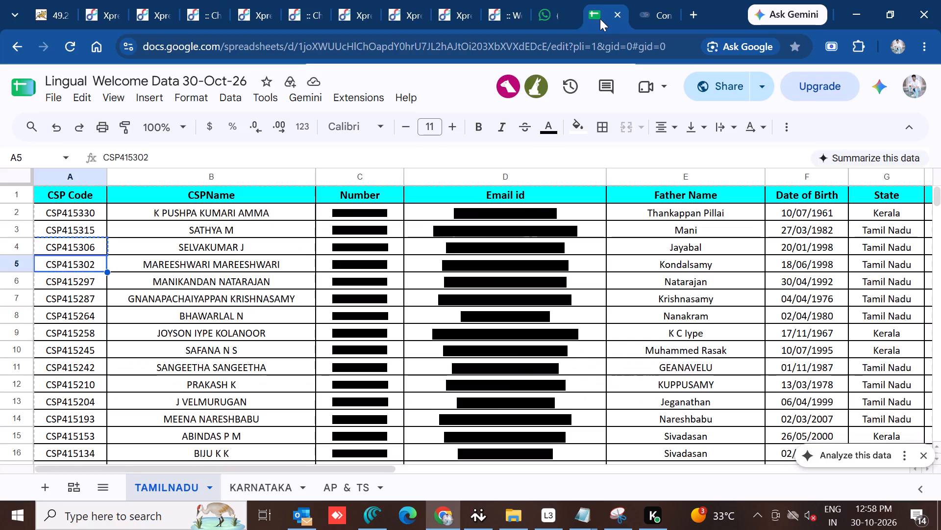
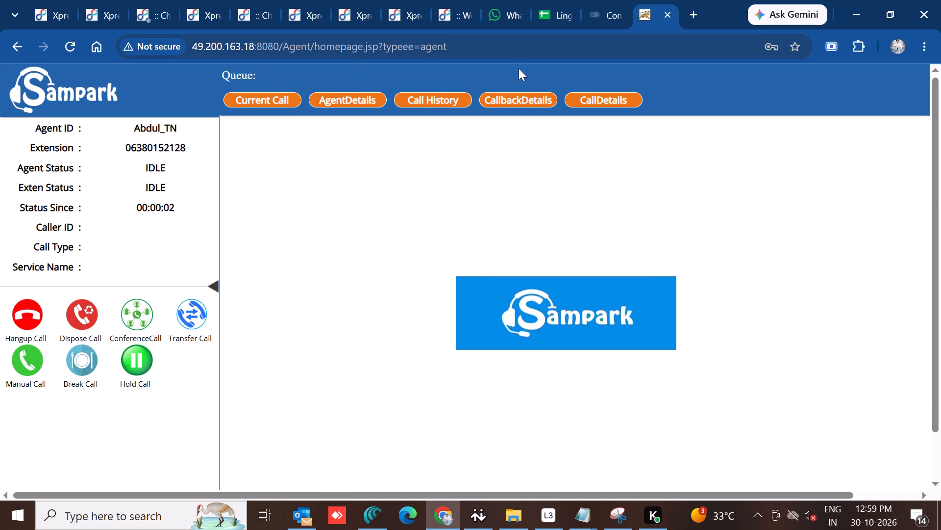
# Add a channel verification record for the CSP code in row 6 of the TAMILNADU sheet, with status Success and sub status Welcome Call done.
pyautogui.click(544, 0)
pyautogui.press('Down')
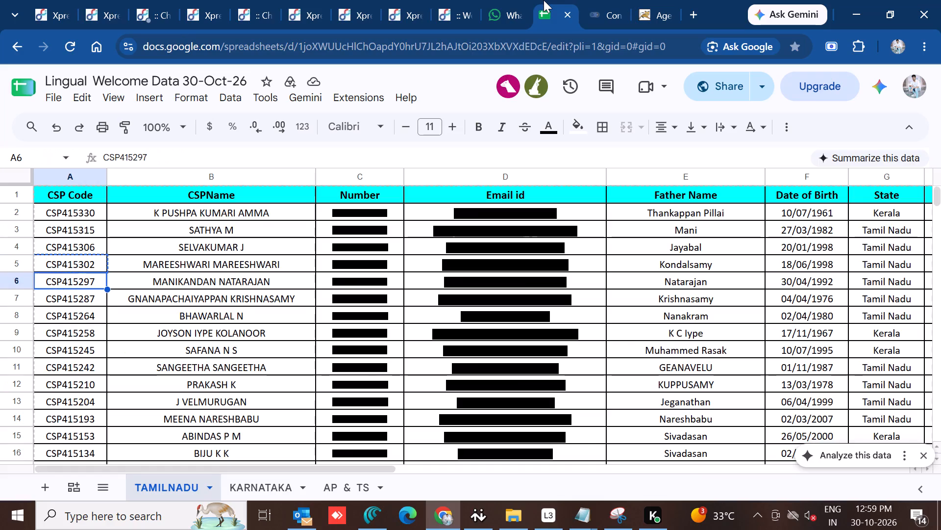
pyautogui.hotkey('ctrl', 'c')
pyautogui.click(163, 0)
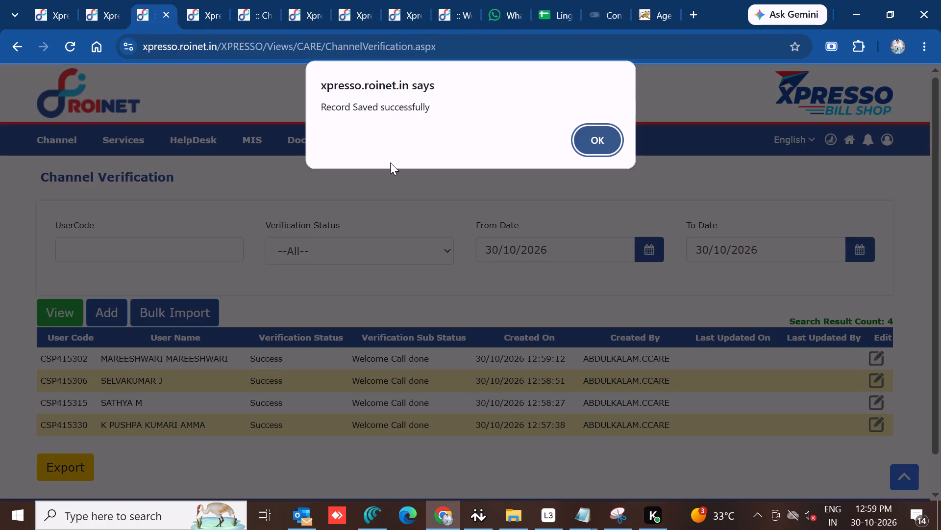
pyautogui.click(596, 128)
pyautogui.click(107, 299)
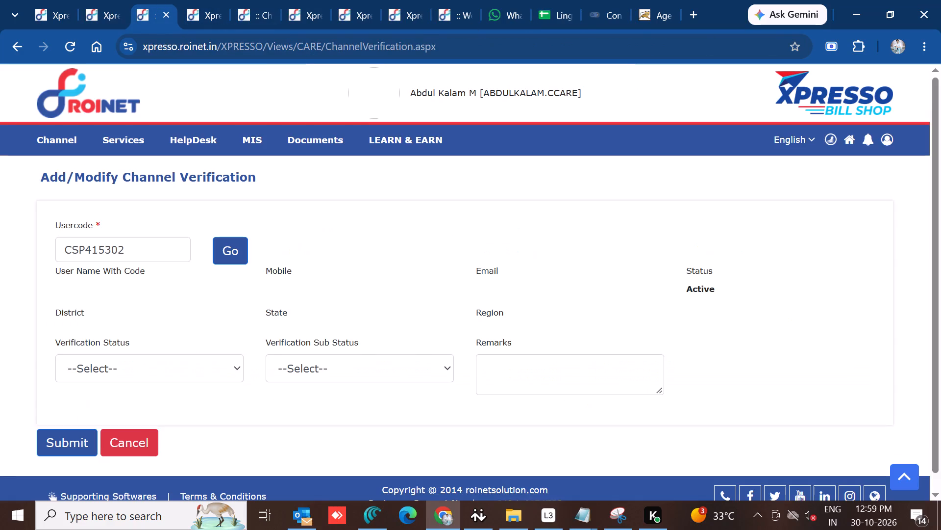
pyautogui.doubleClick(173, 247)
pyautogui.hotkey('ctrl', 'v')
pyautogui.click(227, 246)
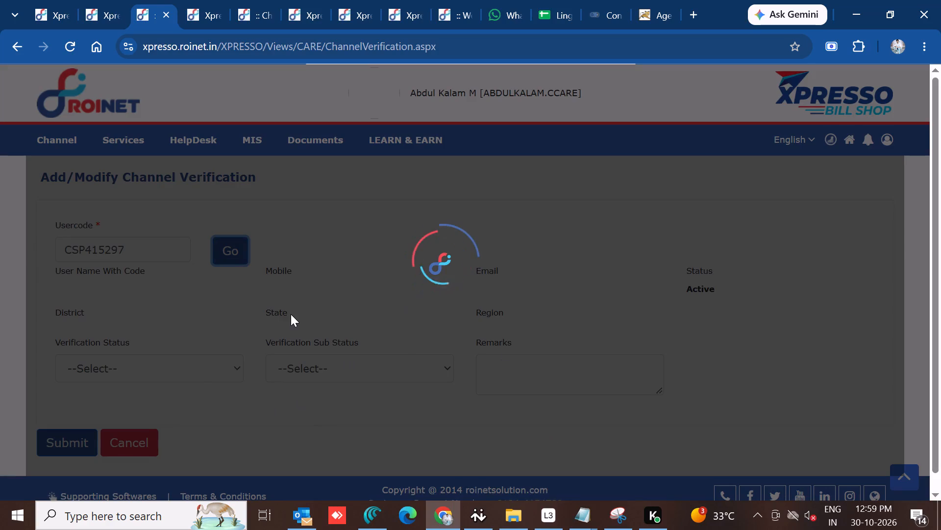
pyautogui.click(216, 379)
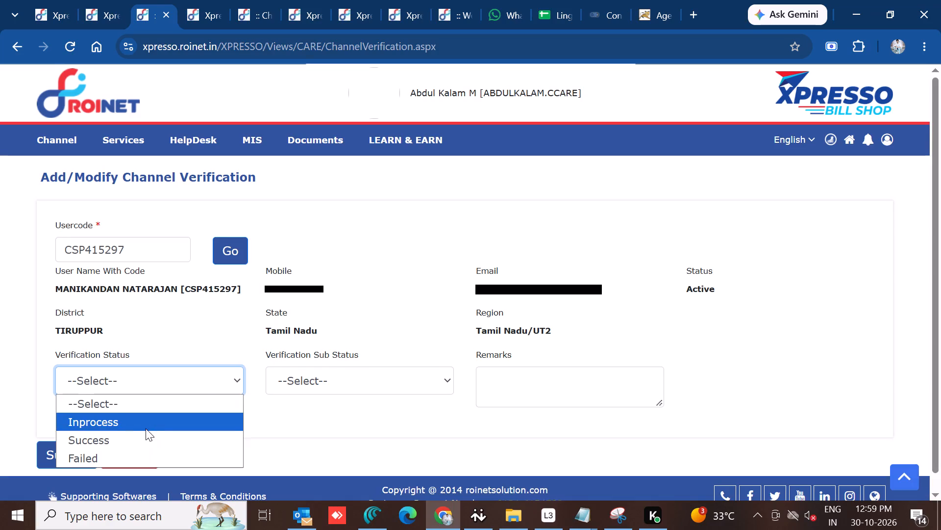
pyautogui.click(123, 440)
pyautogui.click(305, 381)
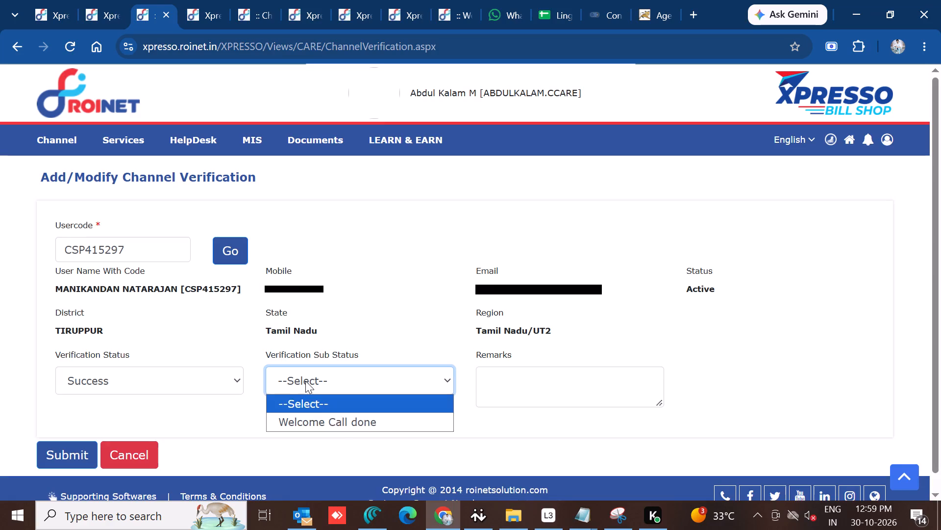
pyautogui.click(337, 419)
pyautogui.click(64, 464)
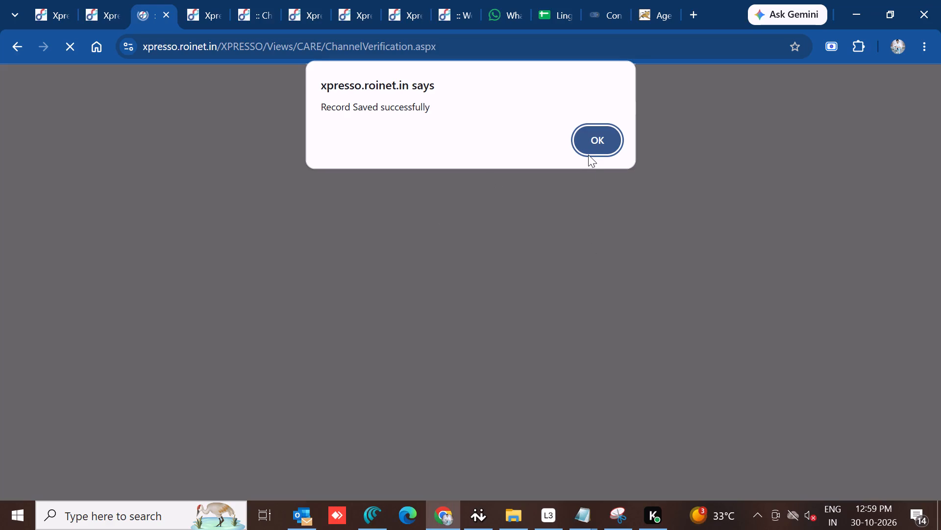
pyautogui.click(595, 140)
# Move the Sampark agent page ahead of all the other open browser pages.
pyautogui.moveTo(650, 16); pyautogui.dragTo(418, 0)
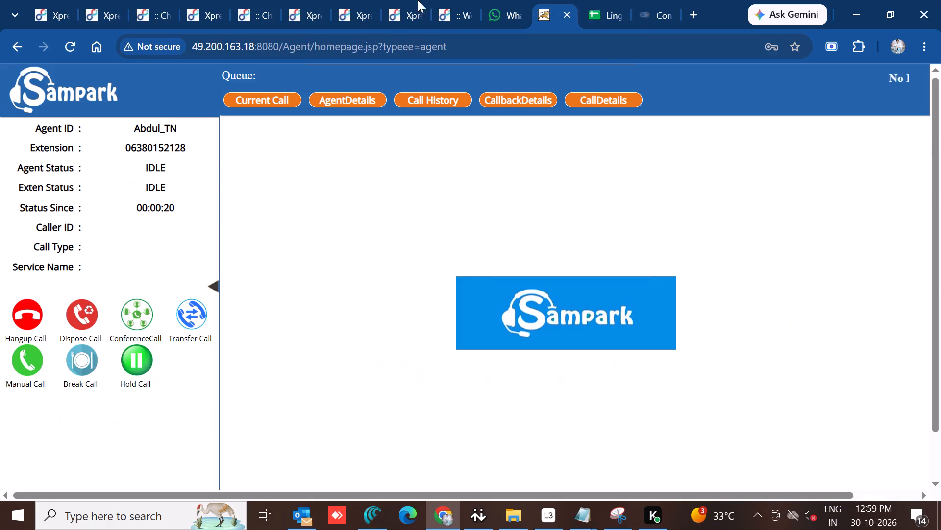
pyautogui.moveTo(418, 0); pyautogui.dragTo(53, 0)
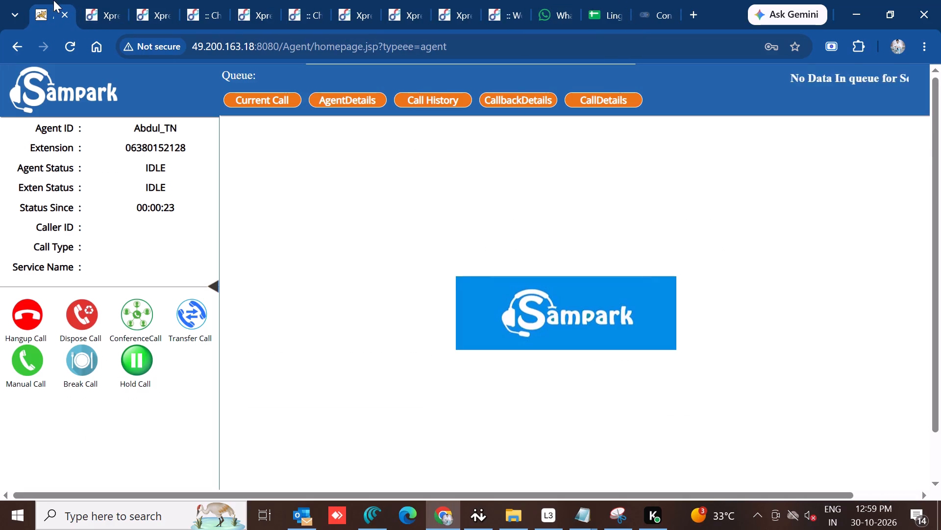
# Add a channel verification record for the CSP code in row 7 of the TAMILNADU sheet, with status Success and sub status Welcome Call done.
pyautogui.click(208, 0)
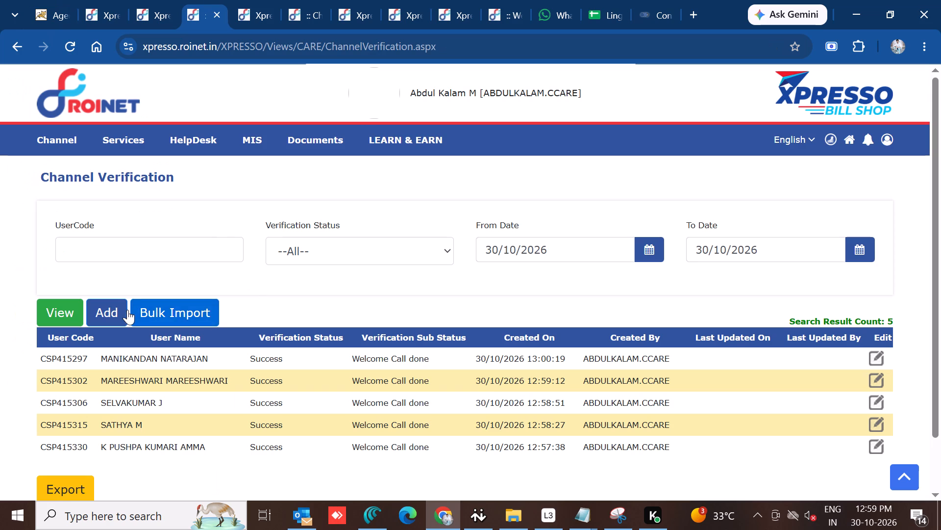
pyautogui.click(102, 310)
pyautogui.click(595, 11)
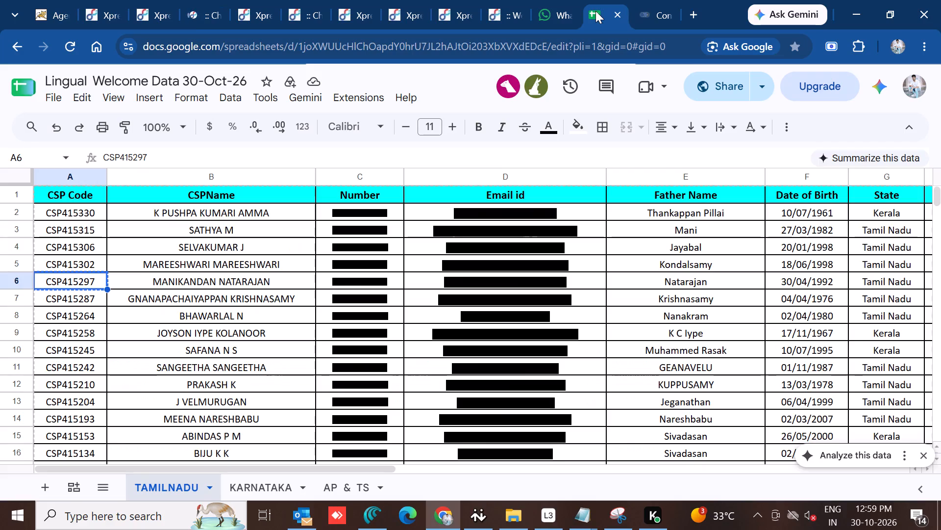
pyautogui.press('Down')
pyautogui.hotkey('ctrl', 'c')
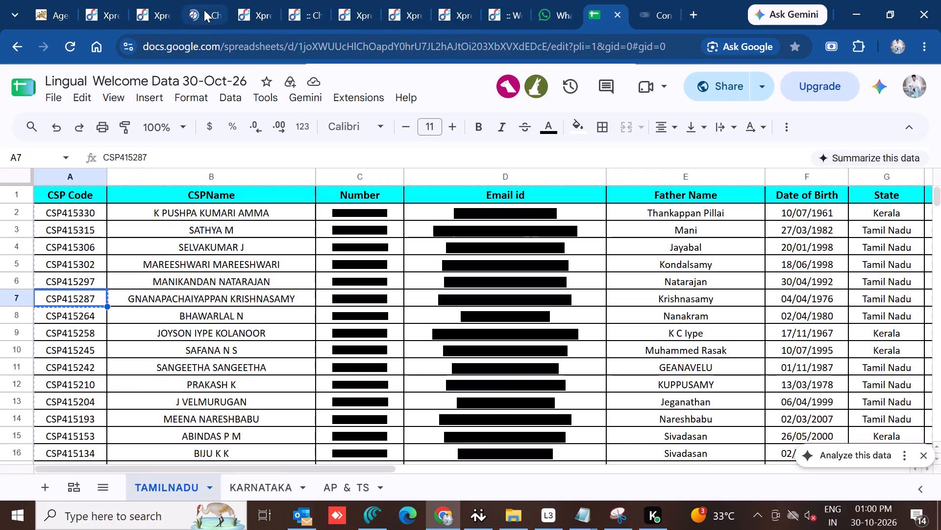
pyautogui.click(204, 10)
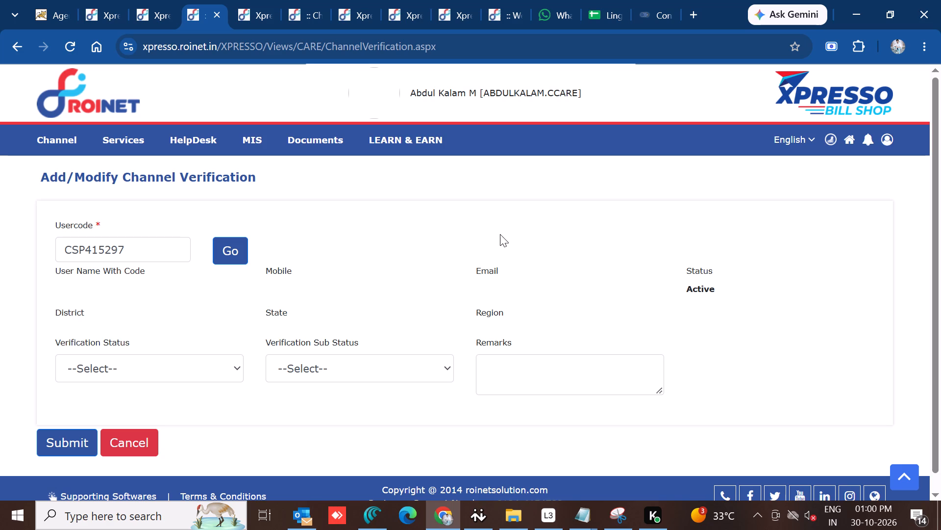
pyautogui.doubleClick(165, 252)
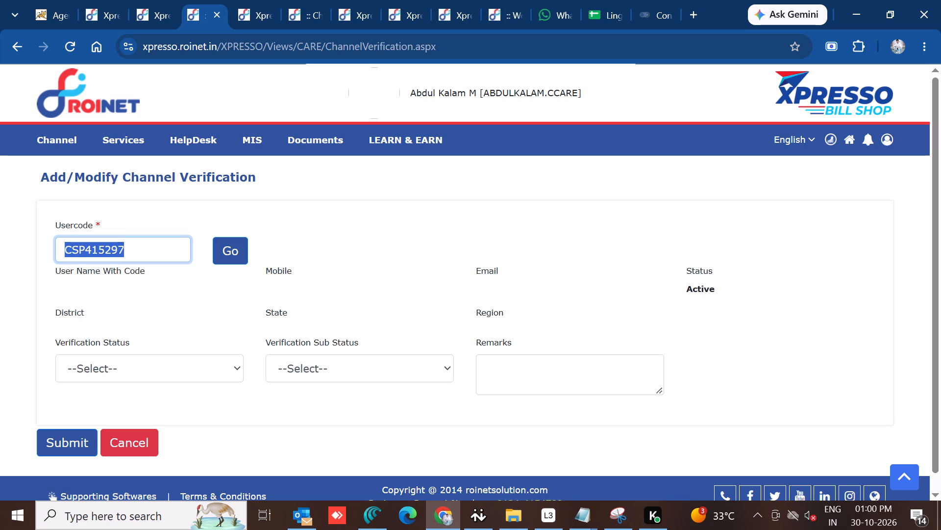
pyautogui.hotkey('ctrl', 'v')
pyautogui.click(227, 245)
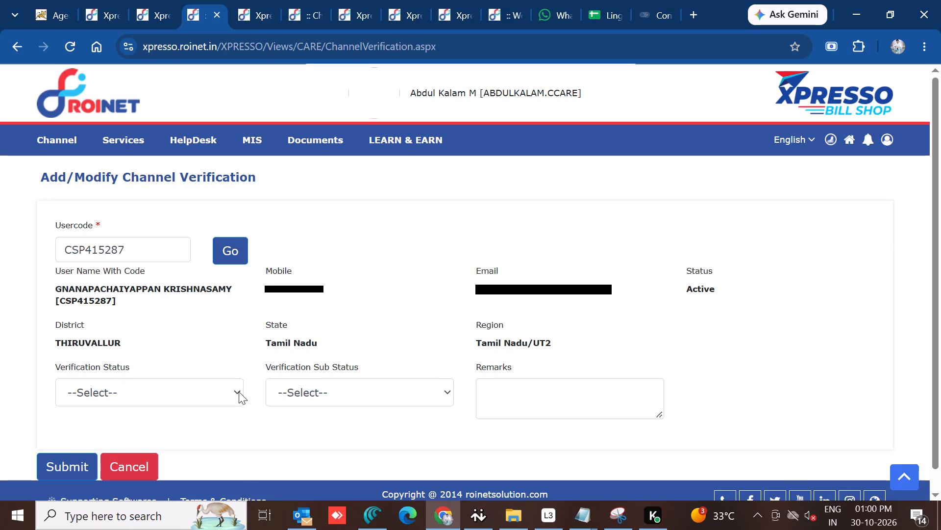
pyautogui.click(236, 391)
pyautogui.click(122, 448)
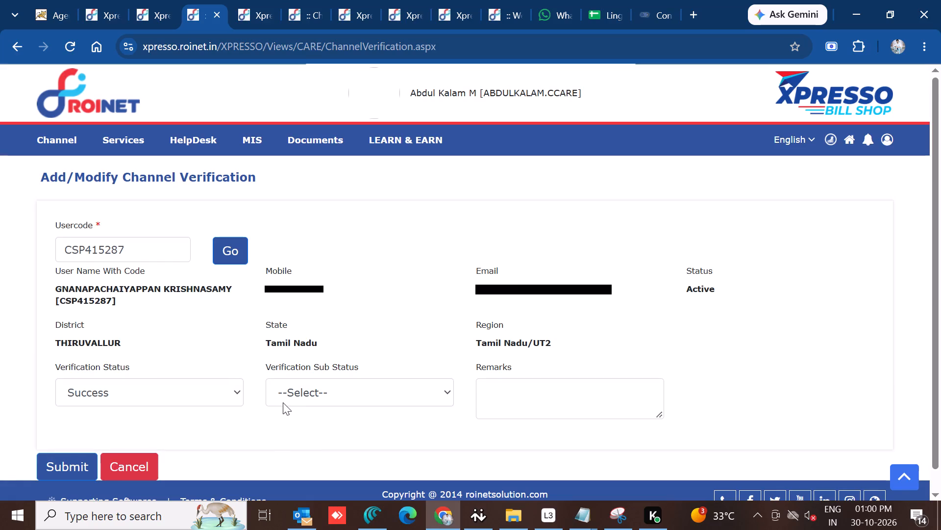
pyautogui.click(283, 402)
pyautogui.click(314, 439)
pyautogui.click(73, 472)
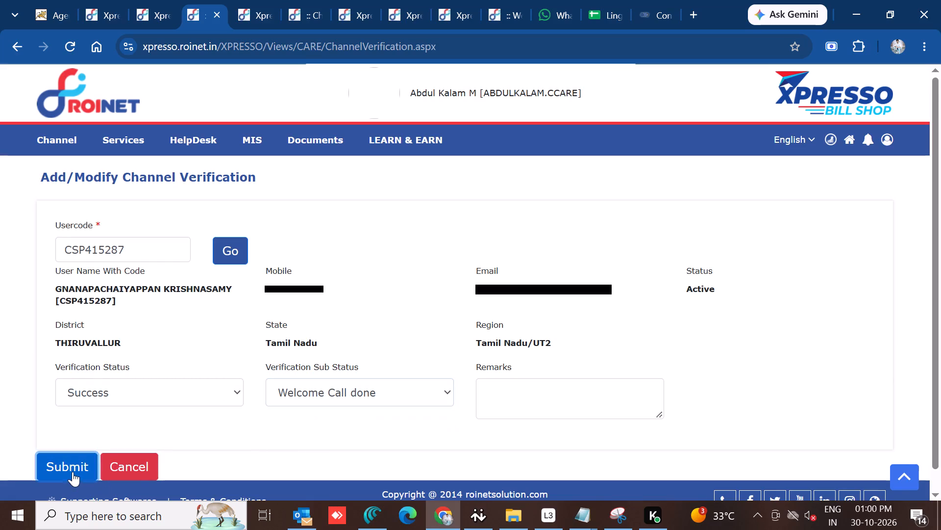
pyautogui.click(590, 129)
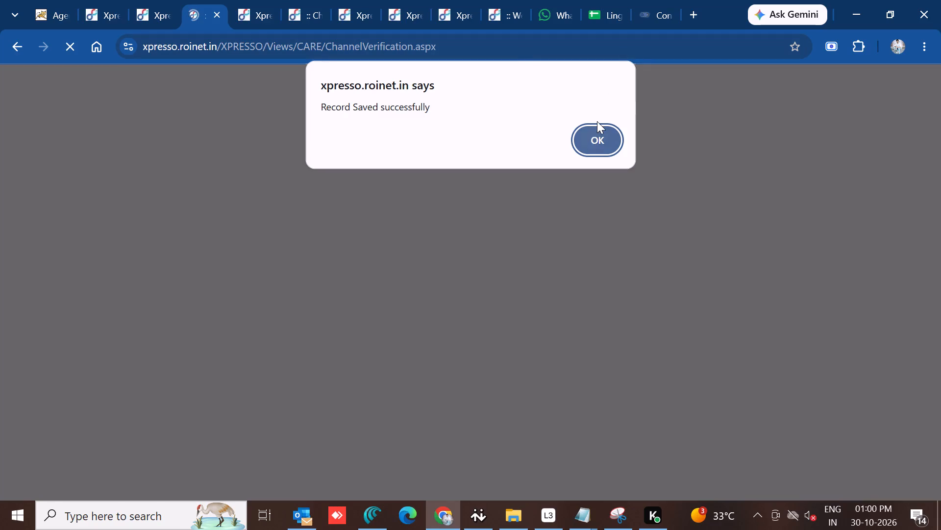
# Copy the CSP code from row 8 of the TAMILNADU sheet and return to the Channel Verification page.
pyautogui.click(609, 0)
pyautogui.press('Down')
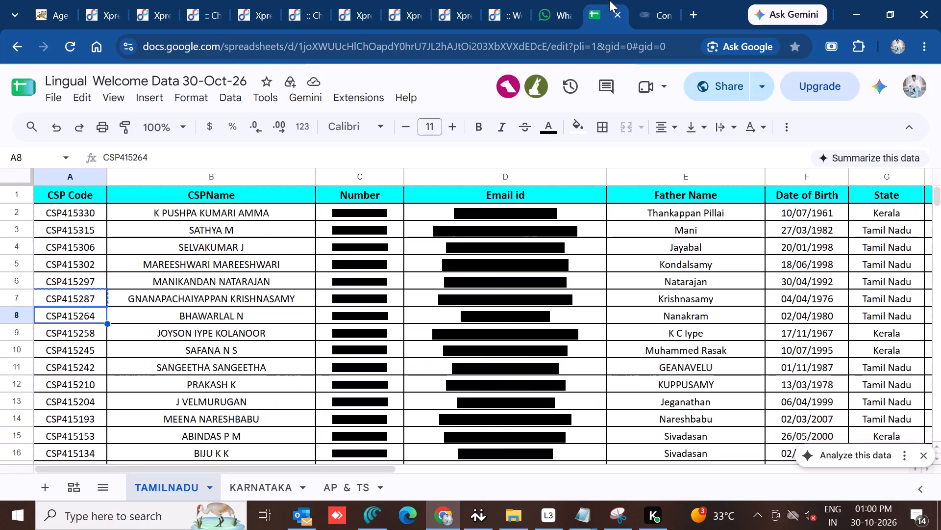
pyautogui.hotkey('ctrl', 'c')
pyautogui.click(196, 2)
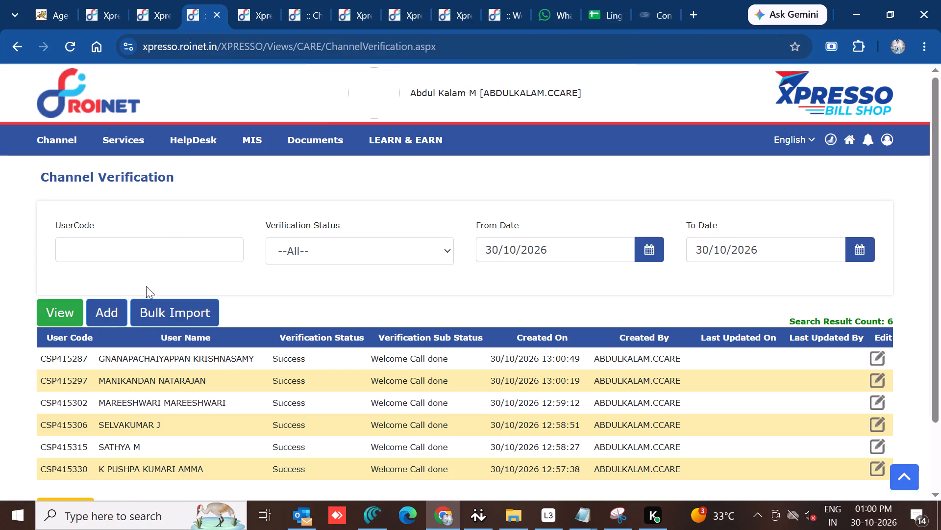
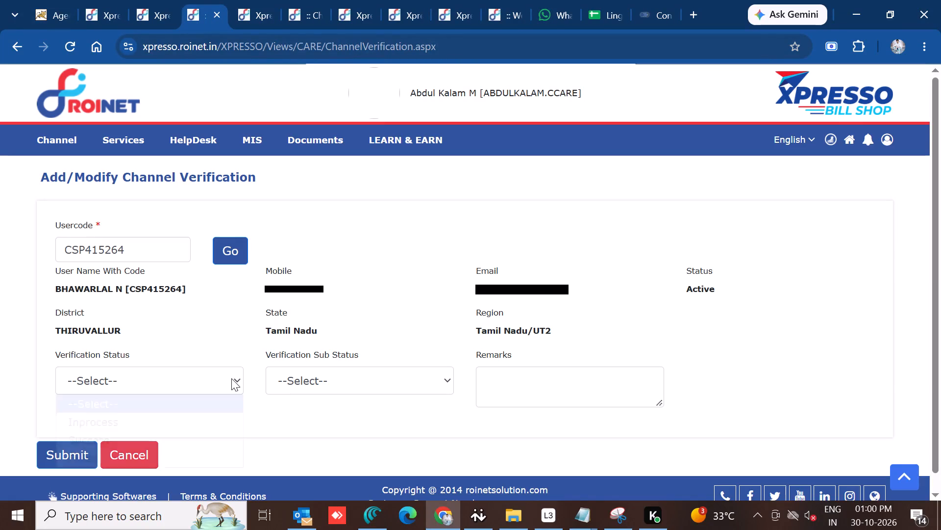
# Submit the channel verification for the CSP from row 8 with status Success and sub status Welcome Call done.
pyautogui.click(169, 437)
pyautogui.click(303, 384)
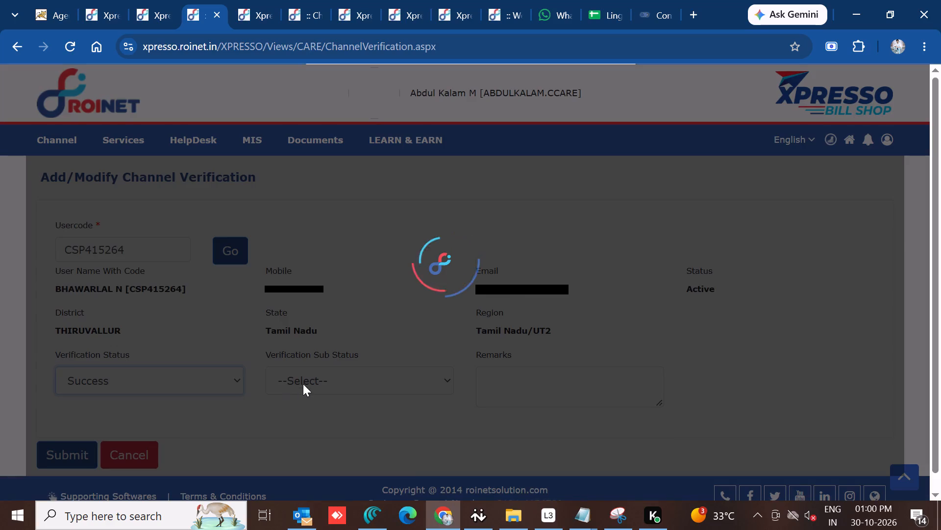
pyautogui.click(303, 384)
pyautogui.click(338, 422)
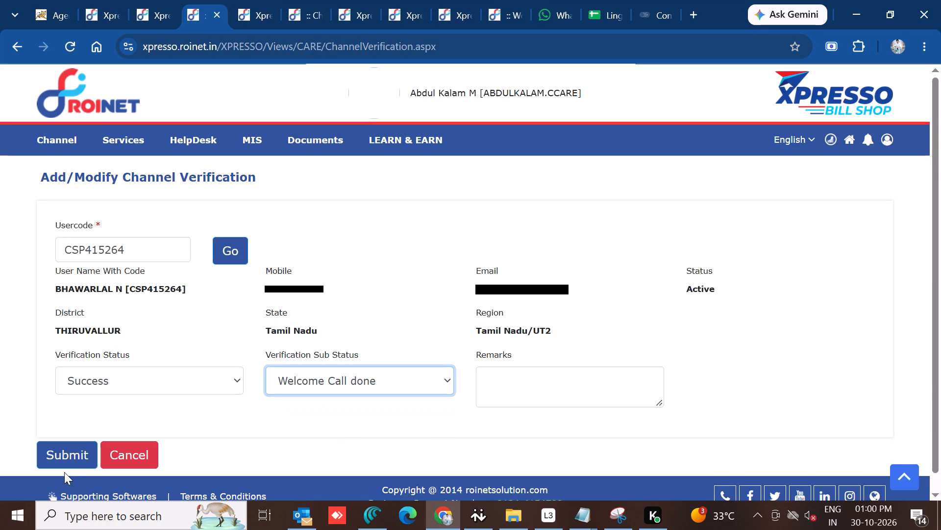
pyautogui.click(68, 457)
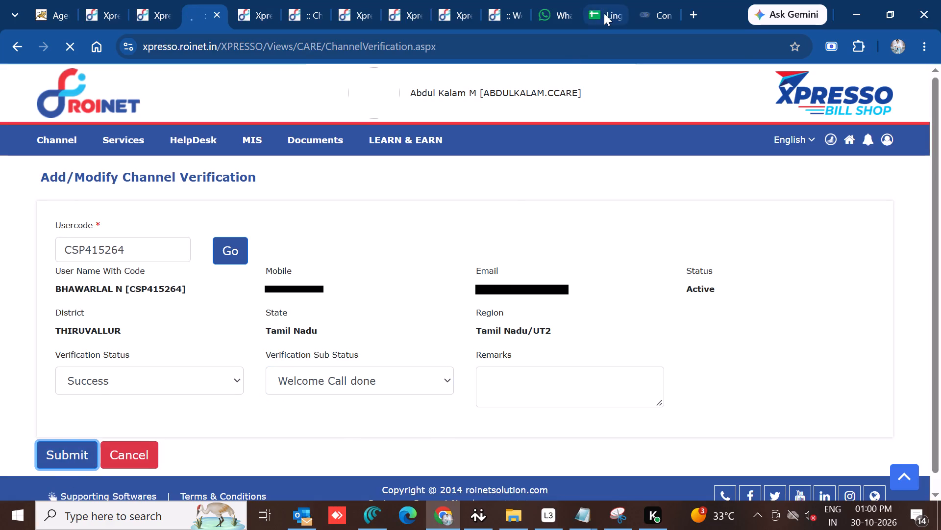
# Add a channel verification record for the CSP code in row 9 of the TAMILNADU sheet, with status Success and sub status Welcome Call done.
pyautogui.click(604, 13)
pyautogui.press('Down')
pyautogui.hotkey('ctrl', 'c')
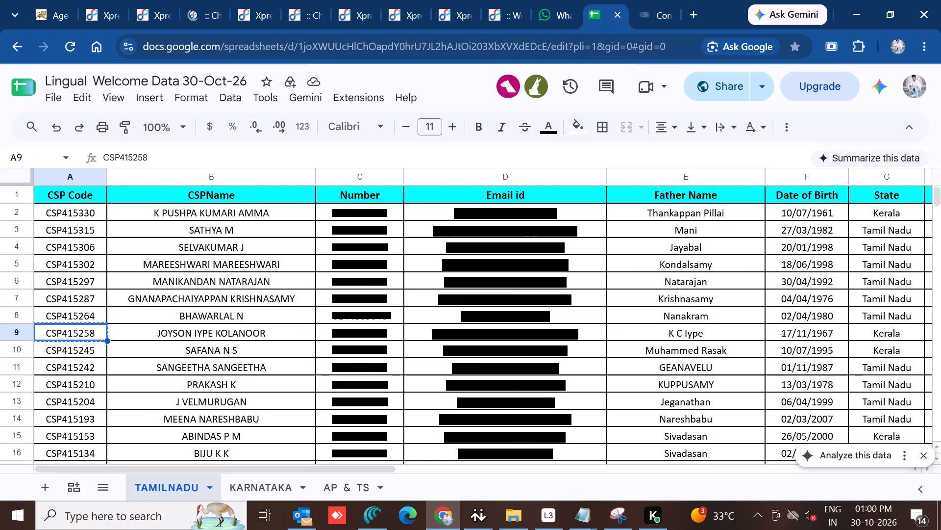
pyautogui.click(201, 0)
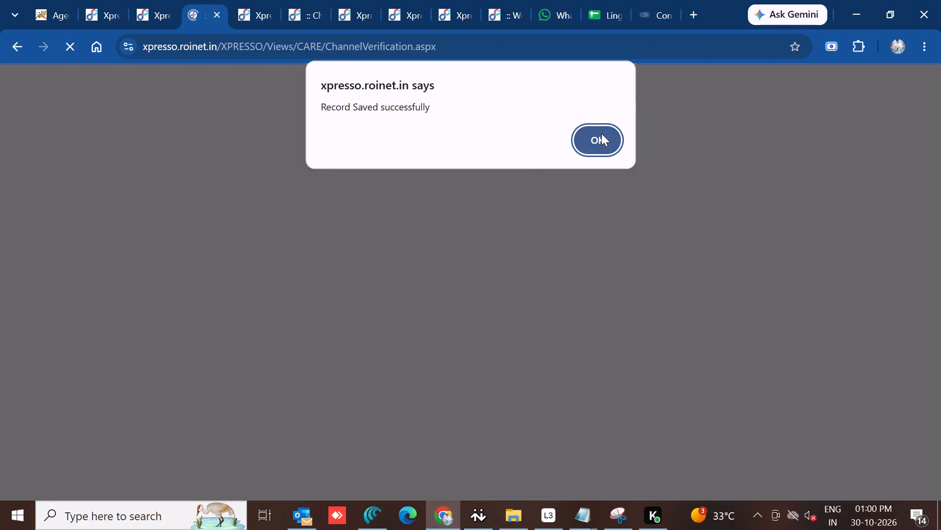
pyautogui.click(605, 133)
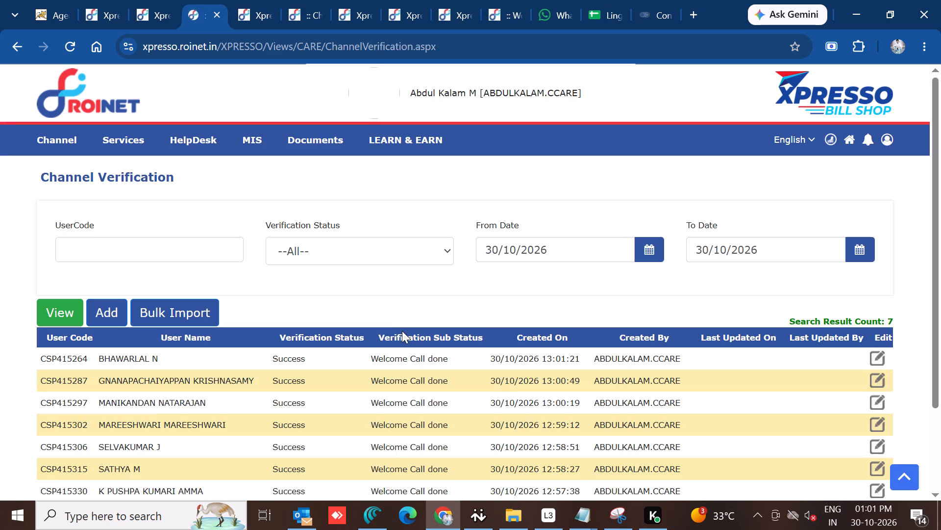
pyautogui.click(101, 314)
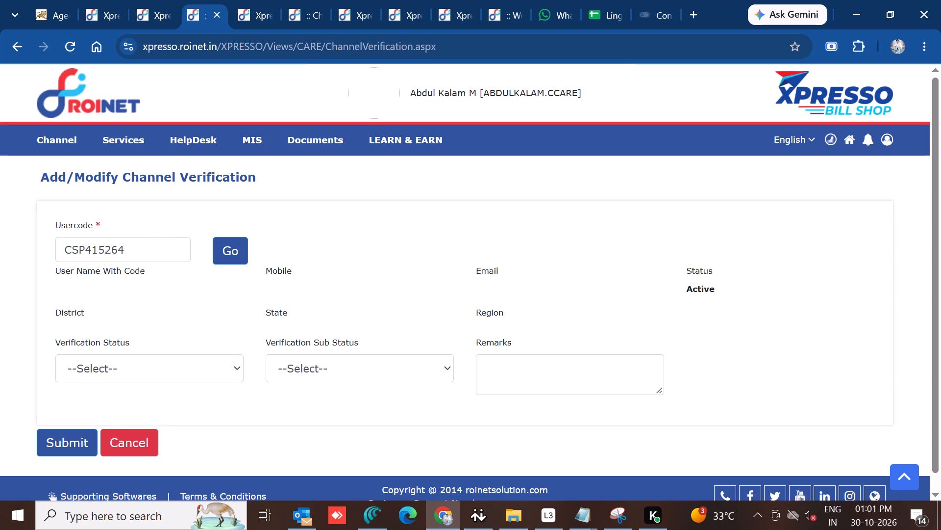
pyautogui.doubleClick(153, 255)
pyautogui.hotkey('ctrl', 'v')
pyautogui.click(223, 256)
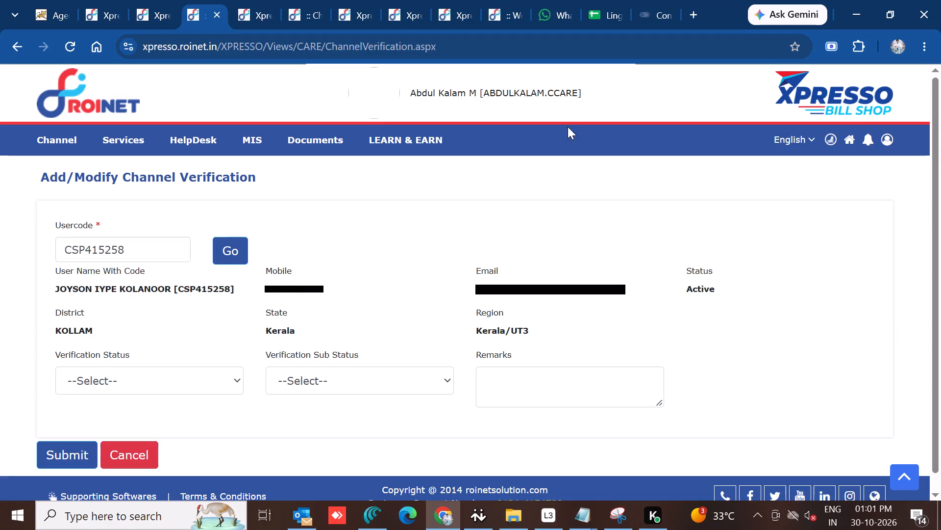
pyautogui.click(227, 382)
pyautogui.click(127, 441)
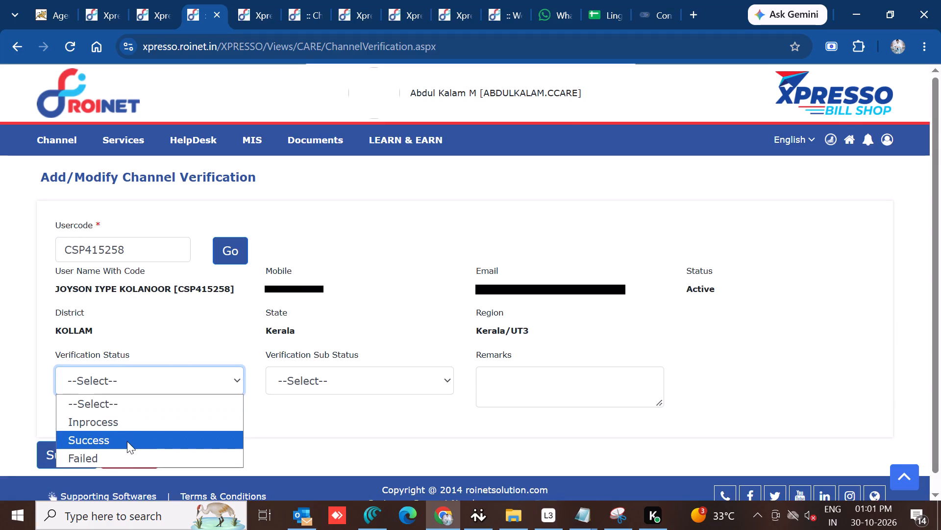
pyautogui.click(301, 383)
pyautogui.click(317, 420)
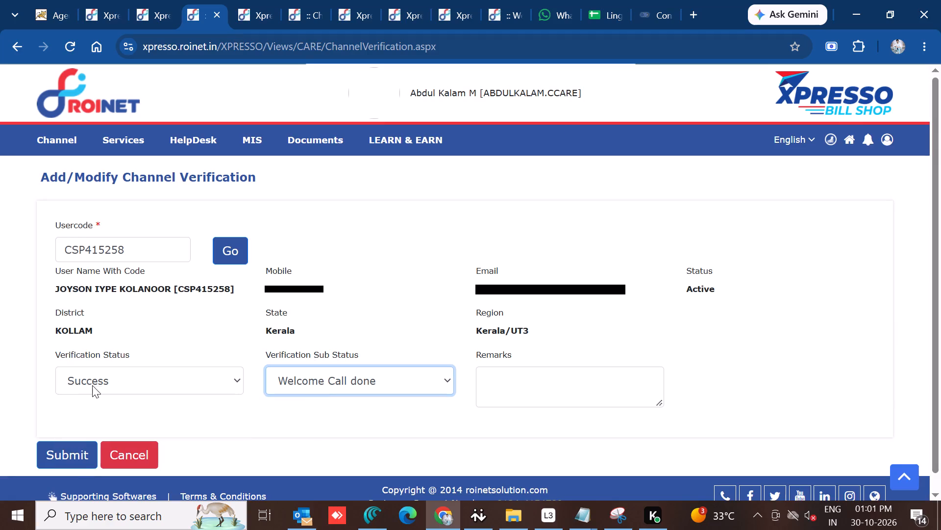
pyautogui.click(82, 463)
# Add a channel verification record for the CSP code in row 10 of the TAMILNADU sheet, with status Success and sub status Welcome Call done.
pyautogui.click(600, 12)
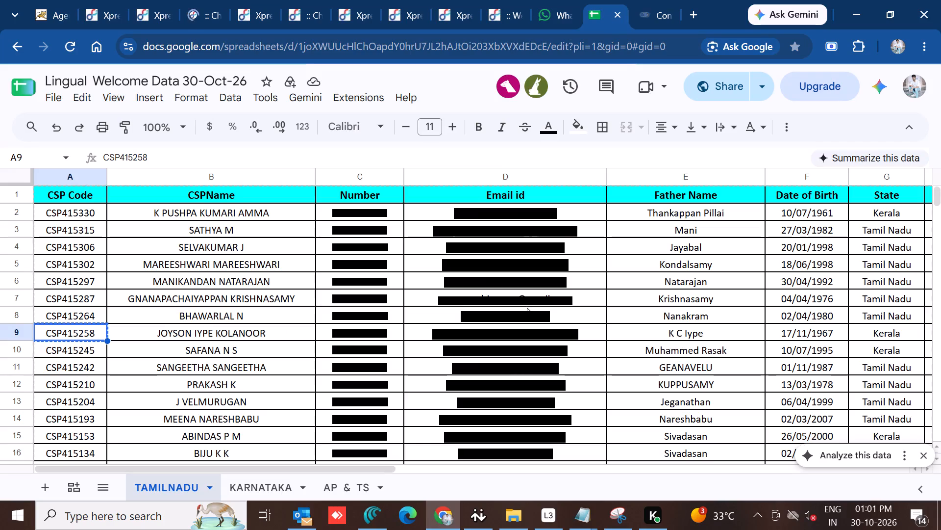
pyautogui.scroll(-1, 527, 308)
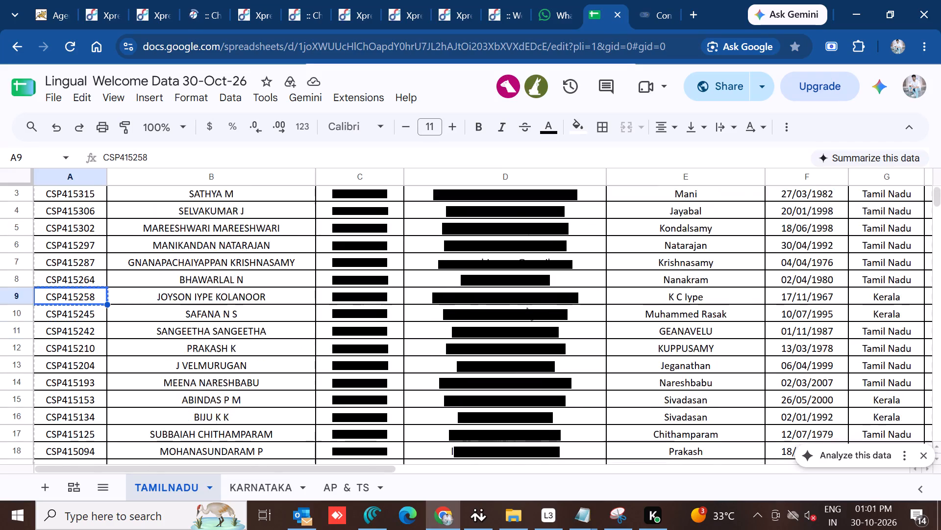
pyautogui.scroll(-1, 527, 308)
pyautogui.press('Down')
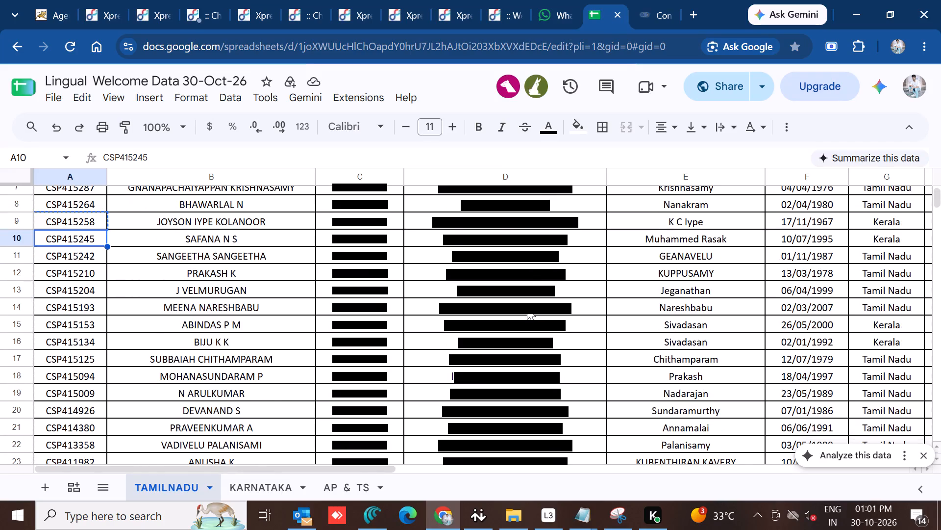
pyautogui.hotkey('ctrl', 'c')
pyautogui.click(212, 6)
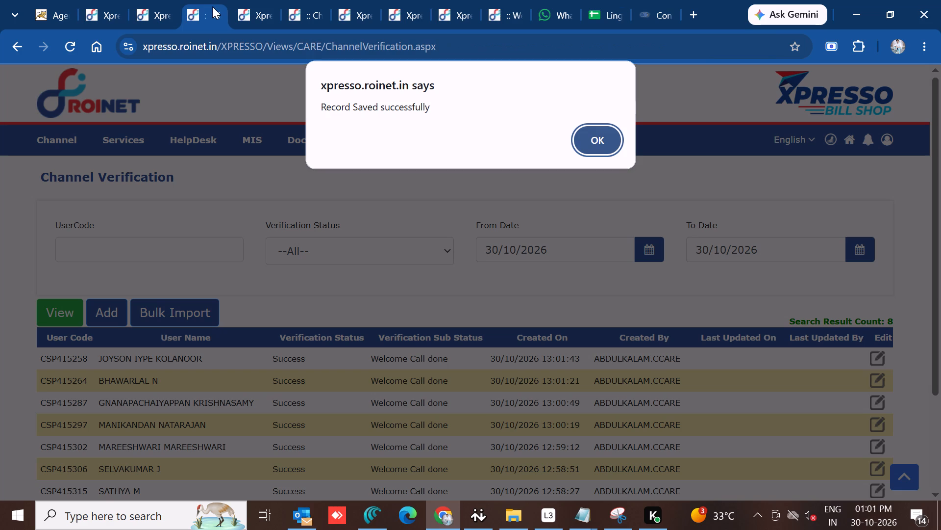
pyautogui.click(593, 142)
pyautogui.click(107, 318)
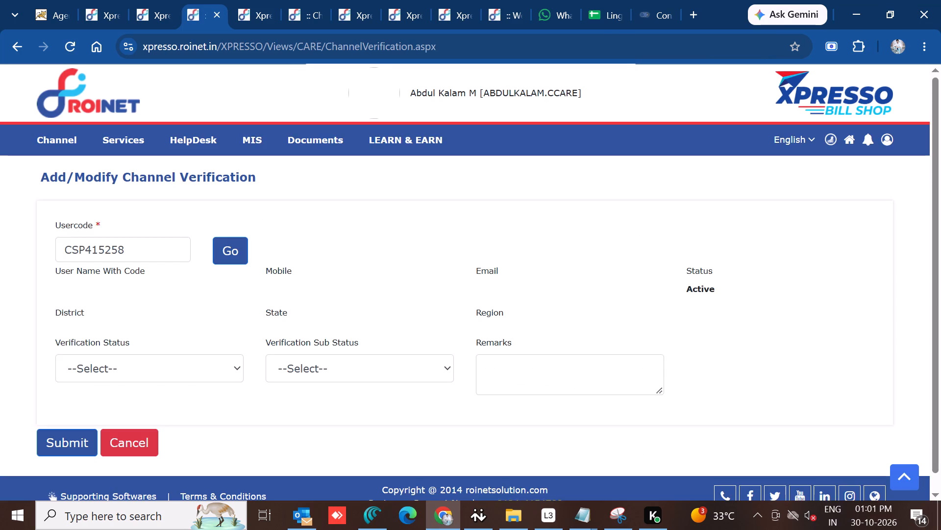
pyautogui.doubleClick(169, 252)
pyautogui.hotkey('ctrl', 'v')
pyautogui.click(225, 246)
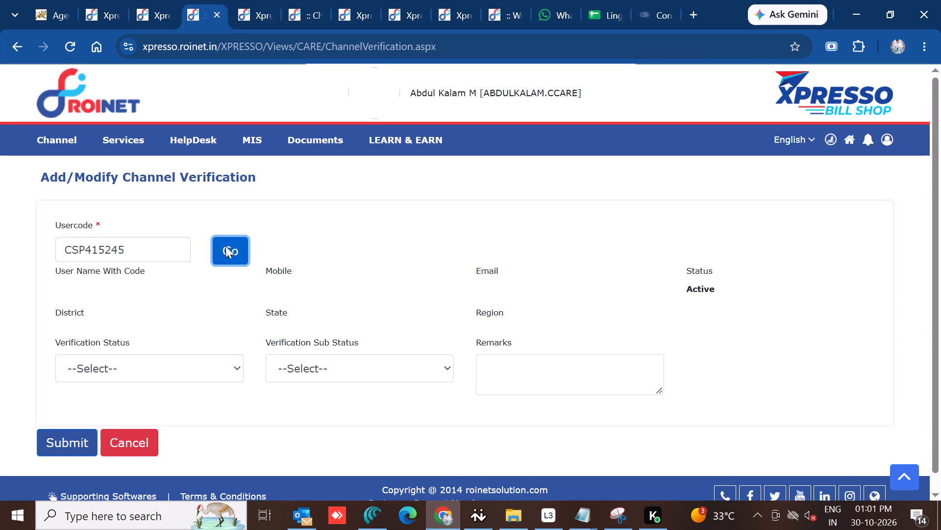
pyautogui.click(229, 373)
pyautogui.click(120, 433)
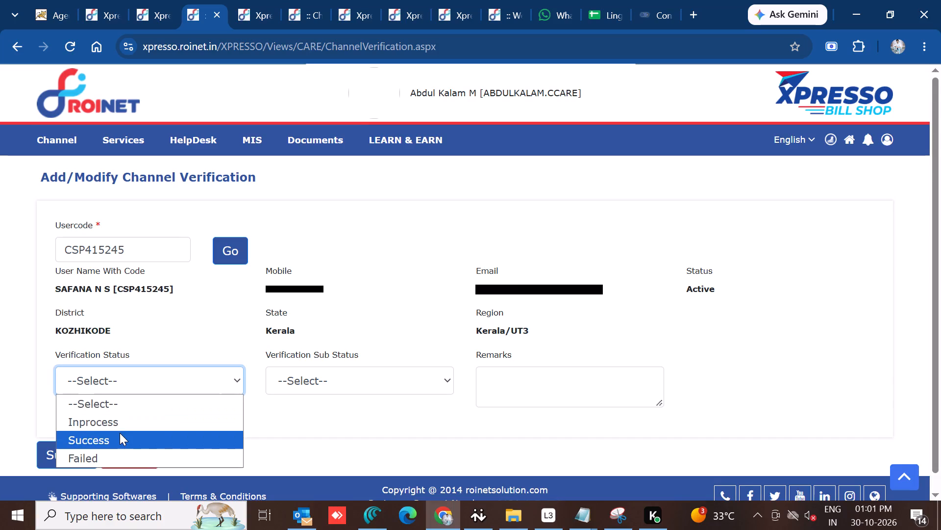
pyautogui.click(306, 383)
pyautogui.click(312, 419)
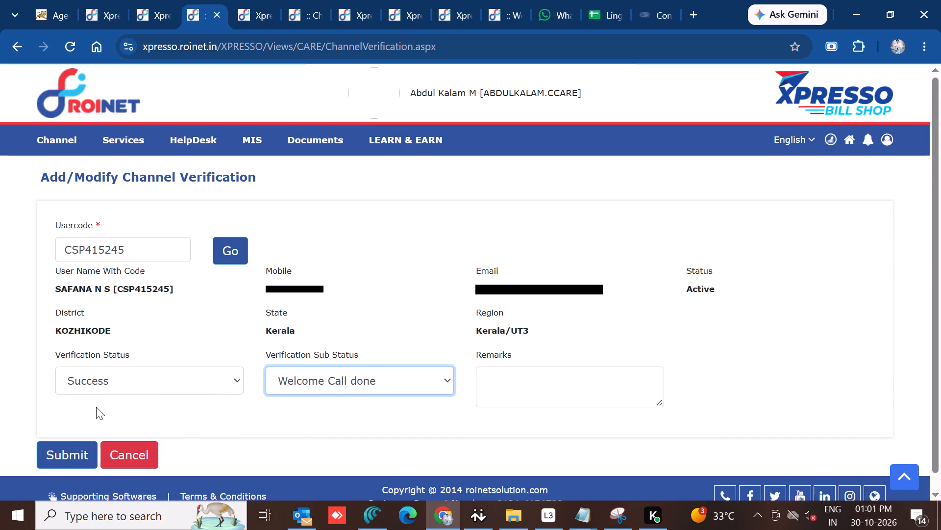
pyautogui.click(66, 453)
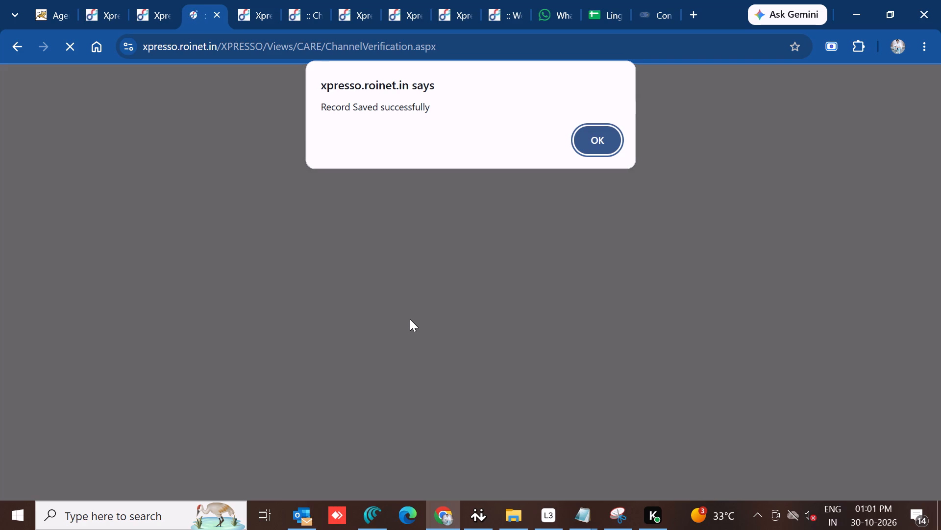
pyautogui.click(592, 150)
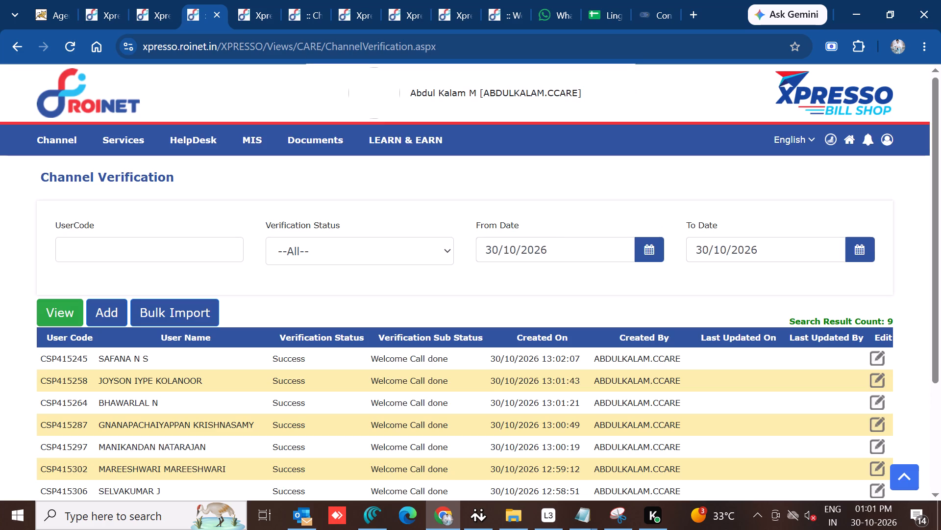
# Return to the TAMILNADU sheet and switch to the Sampark agent page.
pyautogui.click(597, 3)
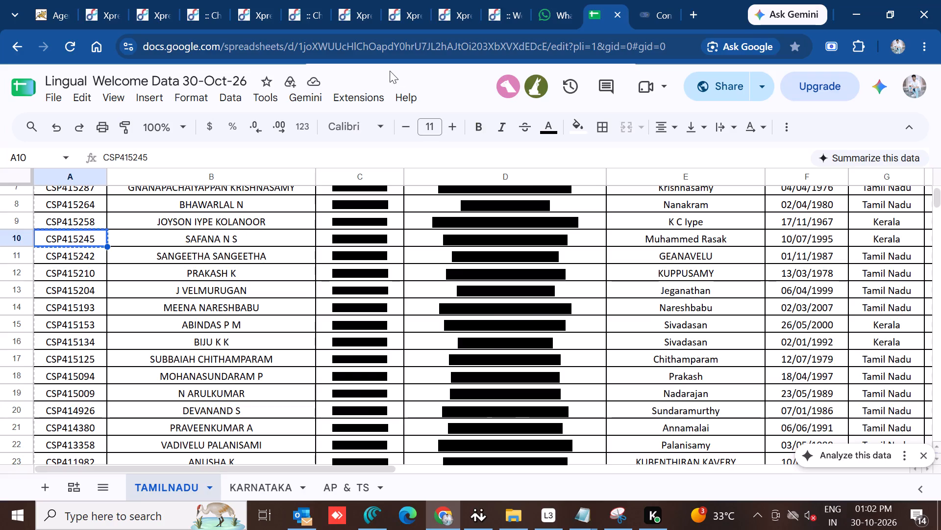
pyautogui.click(50, 14)
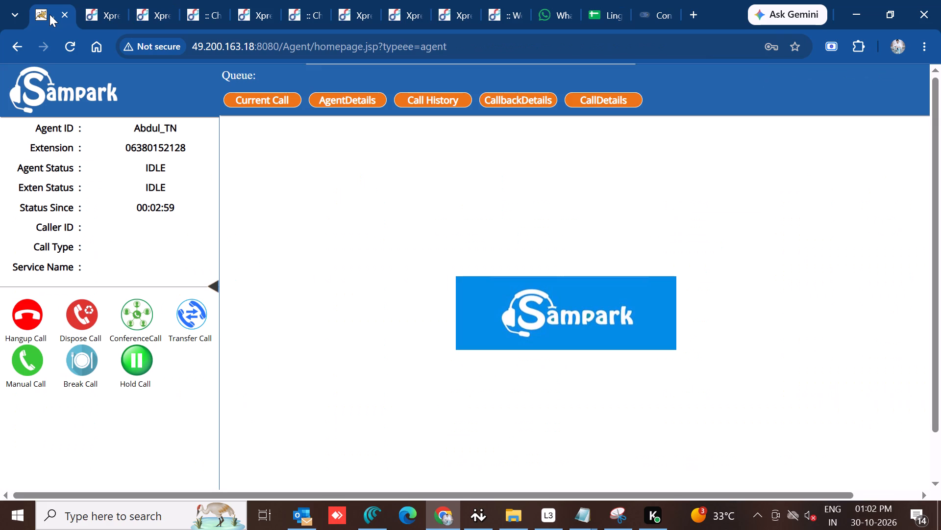
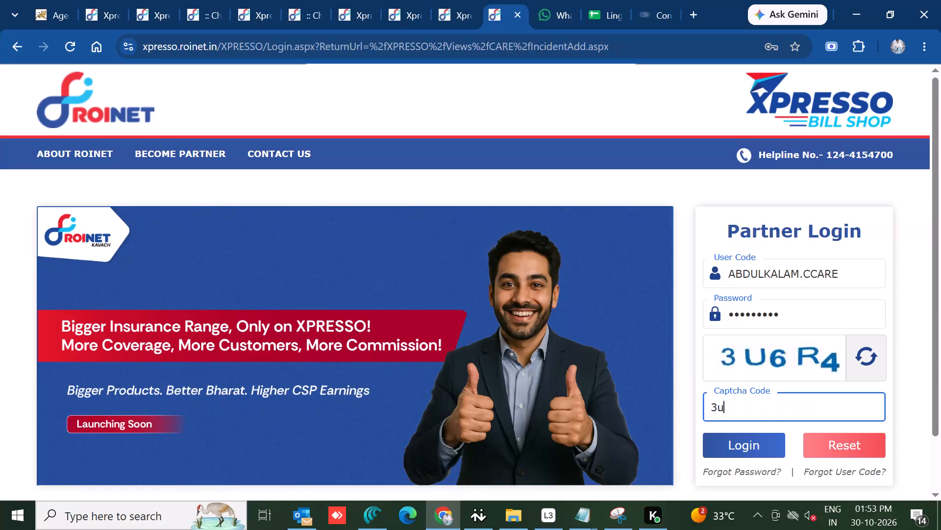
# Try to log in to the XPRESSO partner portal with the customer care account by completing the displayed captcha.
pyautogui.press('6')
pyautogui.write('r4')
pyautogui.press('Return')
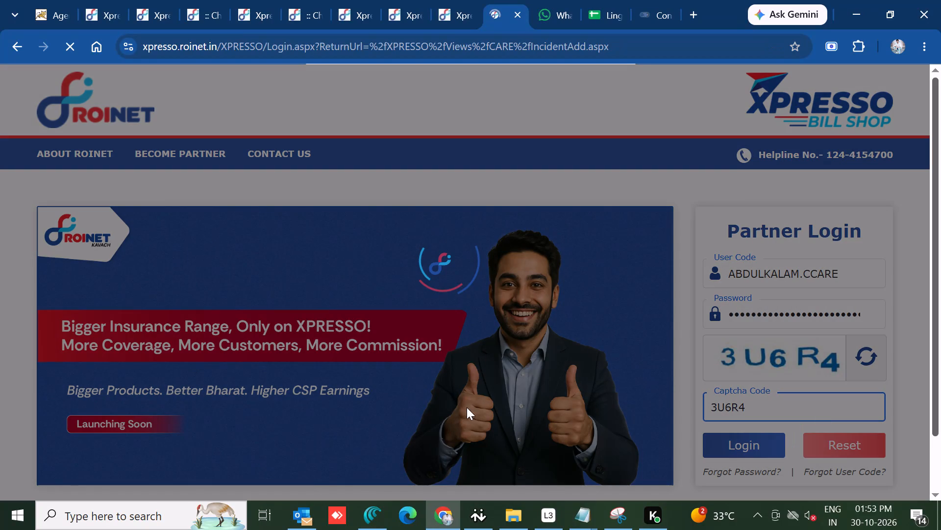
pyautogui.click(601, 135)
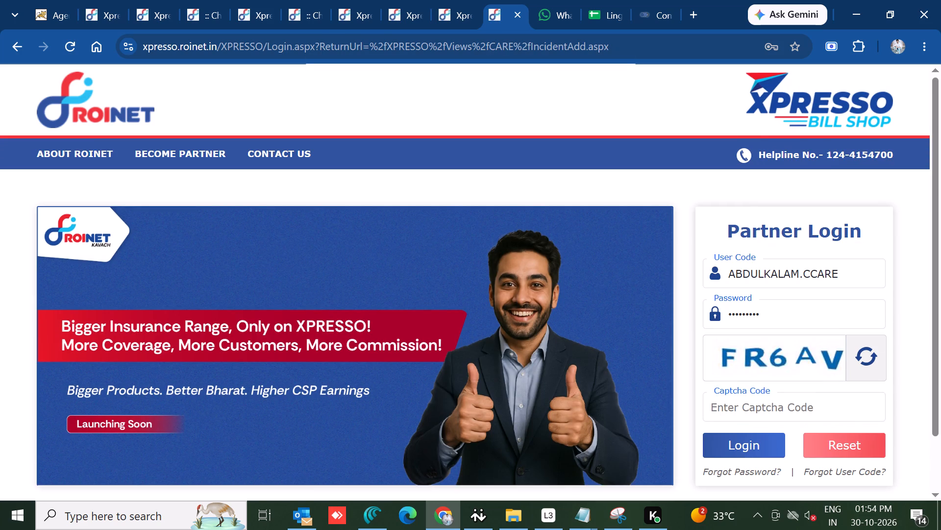
# Log in to the XPRESSO partner portal with the prefilled credentials and the displayed captcha code.
pyautogui.click(722, 404)
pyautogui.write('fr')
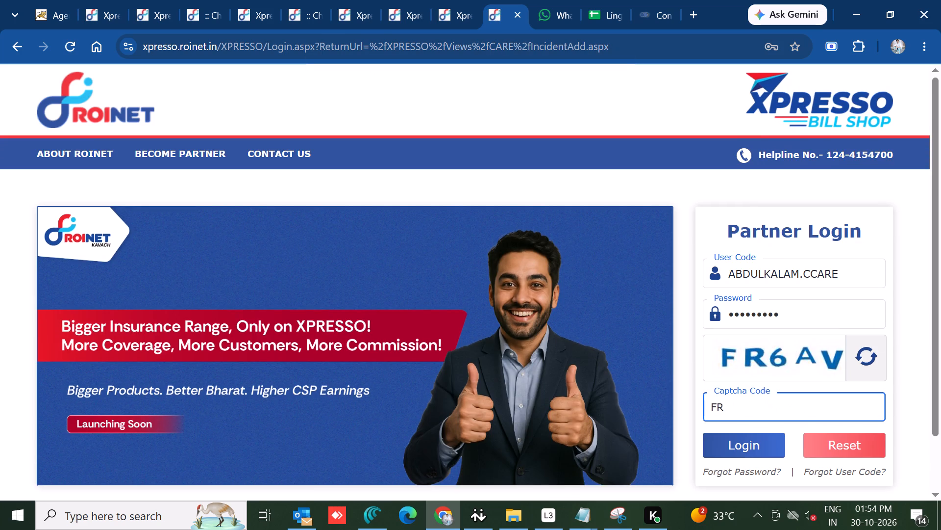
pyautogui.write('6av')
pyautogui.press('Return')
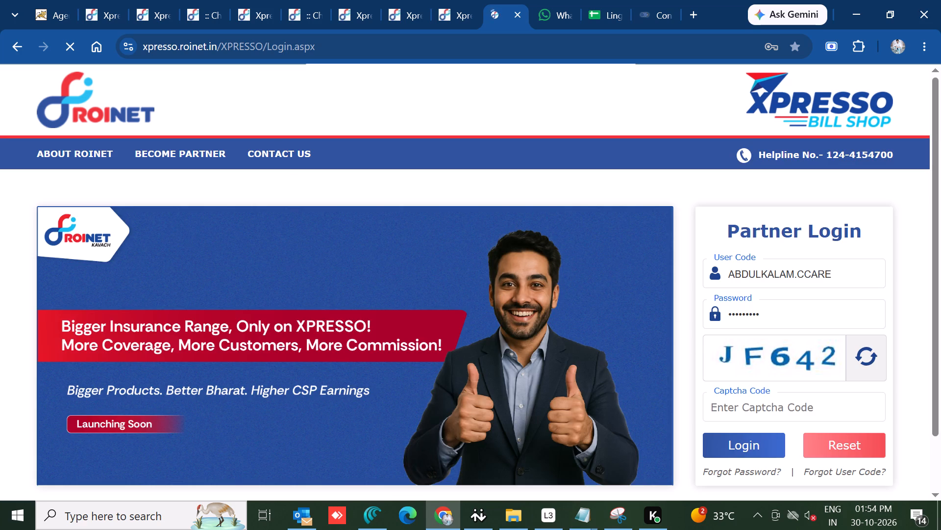
pyautogui.click(728, 405)
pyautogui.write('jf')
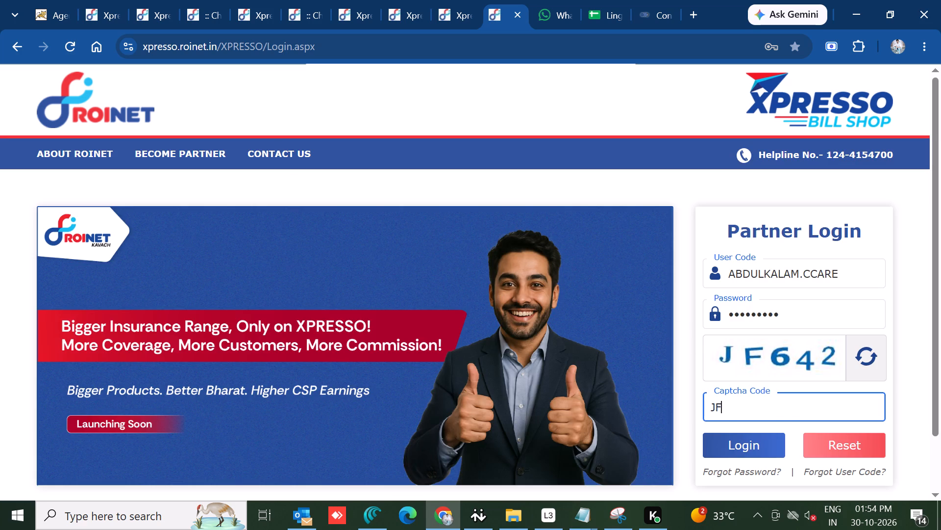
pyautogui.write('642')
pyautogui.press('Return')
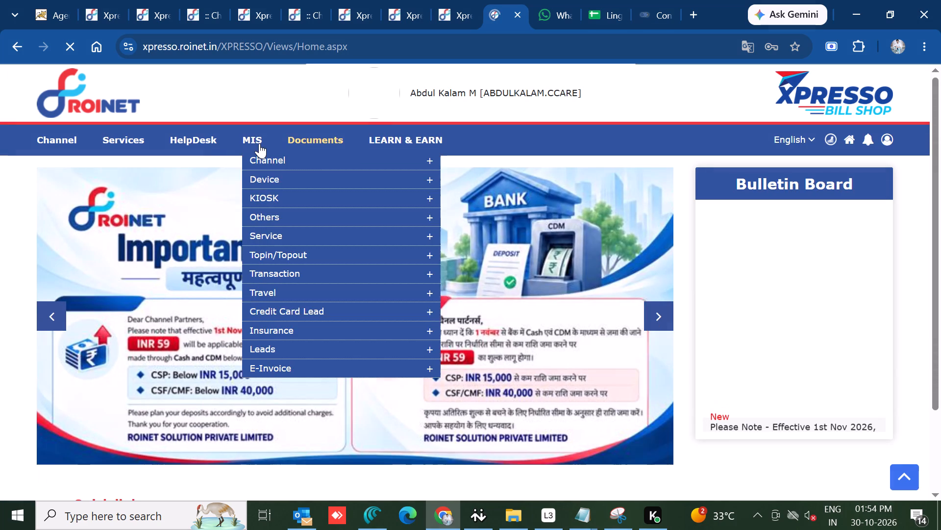
# Open the HelpDesk New Complaint form and look up the CSP by the copied mobile number.
pyautogui.click(188, 175)
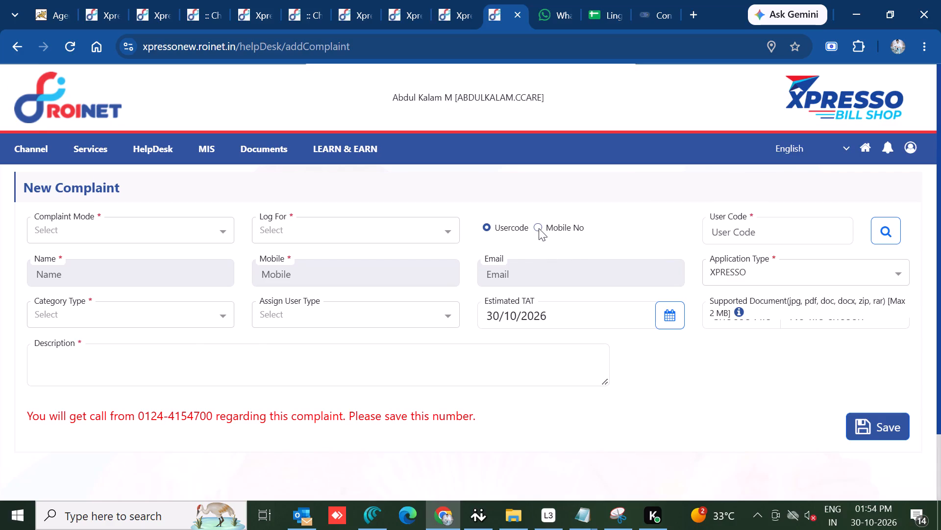
pyautogui.click(539, 228)
pyautogui.click(760, 233)
pyautogui.hotkey('ctrl', 'v')
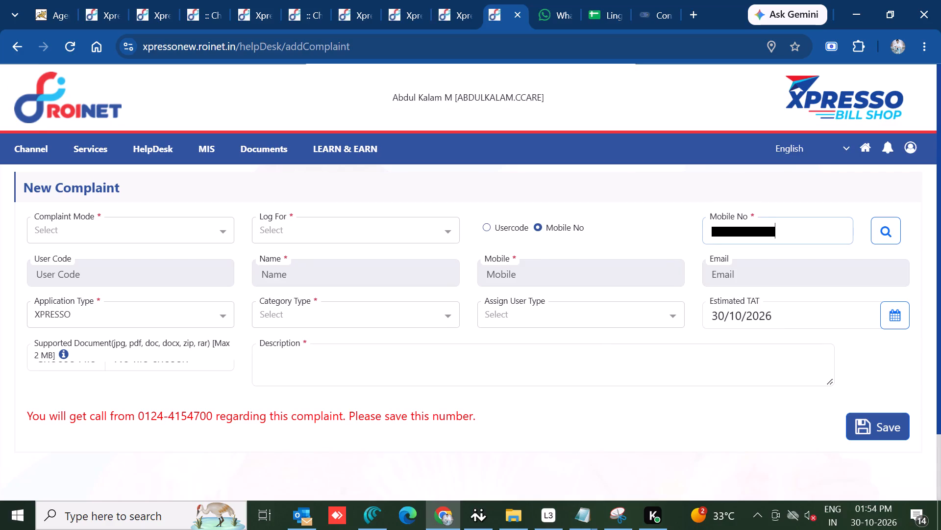
pyautogui.click(886, 225)
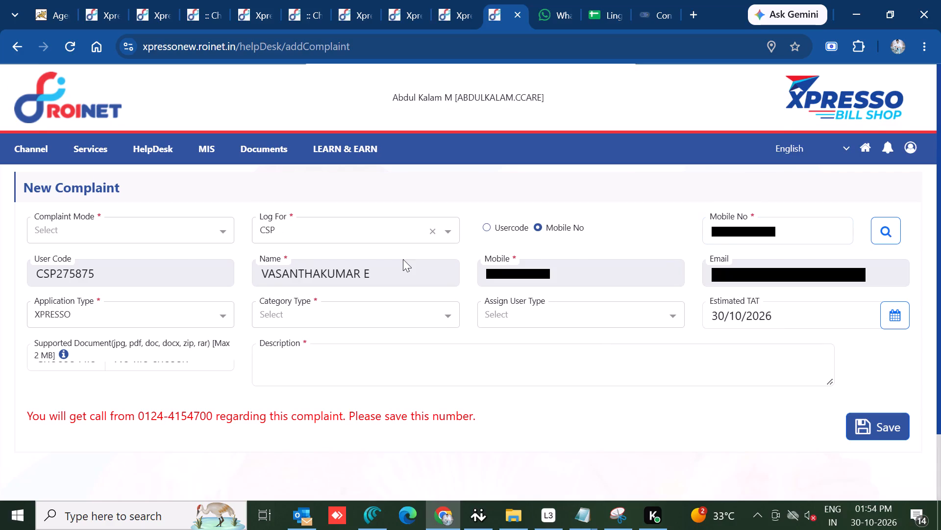
# Switch to the Sampark agent page and enter the copied mobile number for a manual call.
pyautogui.click(60, 0)
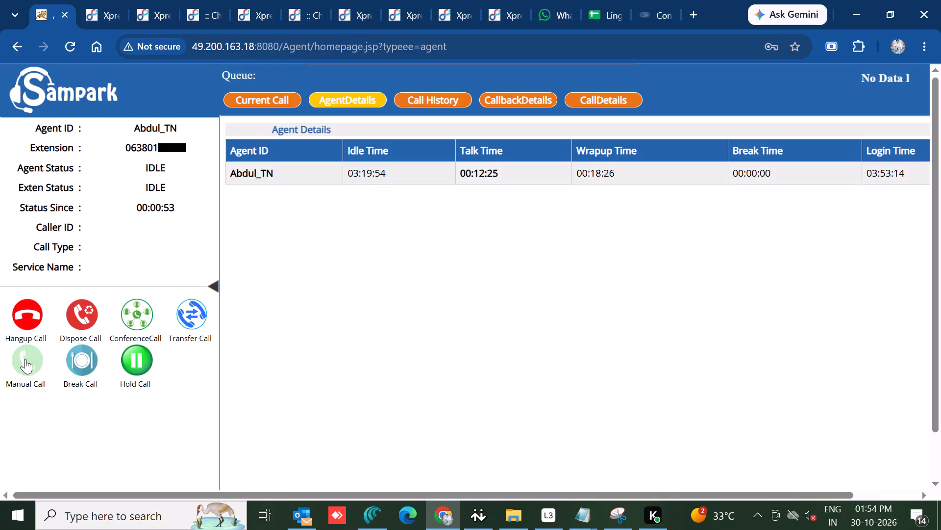
pyautogui.click(25, 359)
pyautogui.click(22, 447)
pyautogui.hotkey('ctrl', 'v')
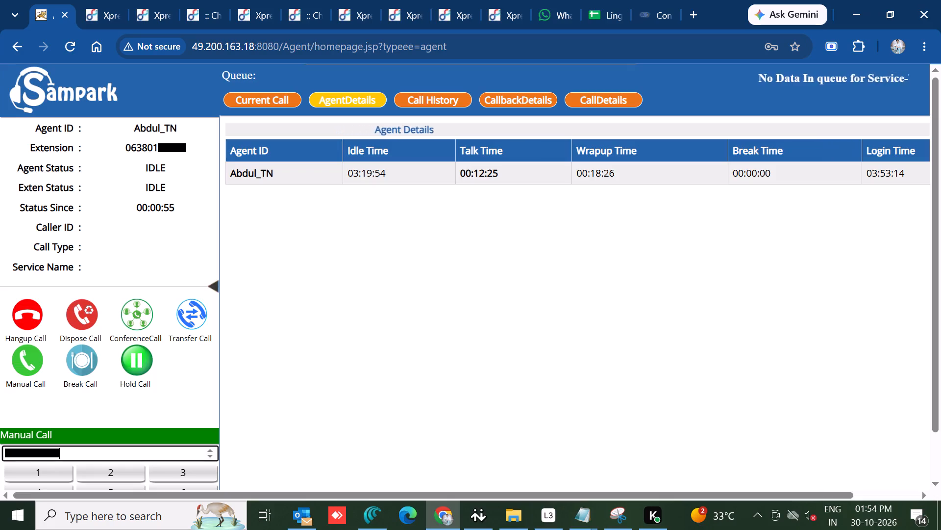
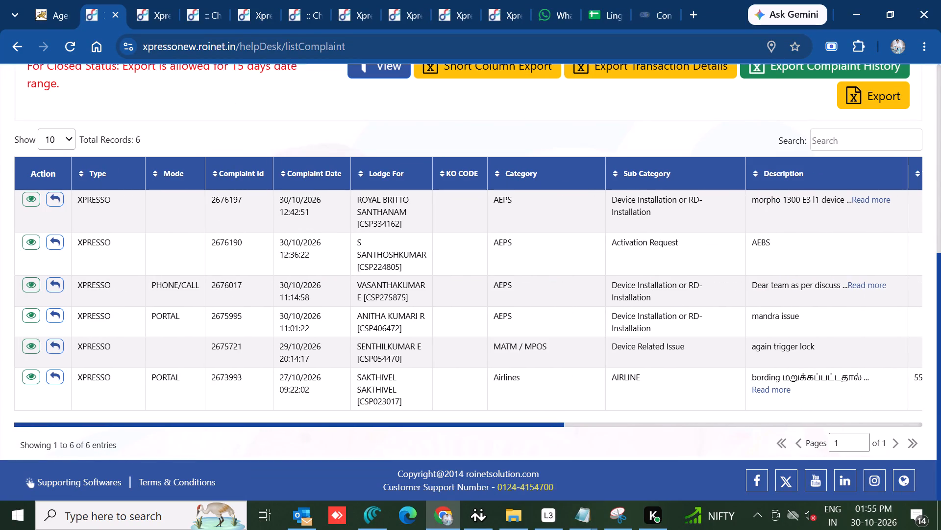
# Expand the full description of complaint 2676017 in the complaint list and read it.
pyautogui.click(868, 283)
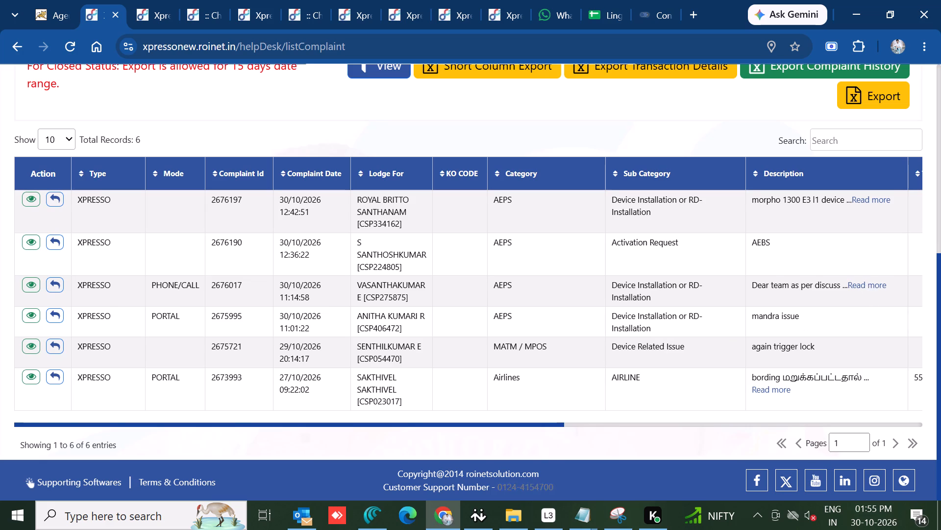
pyautogui.scroll(-1, 687, 339)
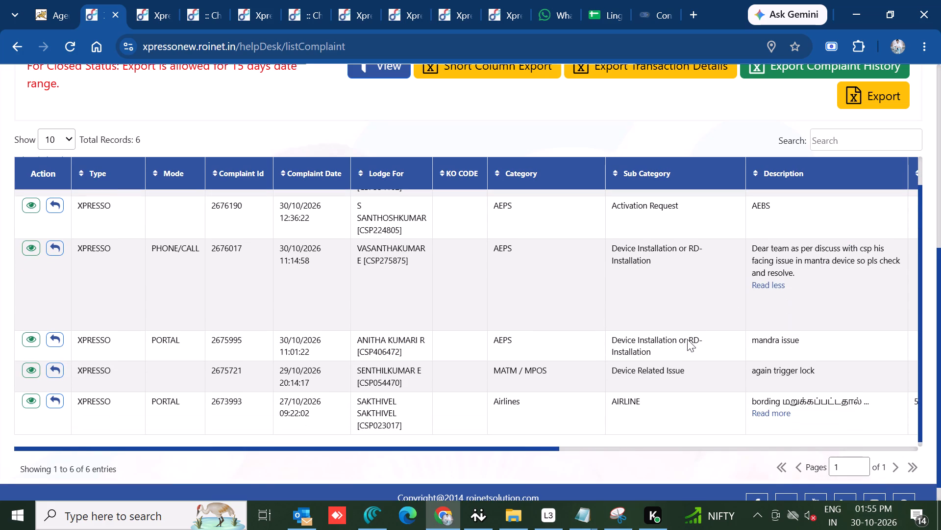
pyautogui.scroll(-1, 687, 339)
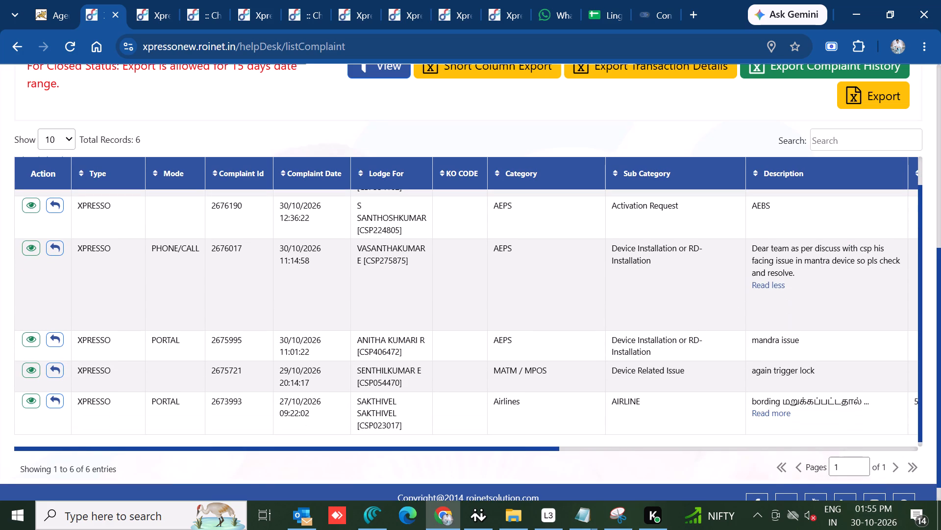
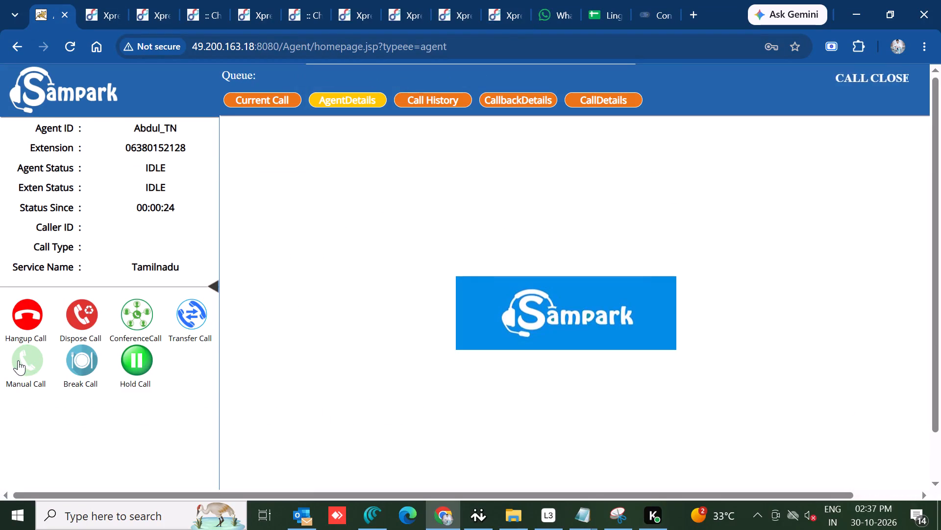
# Open a manual call on the Sampark agent page and enter the copied mobile number as the number to dial.
pyautogui.click(18, 360)
pyautogui.click(61, 452)
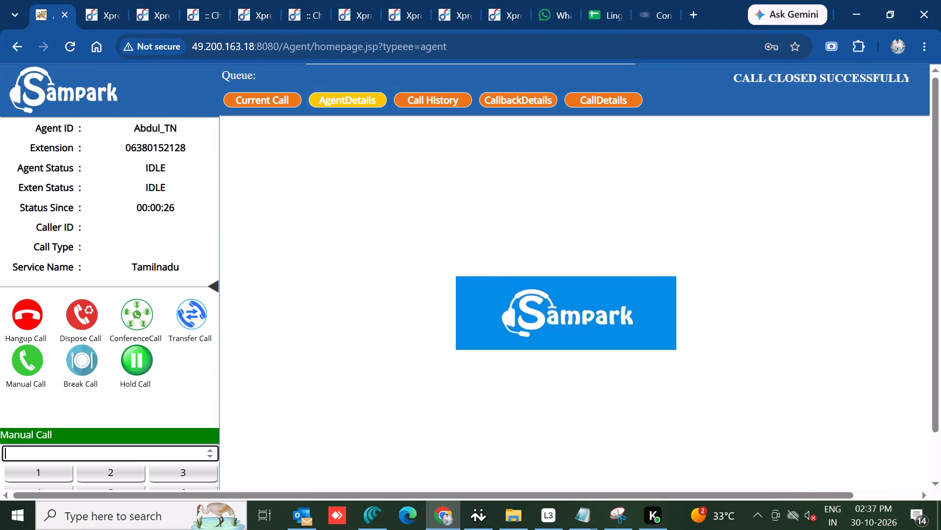
pyautogui.hotkey('ctrl', 'v')
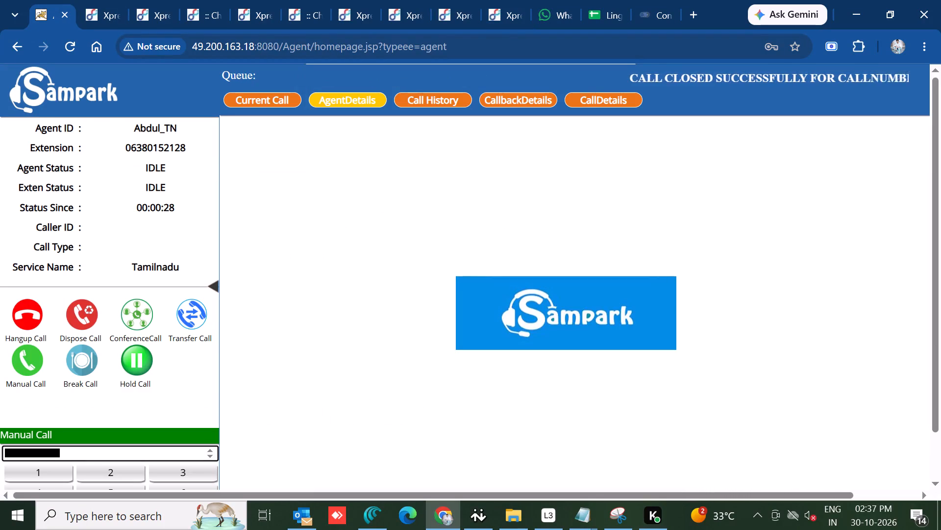
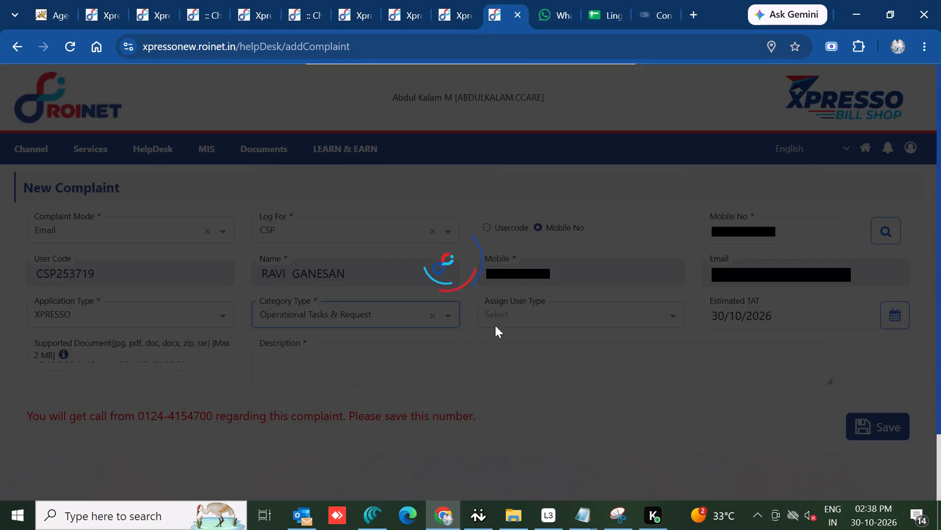
# Set the complaint's sub category to Training and assign it to the OPS trainer found by searching "suji".
pyautogui.click(510, 315)
pyautogui.click(503, 391)
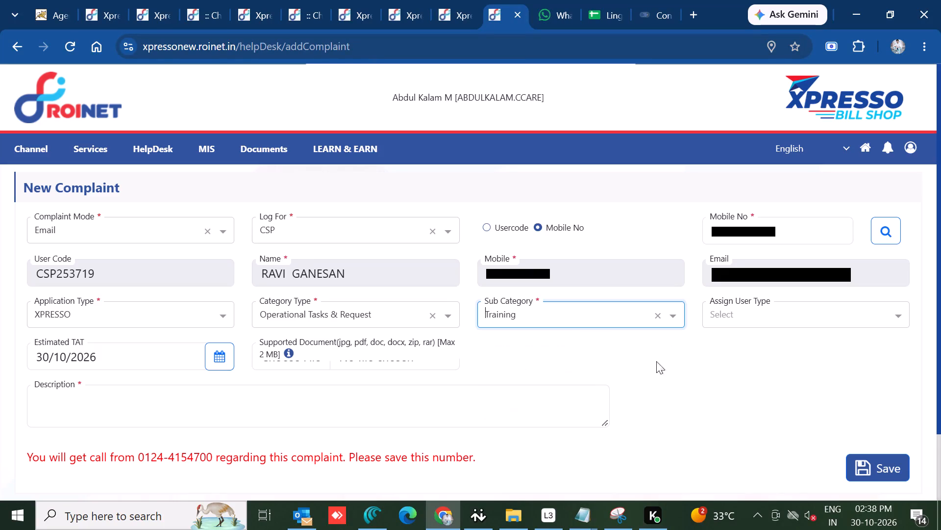
pyautogui.click(725, 319)
pyautogui.click(735, 363)
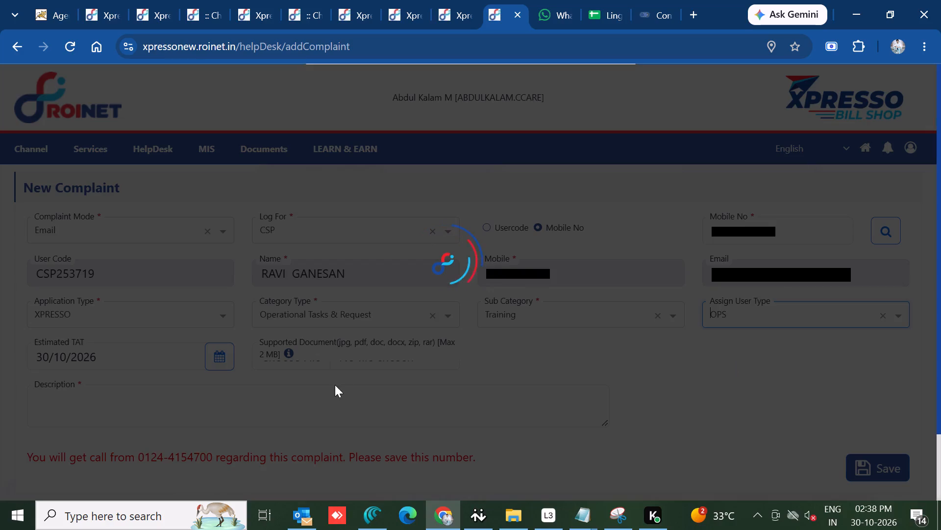
pyautogui.click(216, 362)
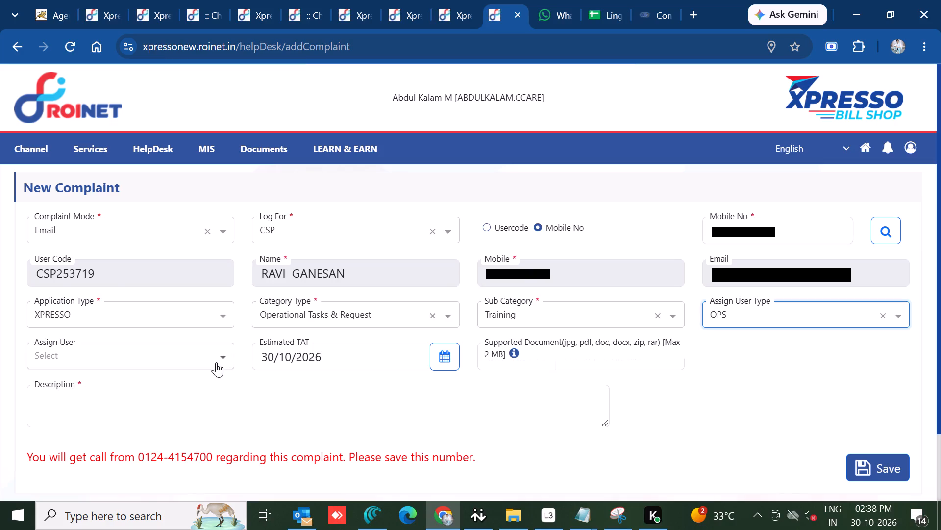
pyautogui.click(216, 362)
pyautogui.click(216, 362)
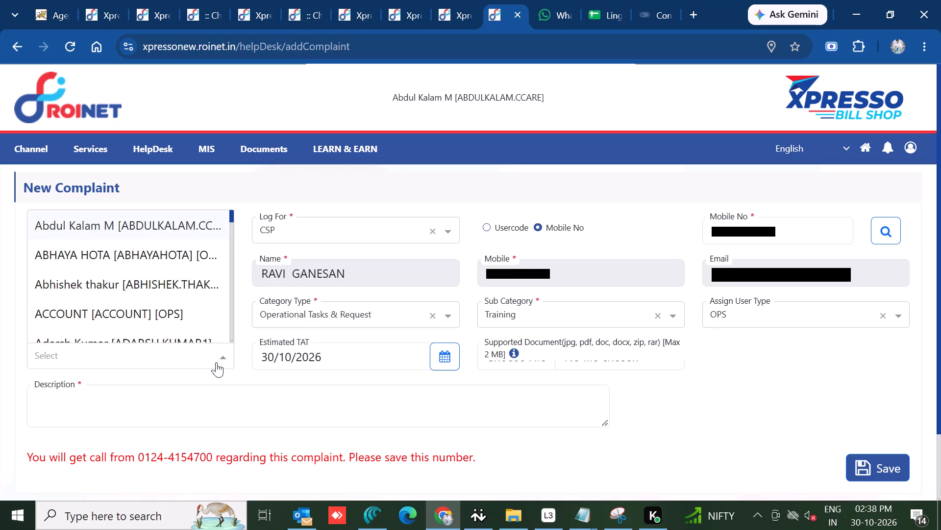
pyautogui.write('suji')
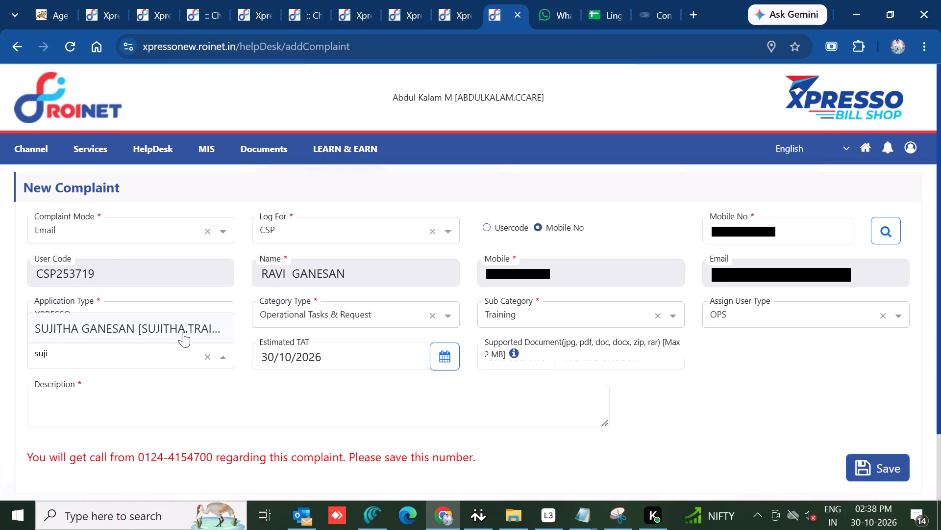
pyautogui.click(166, 322)
# Enter "csp need training" as the complaint description.
pyautogui.click(122, 392)
pyautogui.write('csp need training')
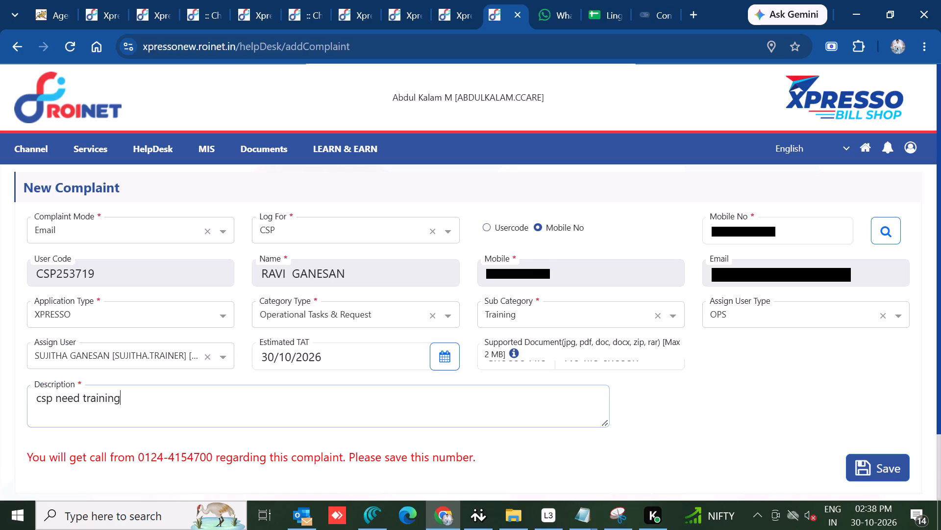
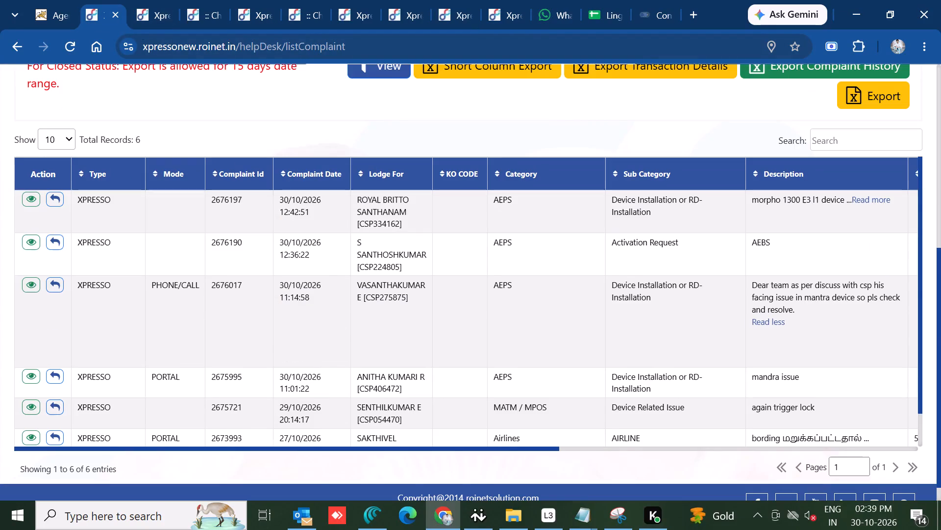
# Switch from the HelpDesk complaint list to the Sampark agent page for a manual call.
pyautogui.scroll(1, 396, 248)
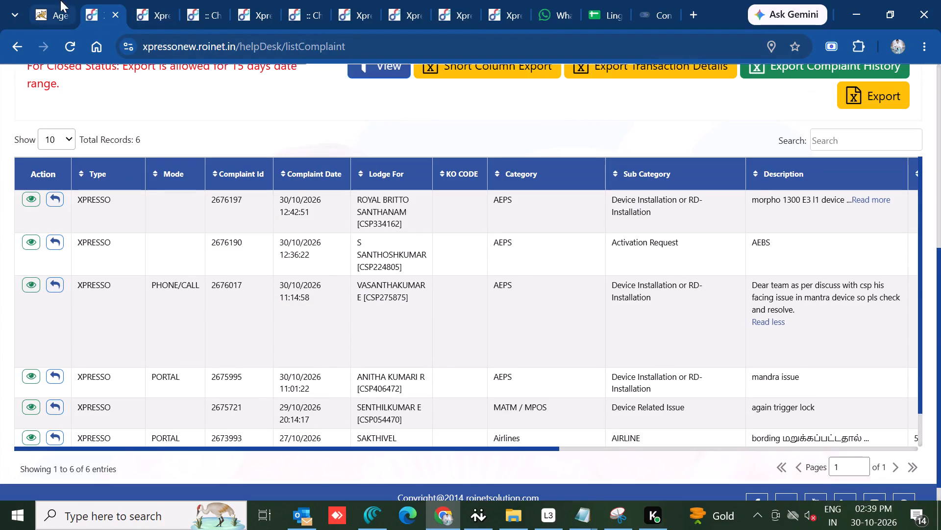
pyautogui.click(60, 0)
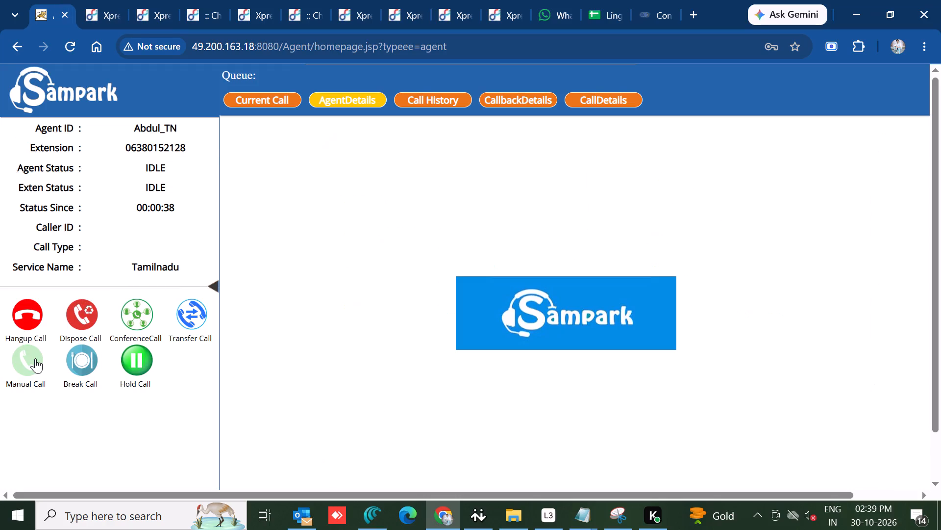
# Open the manual call dialer on the Sampark agent page and make its number field ready for entry.
pyautogui.click(35, 358)
pyautogui.click(78, 454)
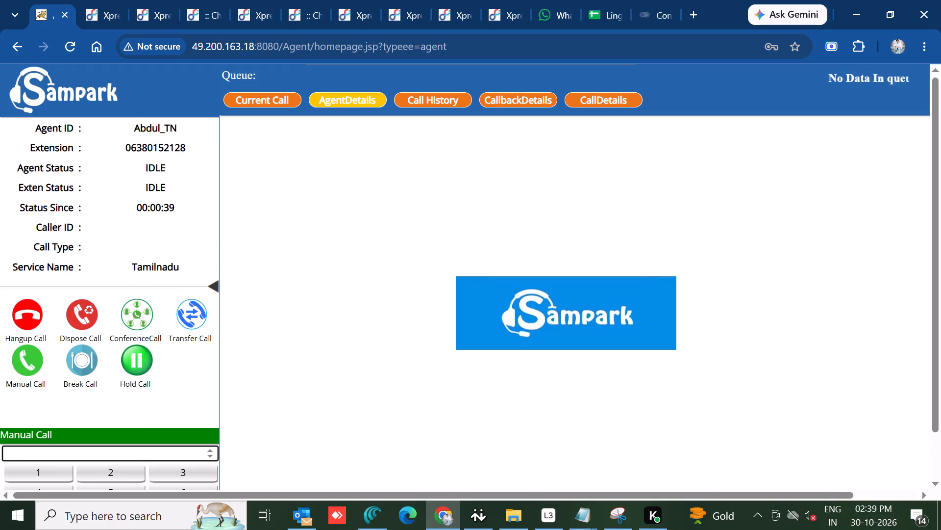
pyautogui.click(99, 0)
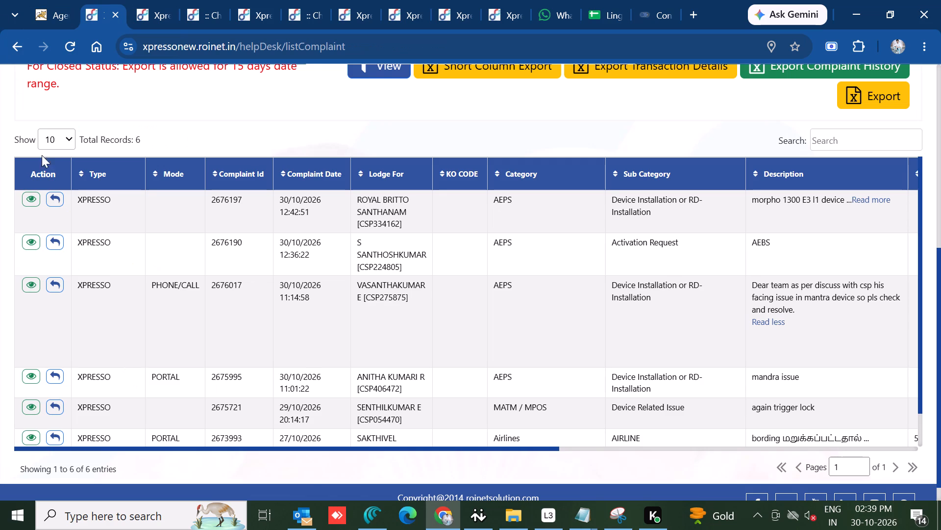
pyautogui.click(50, 195)
pyautogui.click(51, 198)
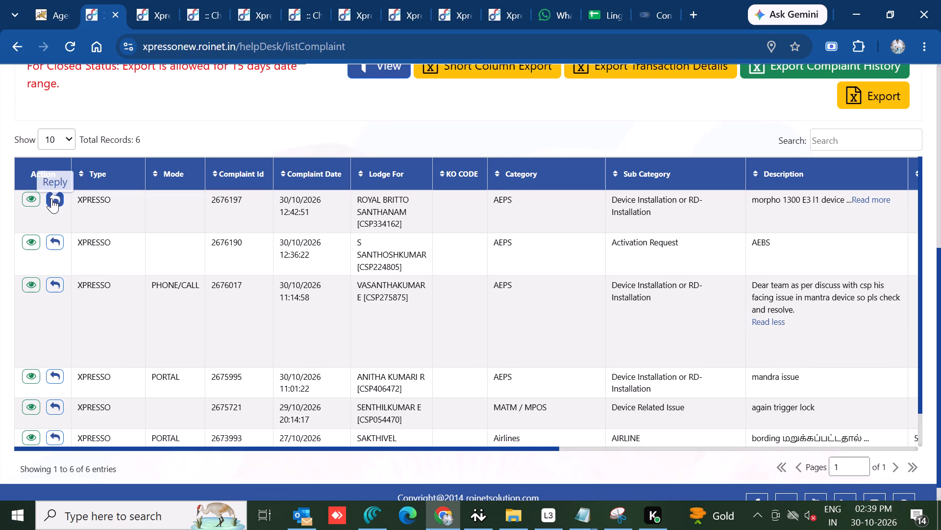
pyautogui.scroll(-1, 601, 264)
pyautogui.moveTo(527, 192); pyautogui.dragTo(517, 269)
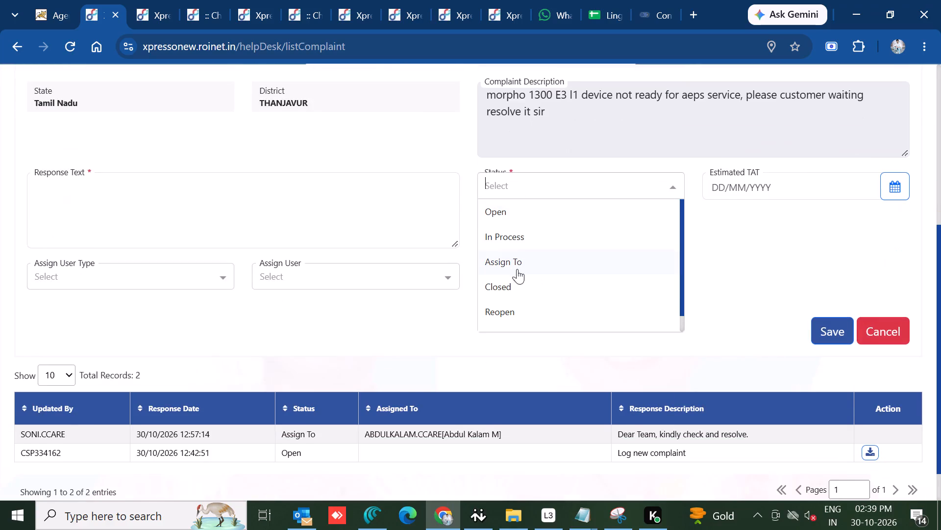
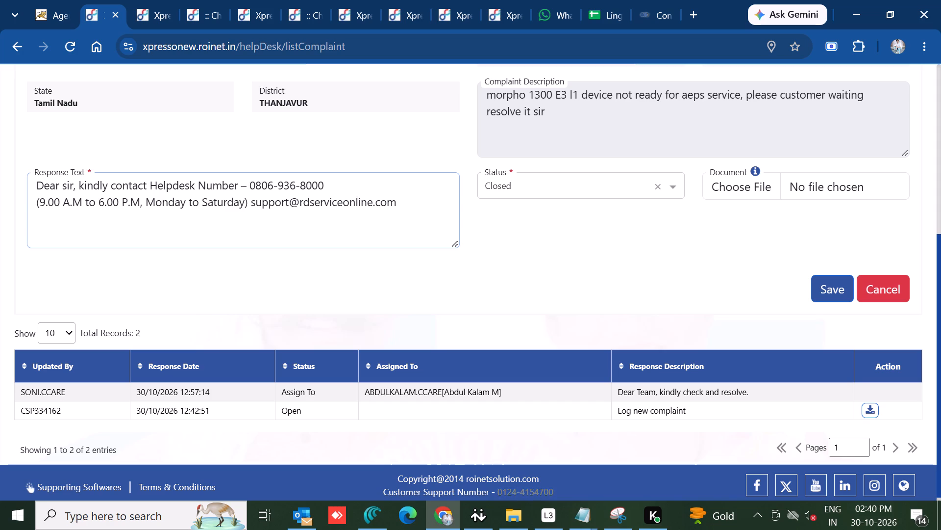
# Insert "morpho customer care, " before "Helpdesk Number" in the response text and save the complaint response.
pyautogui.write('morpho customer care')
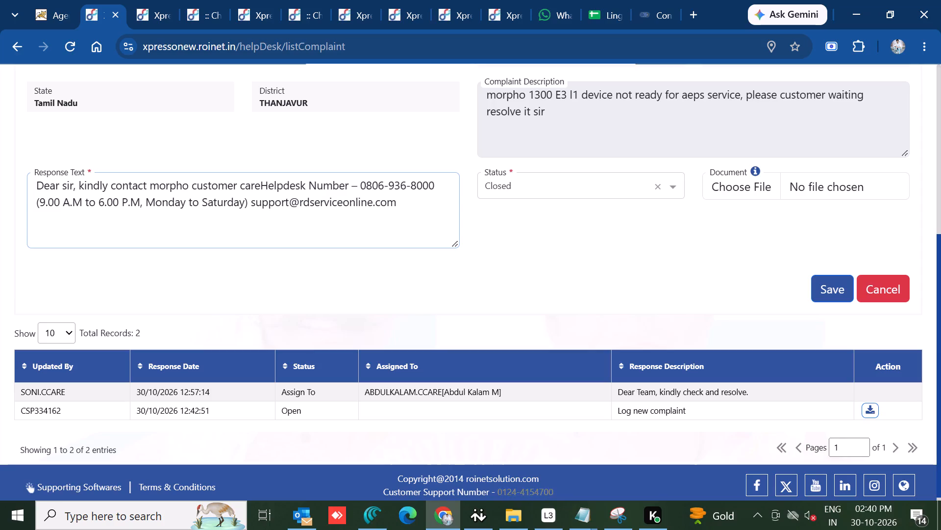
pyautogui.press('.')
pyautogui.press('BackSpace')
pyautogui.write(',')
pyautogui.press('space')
pyautogui.scroll(1, 568, 212)
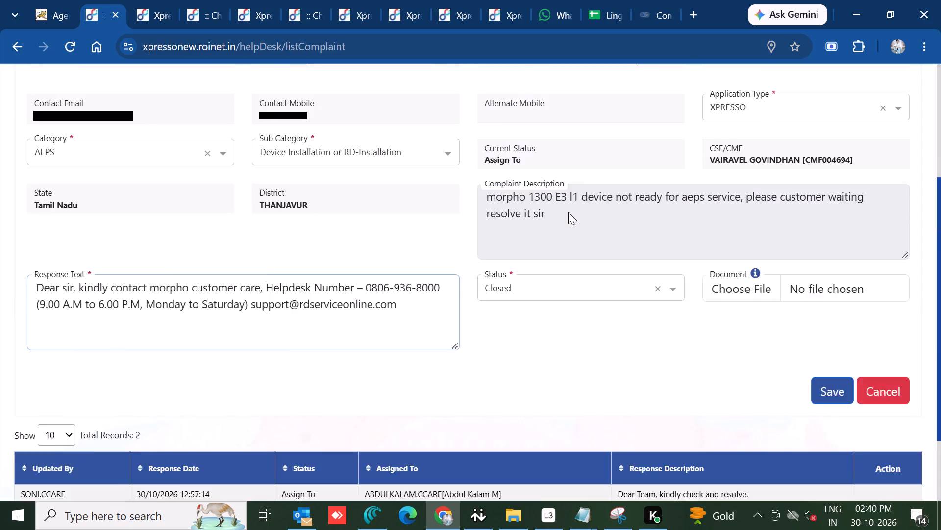
pyautogui.scroll(1, 568, 212)
pyautogui.scroll(-2, 568, 212)
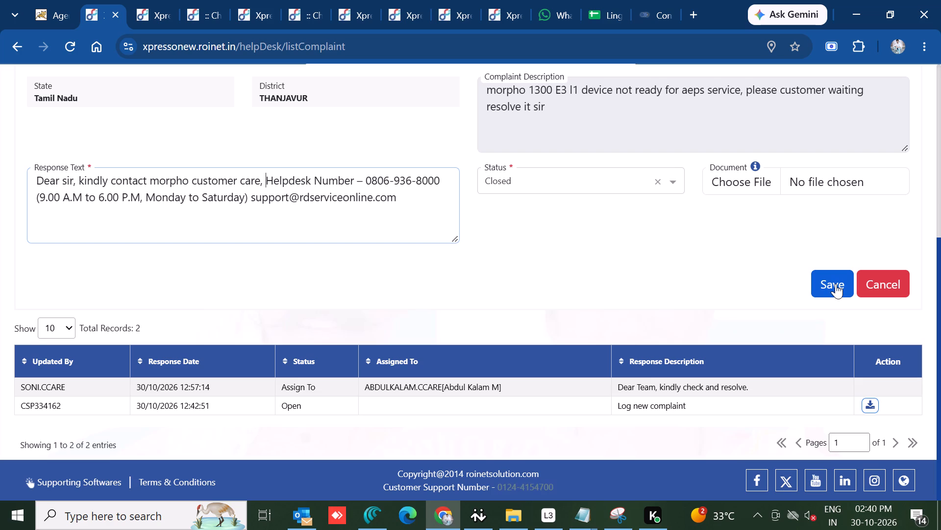
pyautogui.click(836, 284)
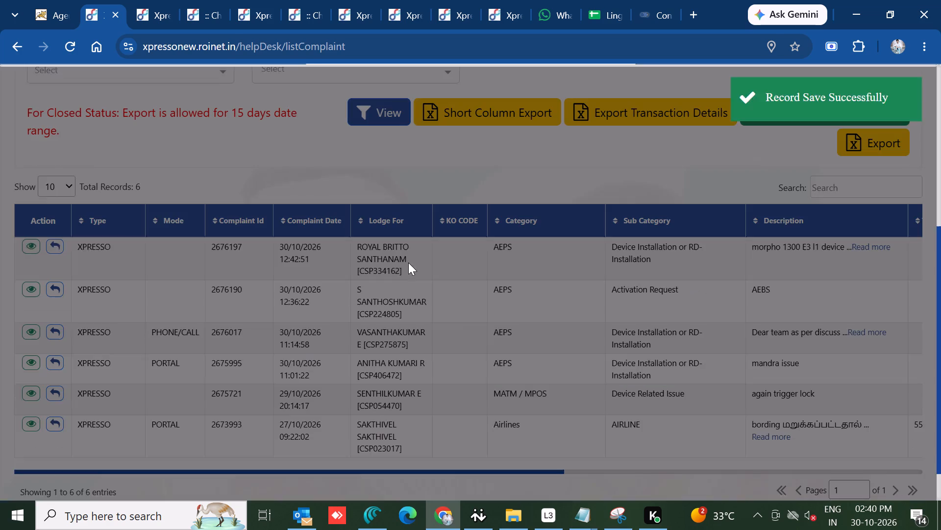
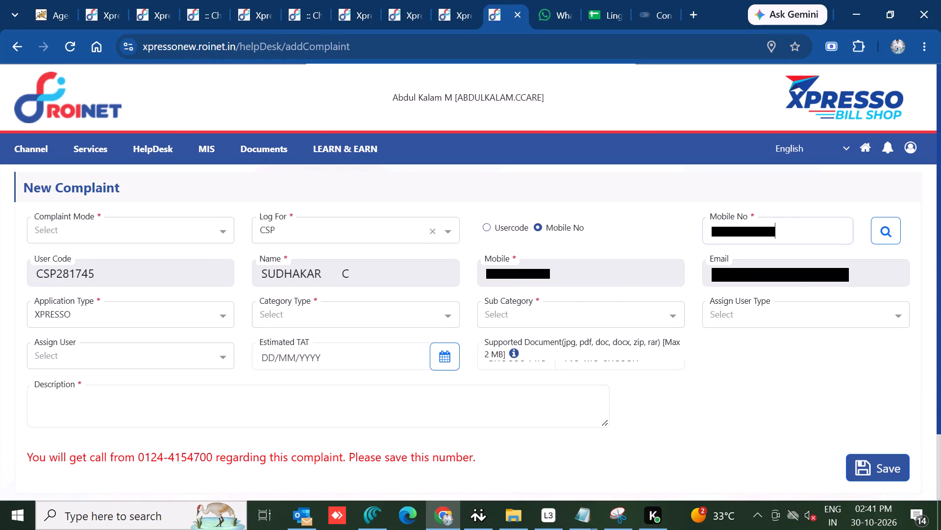
# Copy the CSP's mobile number from the New Complaint form and bring up the Sampark agent page for a manual call.
pyautogui.hotkey('ctrl', 'c')
pyautogui.click(45, 0)
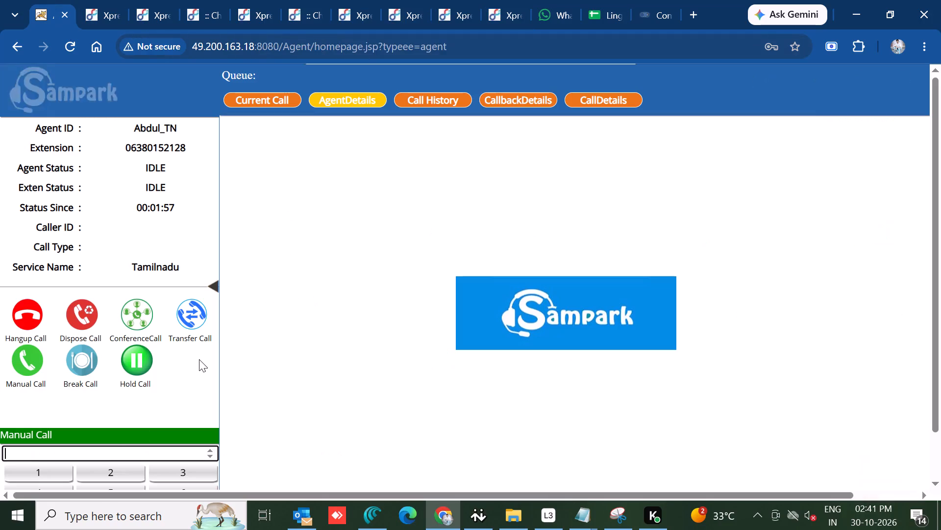
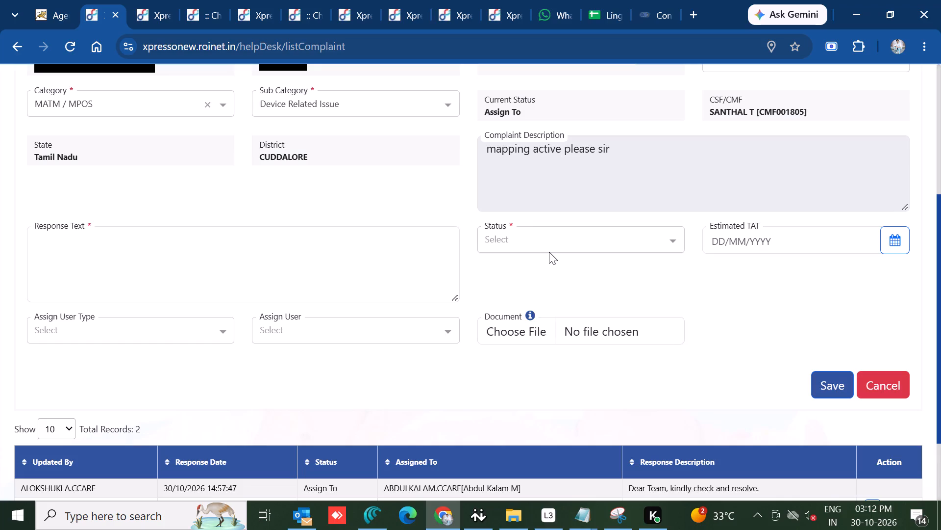
# Set the status of the MATM / MPOS device complaint to Closed.
pyautogui.click(549, 252)
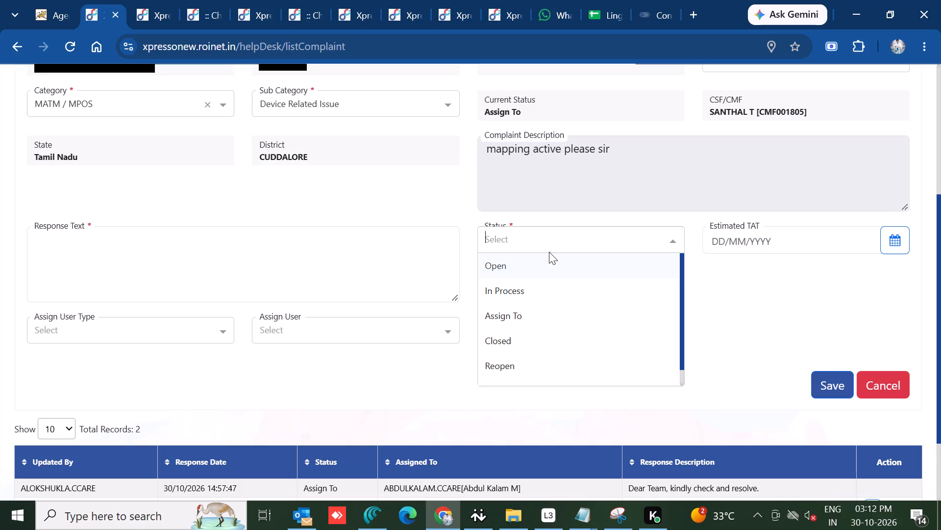
pyautogui.click(506, 339)
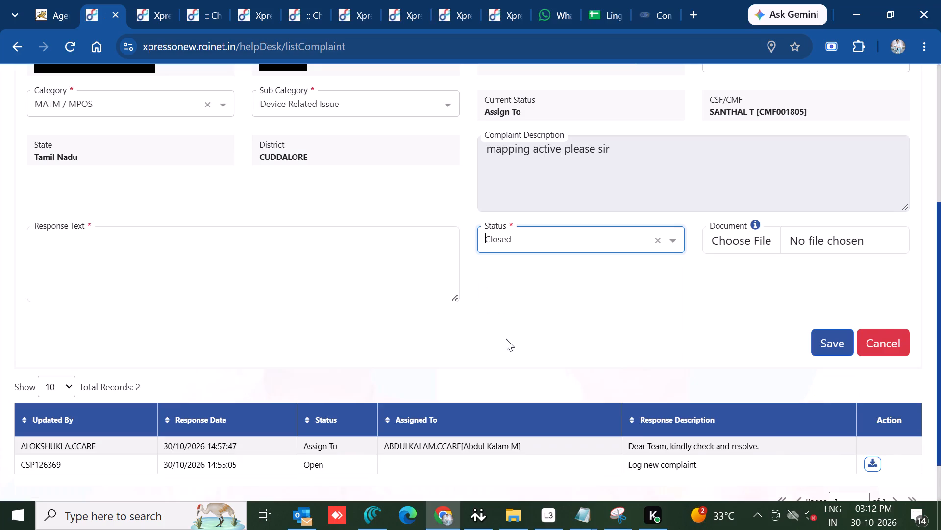
# Download the document attached to the CSP's original complaint entry and open the image to examine it.
pyautogui.click(869, 467)
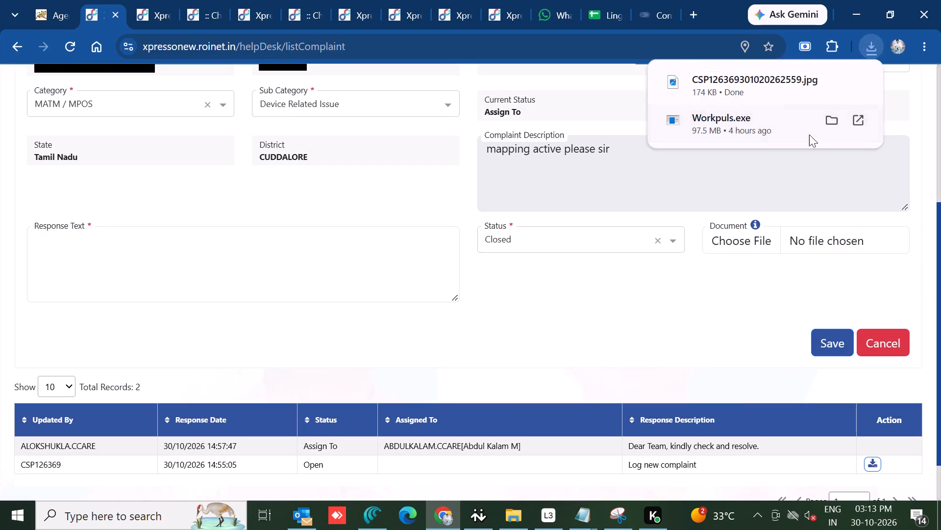
pyautogui.doubleClick(746, 89)
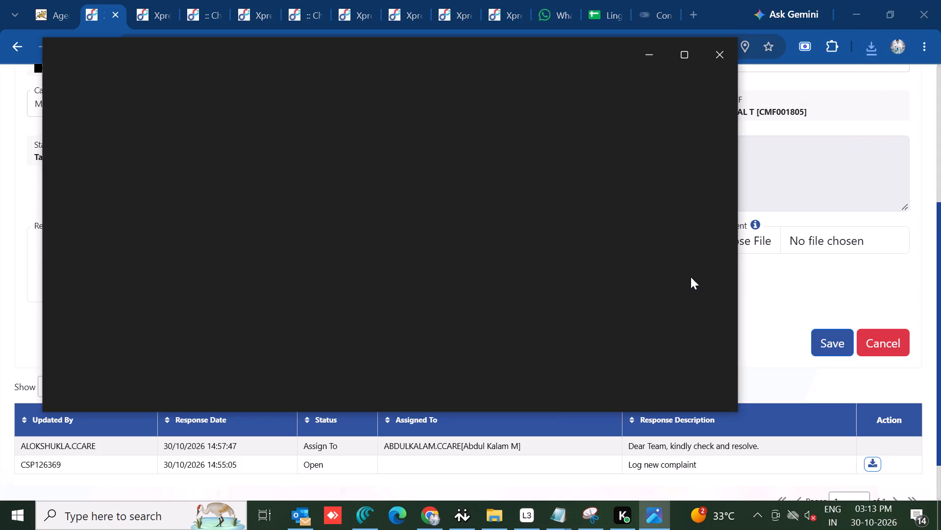
pyautogui.click(648, 51)
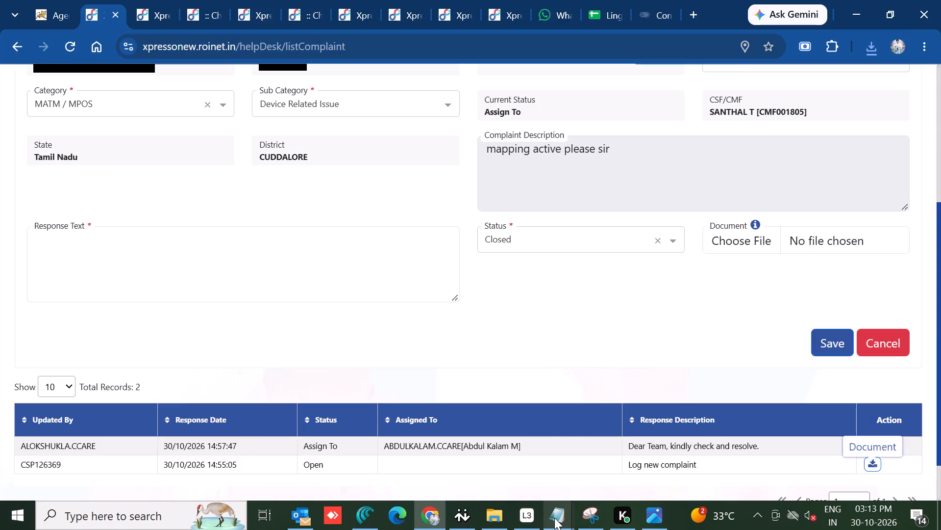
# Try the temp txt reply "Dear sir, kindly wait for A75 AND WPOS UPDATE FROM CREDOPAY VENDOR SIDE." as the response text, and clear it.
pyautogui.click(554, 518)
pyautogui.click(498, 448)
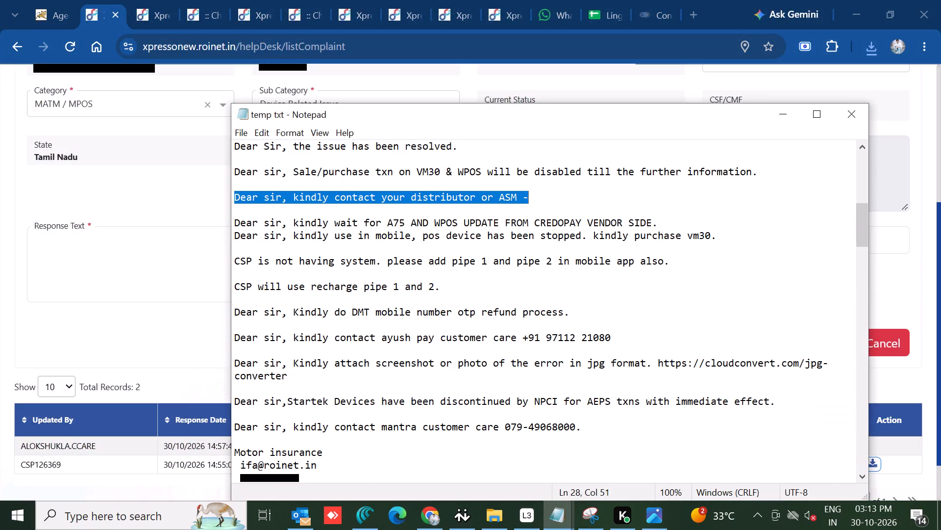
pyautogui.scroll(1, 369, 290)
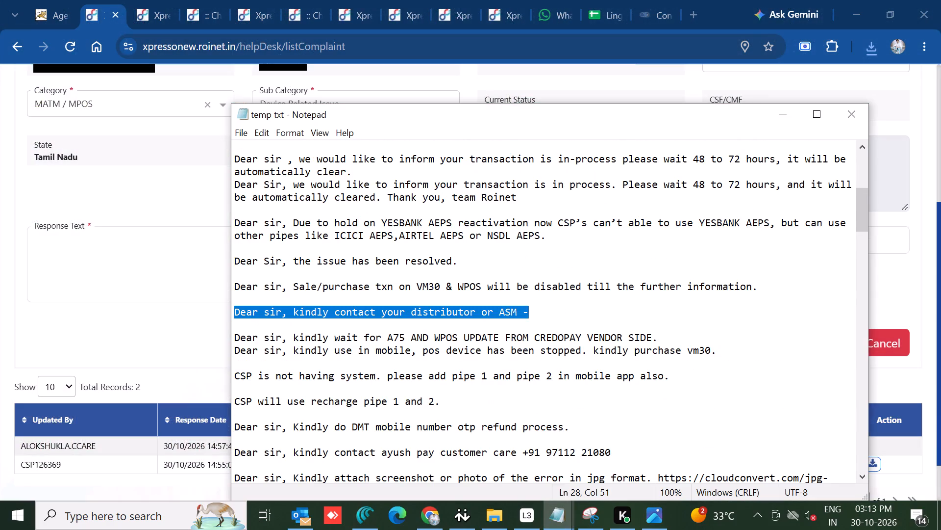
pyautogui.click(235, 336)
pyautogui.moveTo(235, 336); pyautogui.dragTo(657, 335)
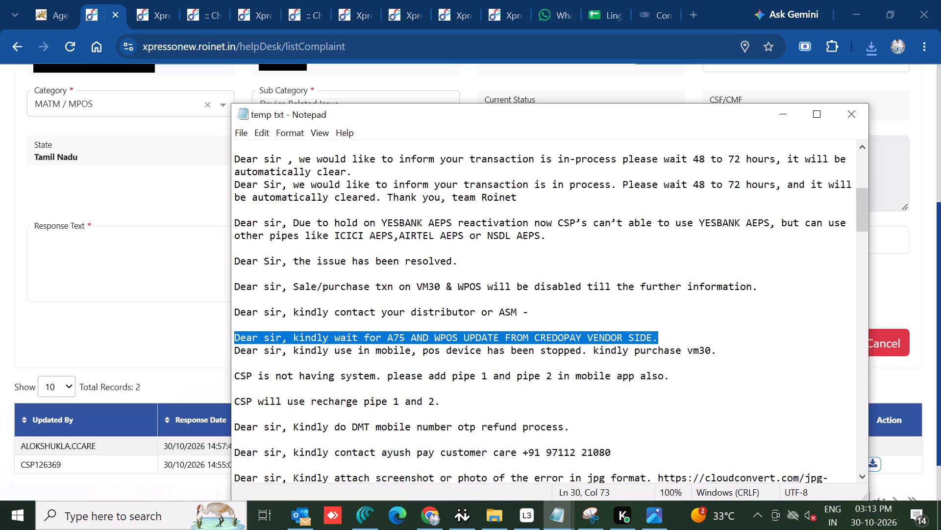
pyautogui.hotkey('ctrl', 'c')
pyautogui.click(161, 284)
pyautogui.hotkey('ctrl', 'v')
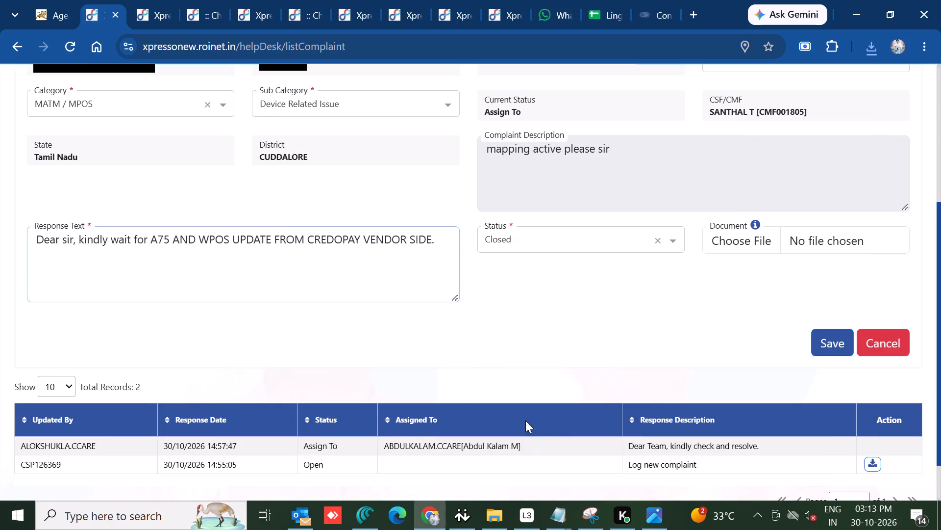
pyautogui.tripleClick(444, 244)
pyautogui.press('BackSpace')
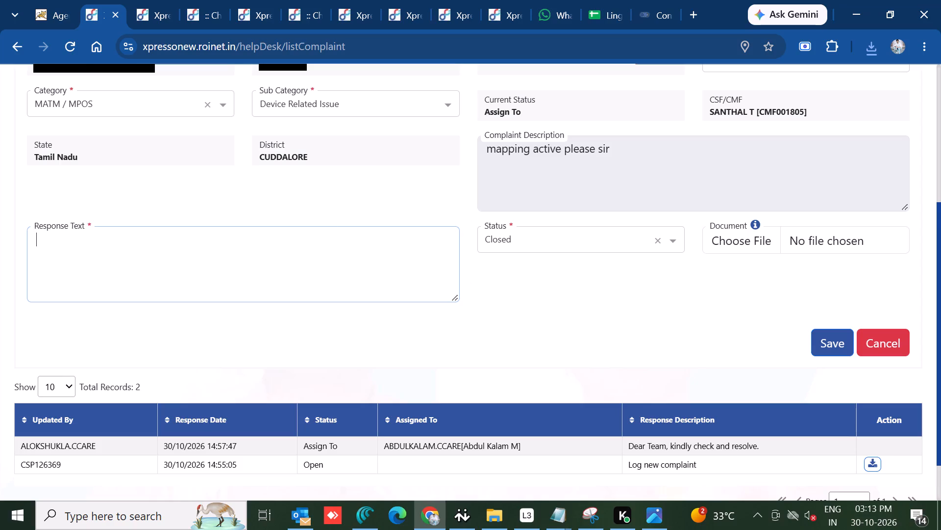
# Copy the reply "Dear sir, kindly use in mobile, pos device has been stopped. kindly purchase vm30." from the temp txt Notepad file.
pyautogui.click(554, 515)
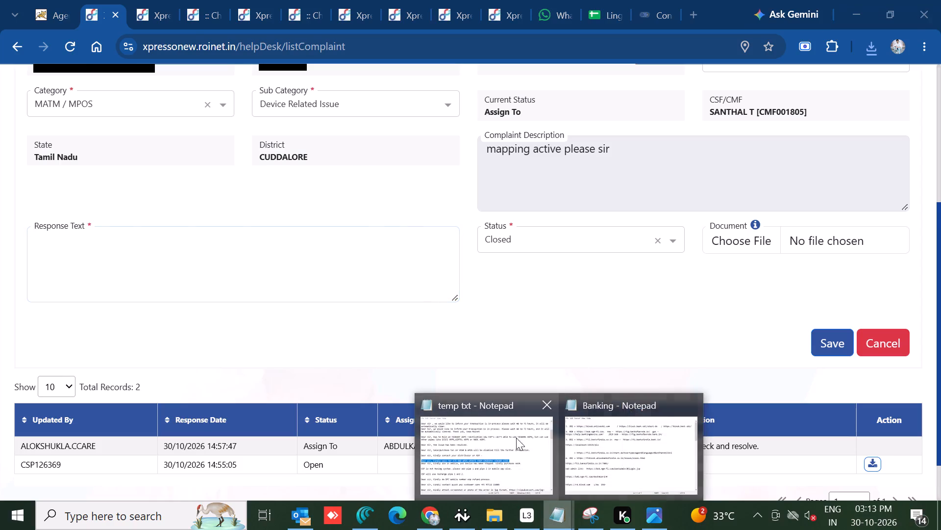
pyautogui.click(498, 442)
pyautogui.moveTo(234, 347); pyautogui.dragTo(248, 347)
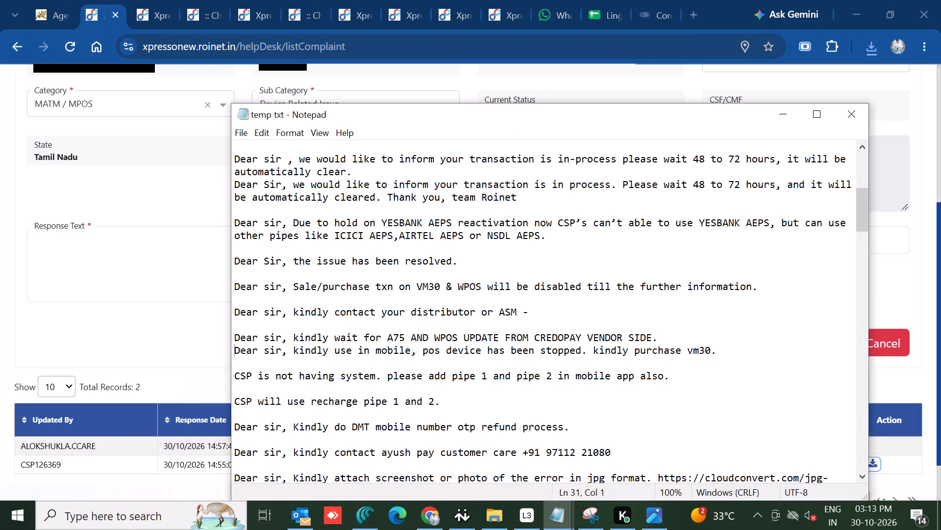
pyautogui.moveTo(248, 347); pyautogui.dragTo(736, 365)
pyautogui.hotkey('ctrl', 'c')
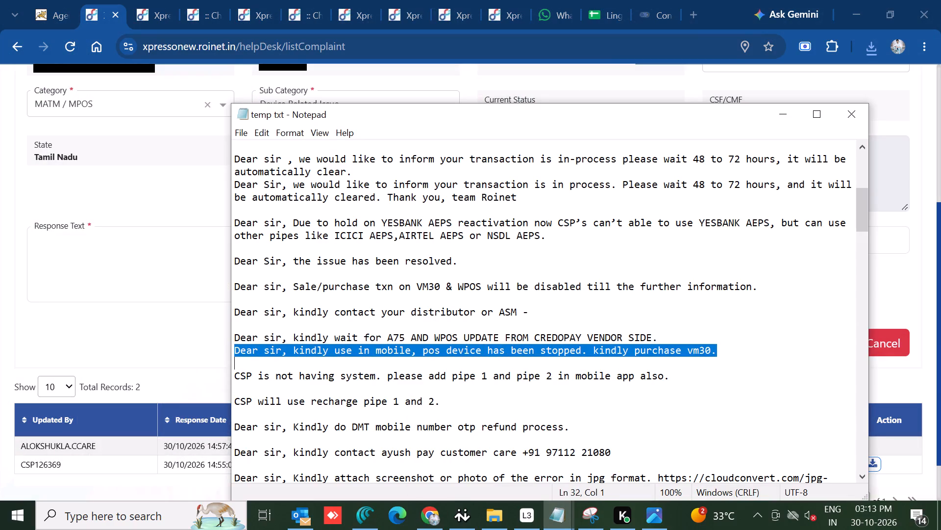
# Paste the copied reply about the stopped POS device and purchasing vm30 as the MATM / MPOS complaint's response text, and save the response.
pyautogui.click(144, 258)
pyautogui.hotkey('ctrl', 'v')
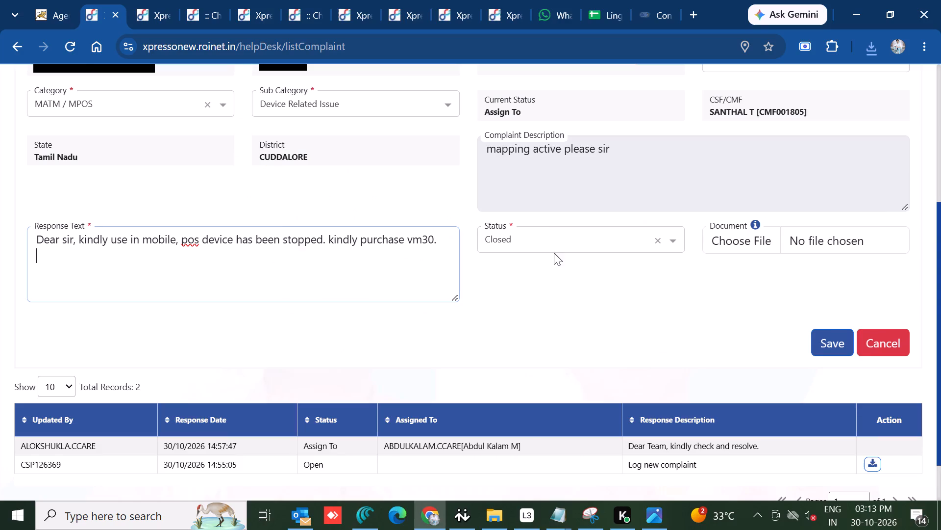
pyautogui.click(835, 340)
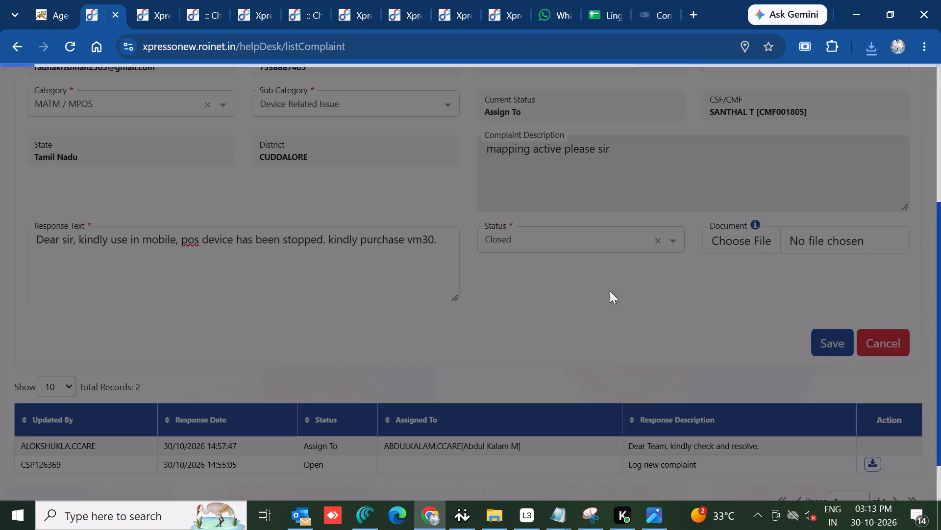
pyautogui.scroll(-3, 468, 297)
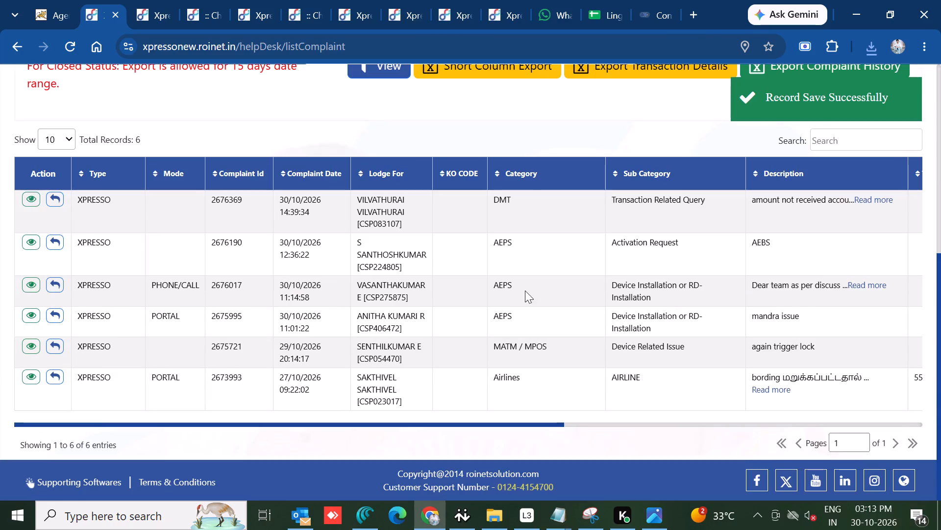
pyautogui.click(873, 198)
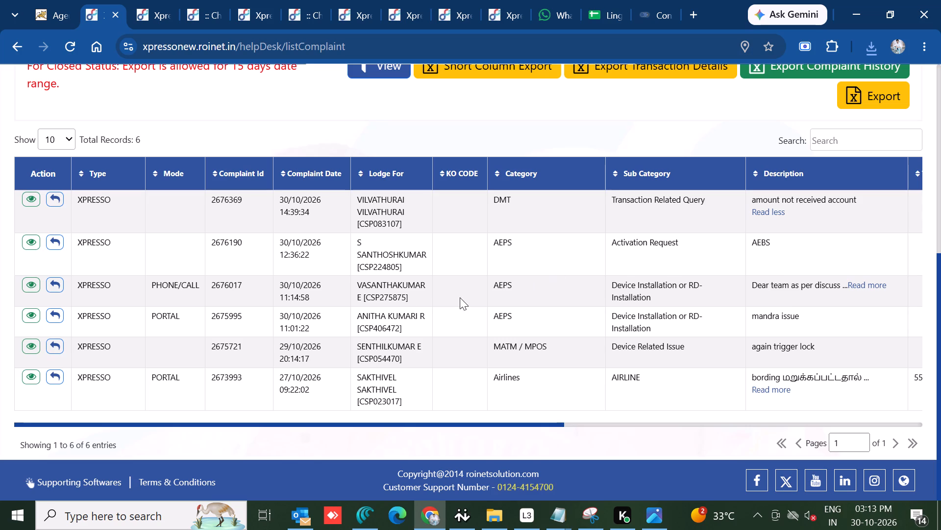
pyautogui.click(52, 204)
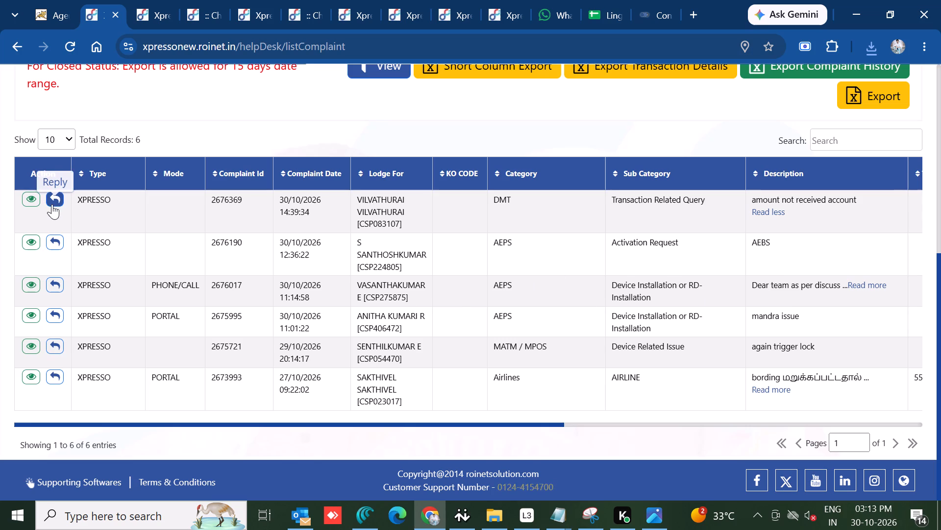
pyautogui.scroll(-1, 545, 235)
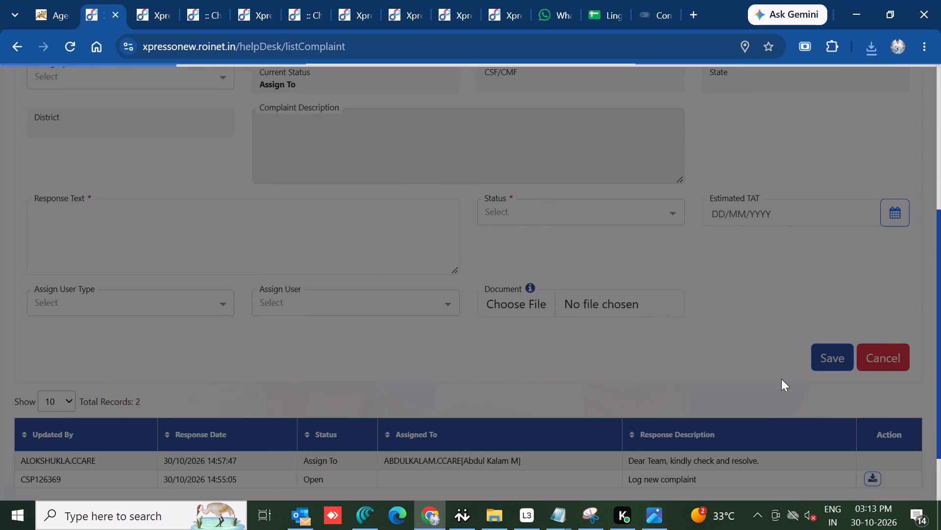
pyautogui.scroll(-2, 781, 379)
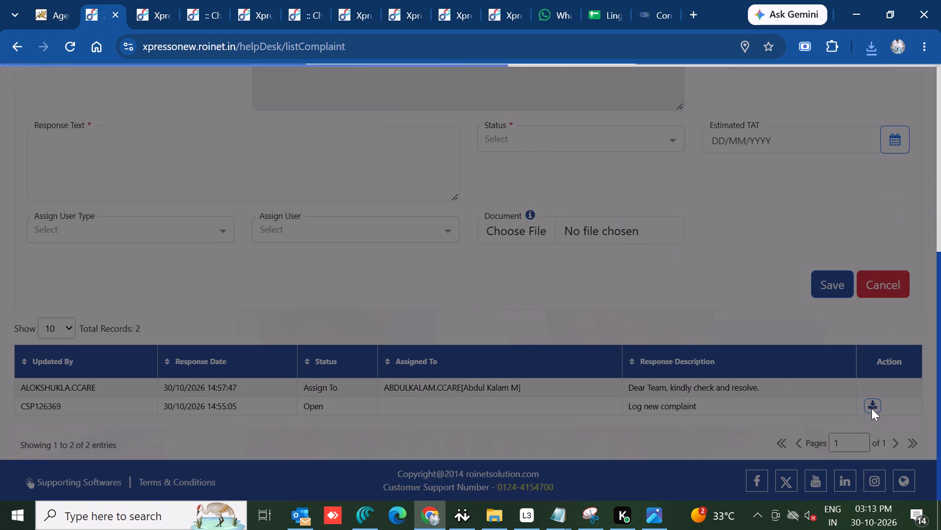
# Switch to the Sampark agent page.
pyautogui.click(61, 0)
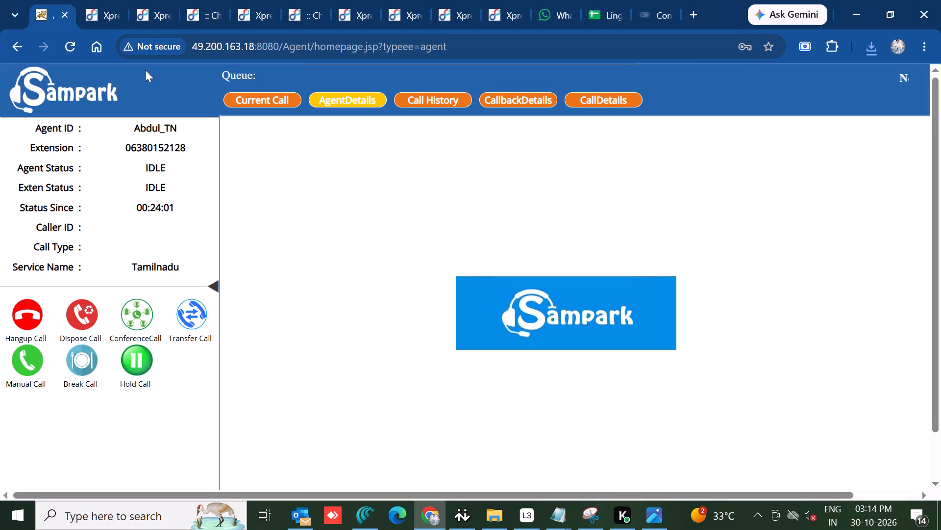
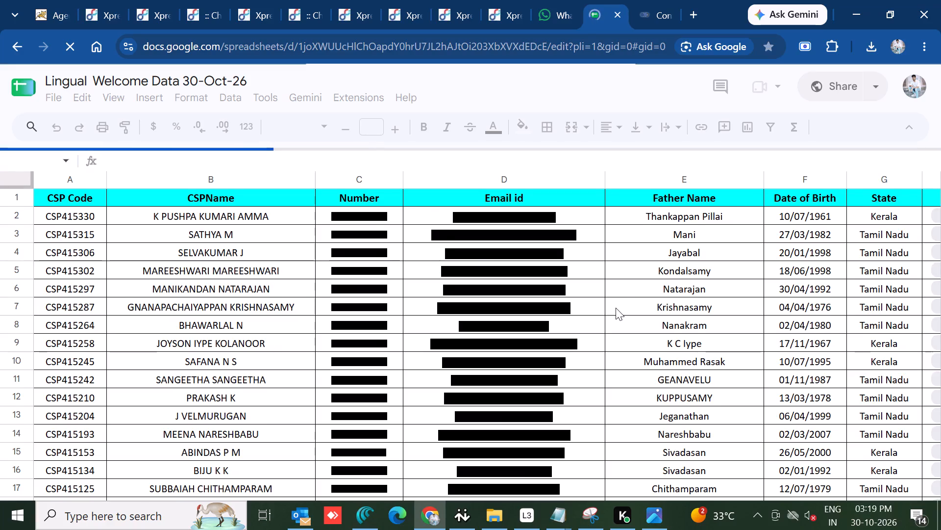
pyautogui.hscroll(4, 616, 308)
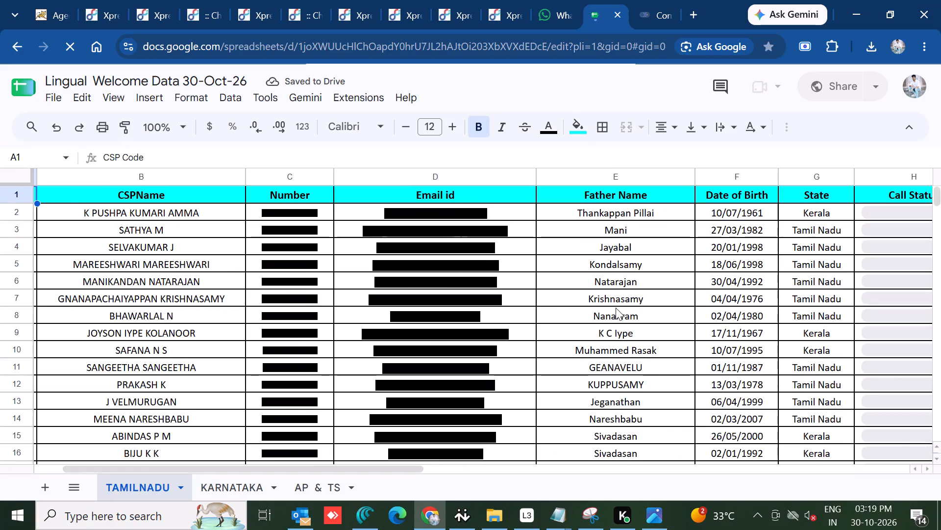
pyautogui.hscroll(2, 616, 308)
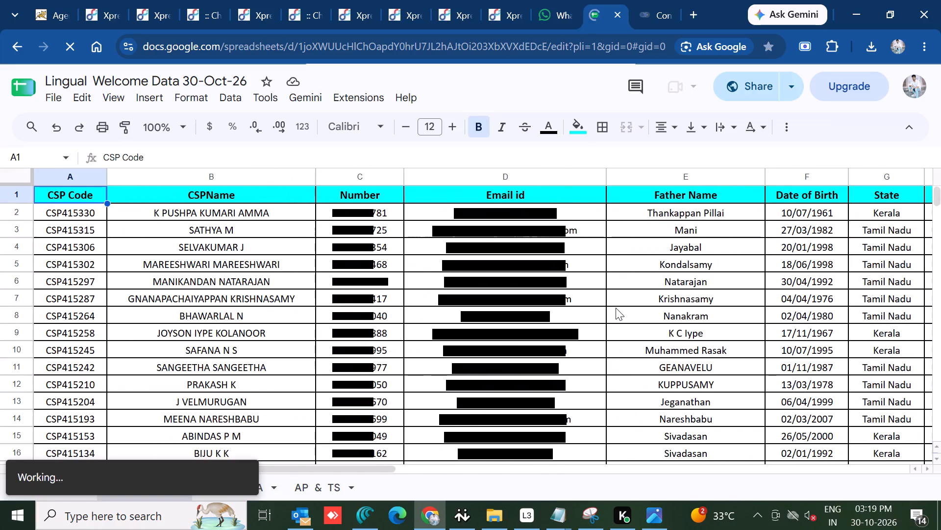
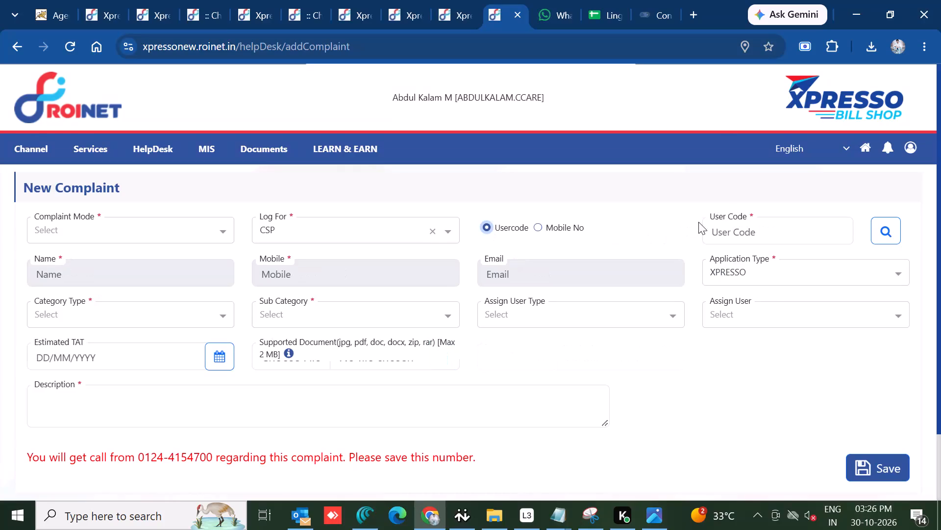
pyautogui.moveTo(729, 222); pyautogui.dragTo(724, 224)
pyautogui.click(724, 224)
pyautogui.hotkey('ctrl', 'v')
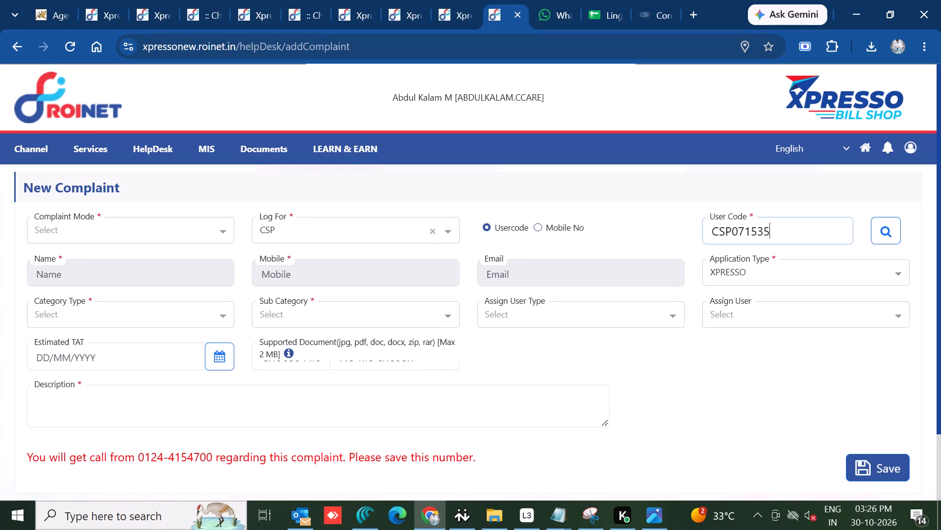
pyautogui.click(888, 229)
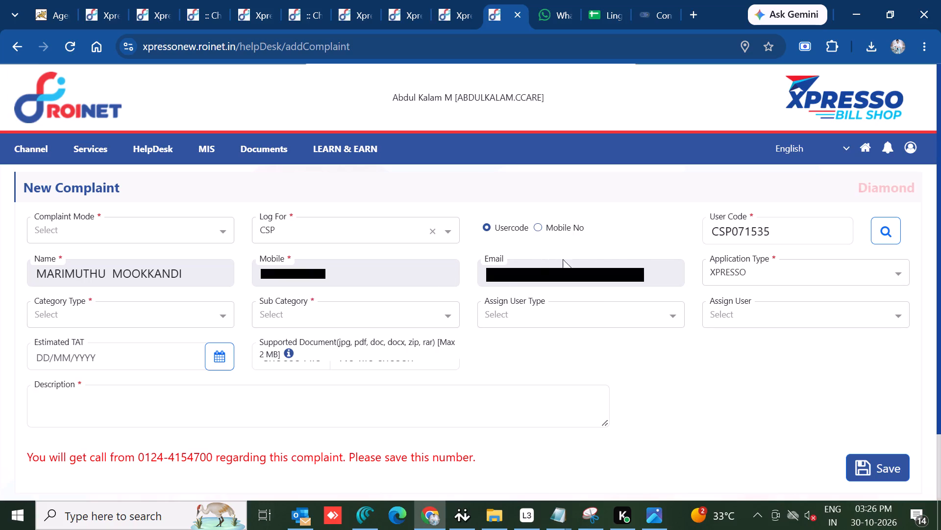
pyautogui.click(367, 7)
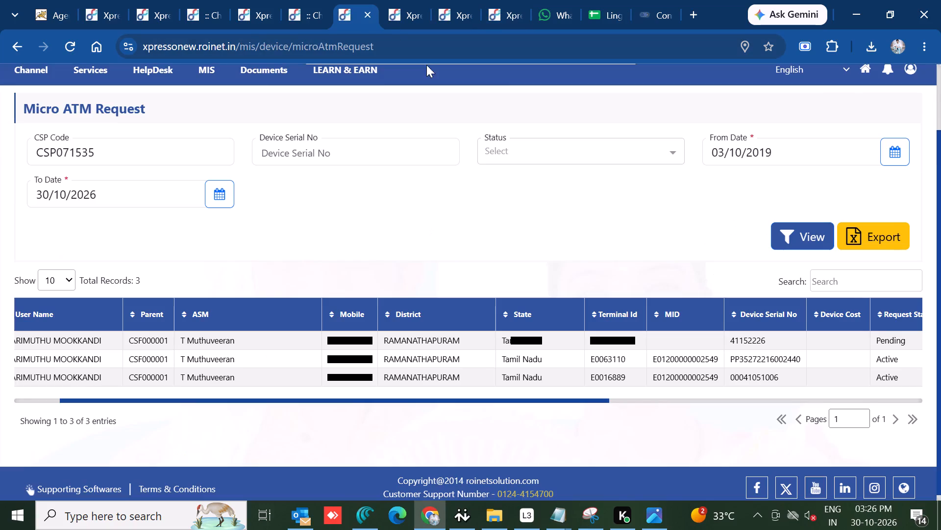
pyautogui.doubleClick(124, 154)
pyautogui.hotkey('ctrl', 'v')
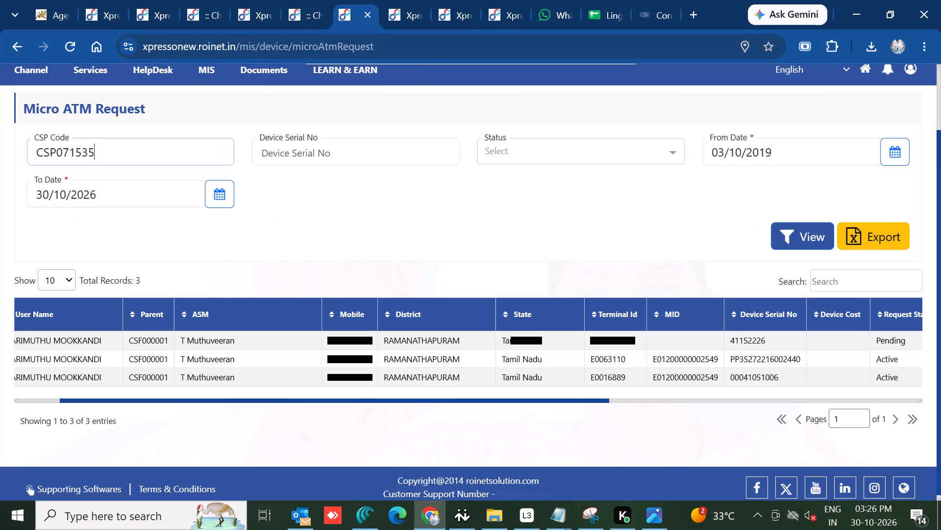
pyautogui.click(801, 234)
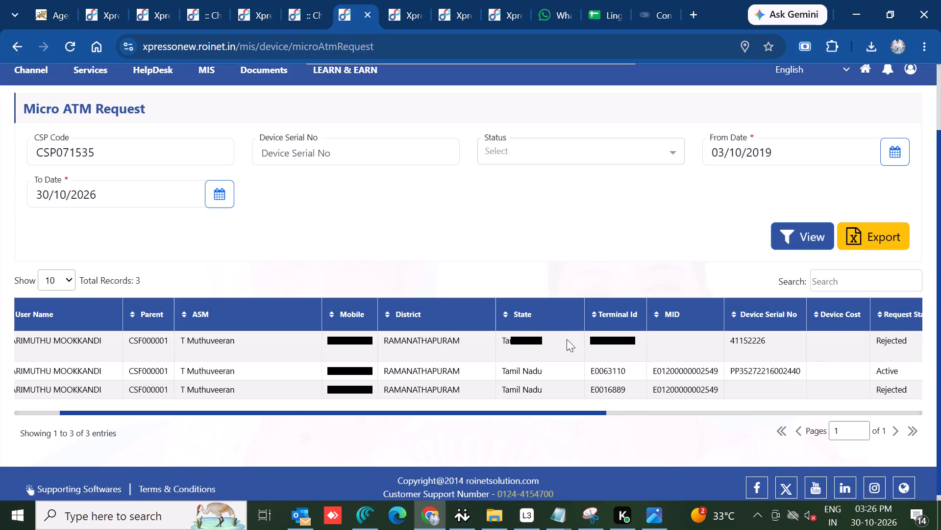
pyautogui.hscroll(-4, 639, 370)
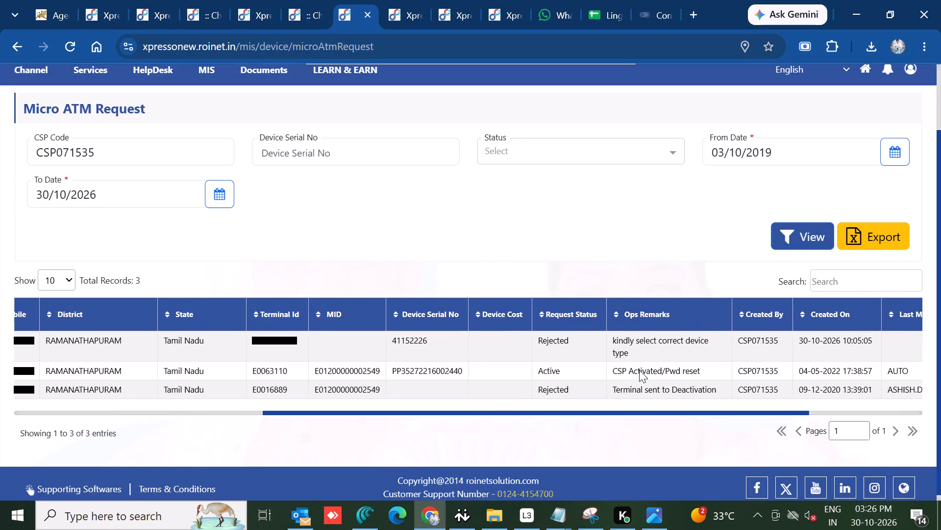
pyautogui.hscroll(-3, 639, 370)
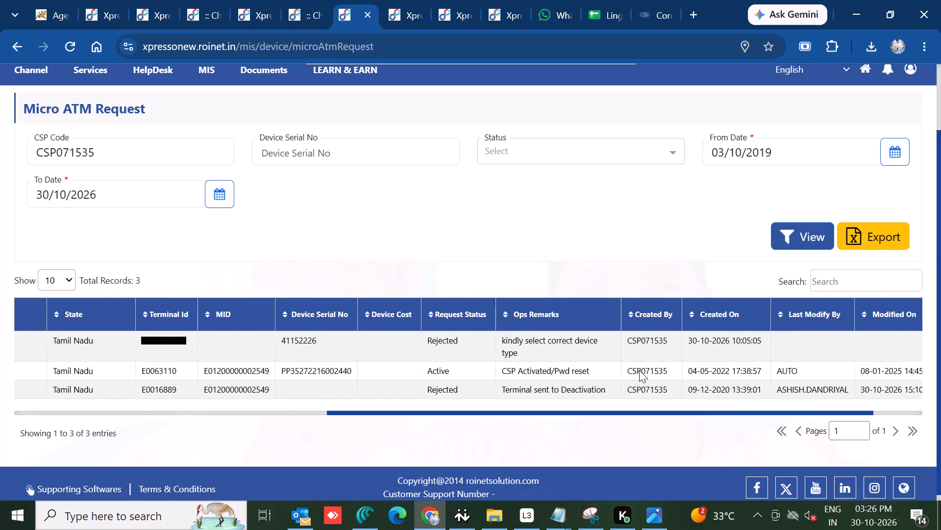
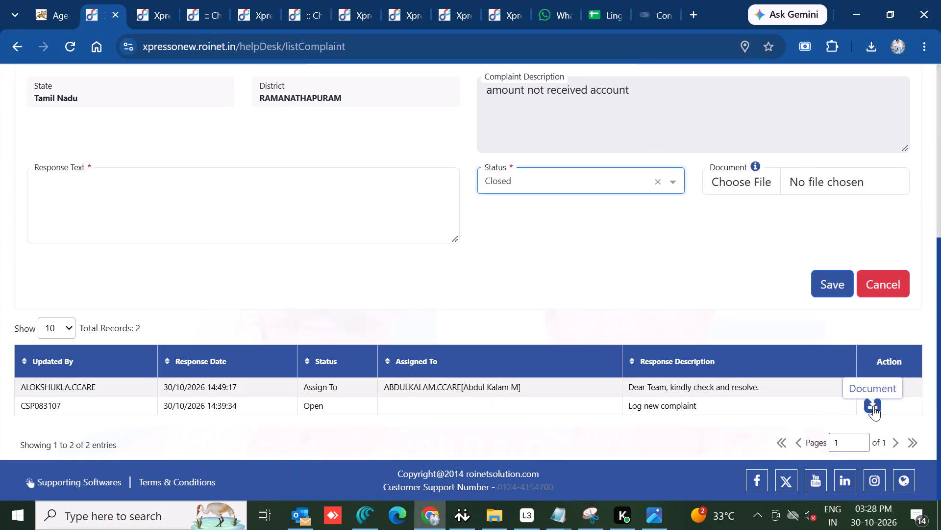
# Download the document attached to the CSP's original "Log new complaint" entry in the complaint's response history.
pyautogui.click(873, 406)
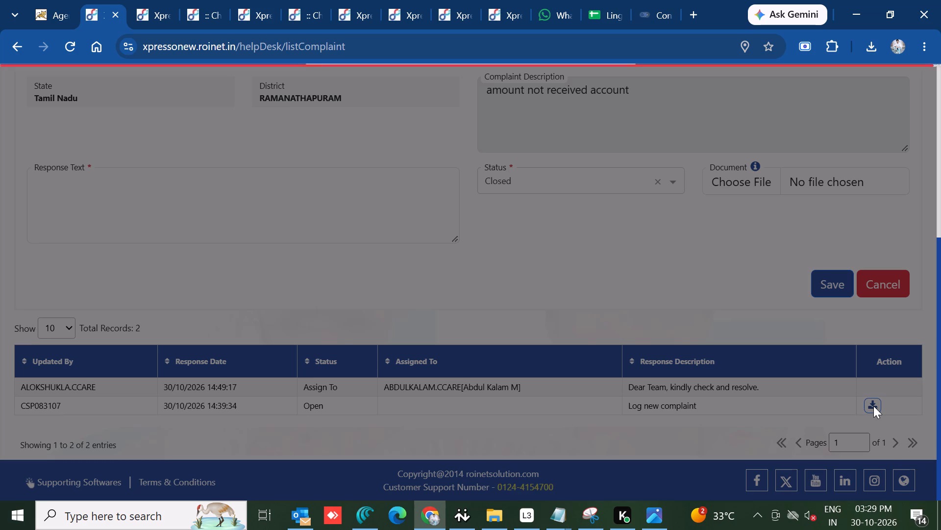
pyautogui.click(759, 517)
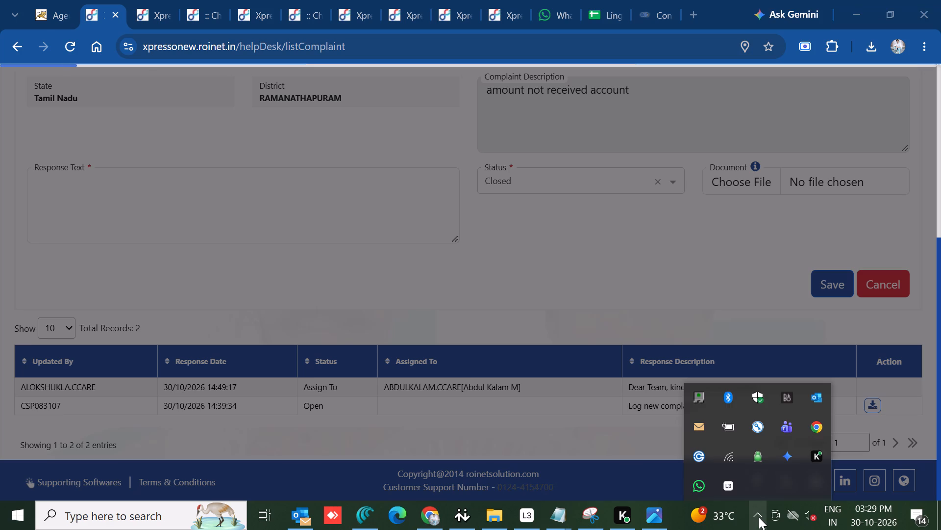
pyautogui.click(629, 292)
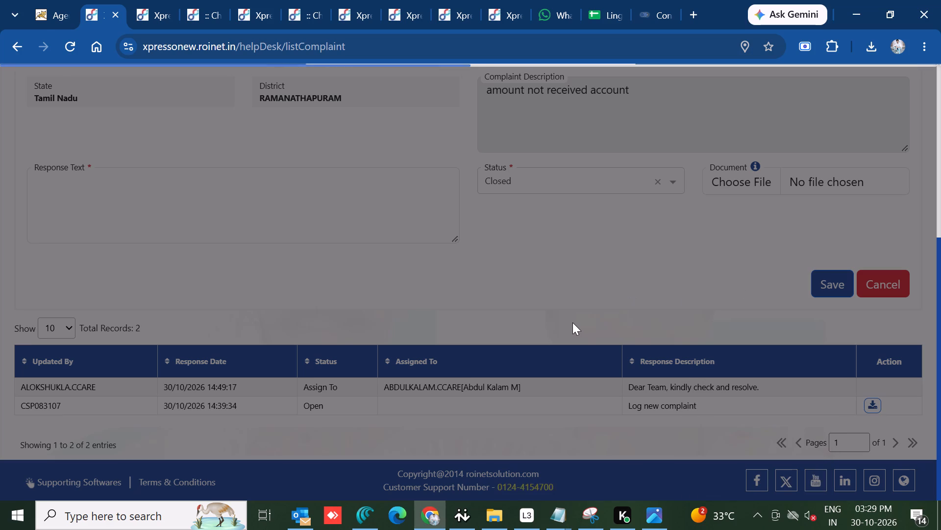
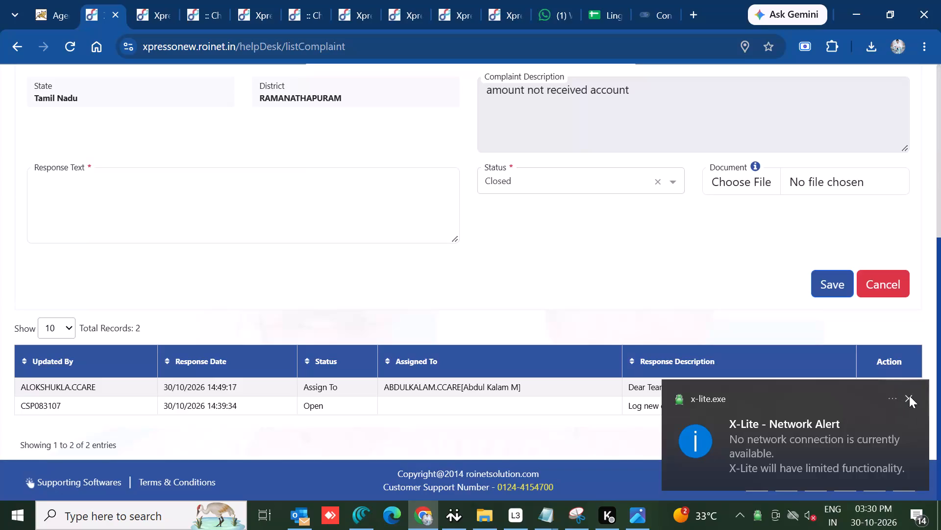
# Dismiss the X-Lite network alert and check the computer's Wi-Fi connection status in the list of available networks.
pyautogui.click(762, 507)
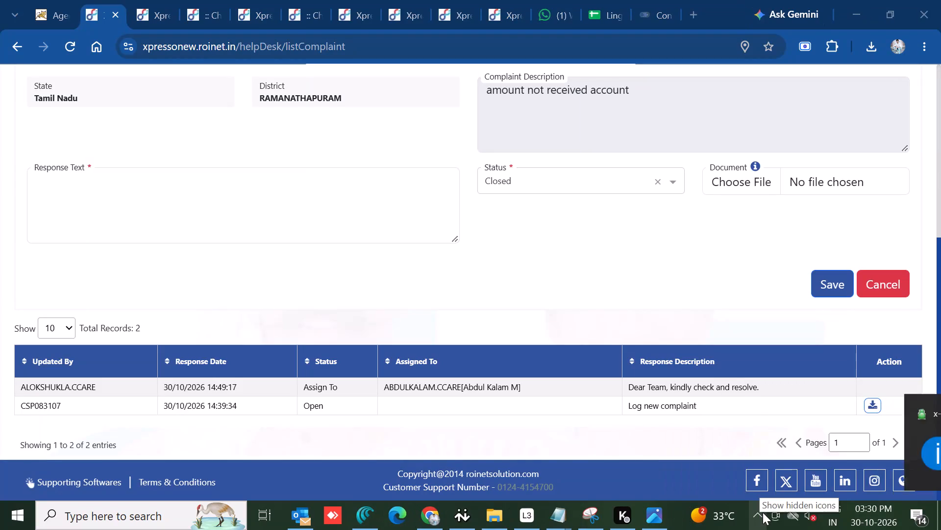
pyautogui.click(755, 515)
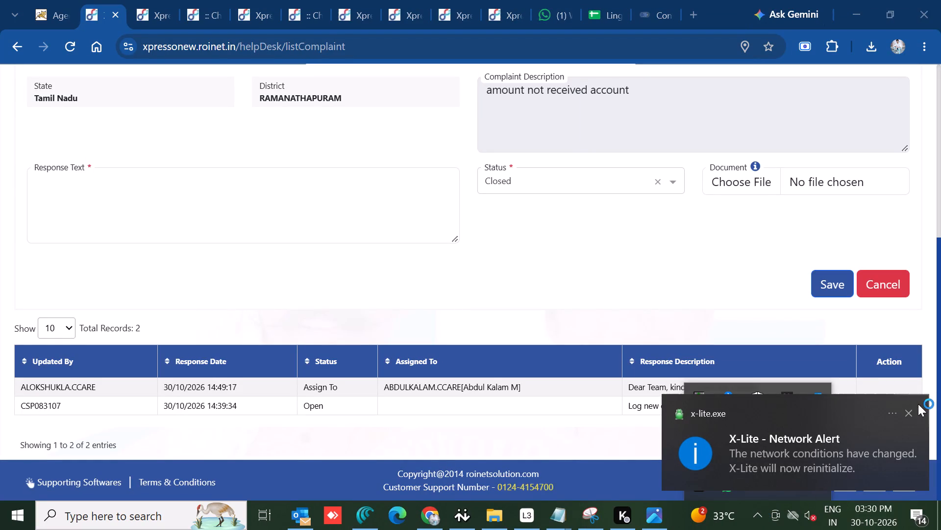
pyautogui.click(912, 411)
pyautogui.click(754, 517)
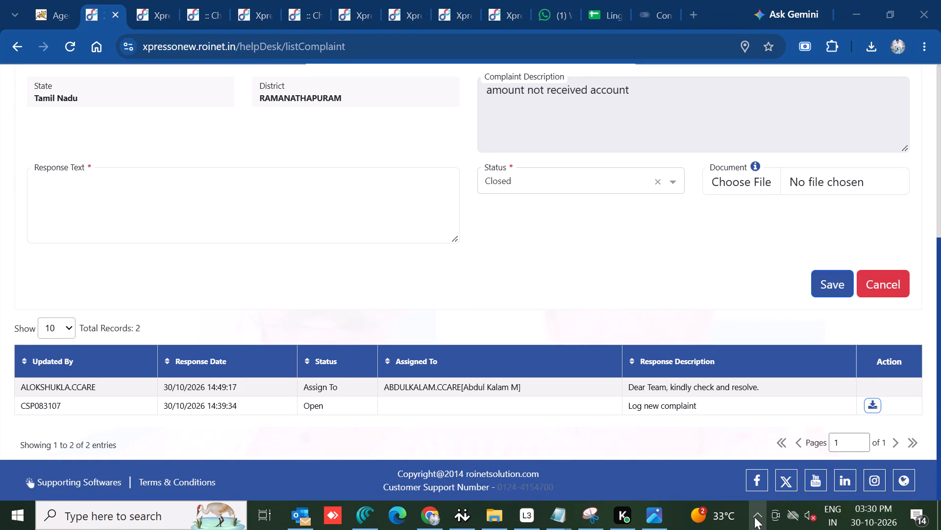
pyautogui.click(760, 462)
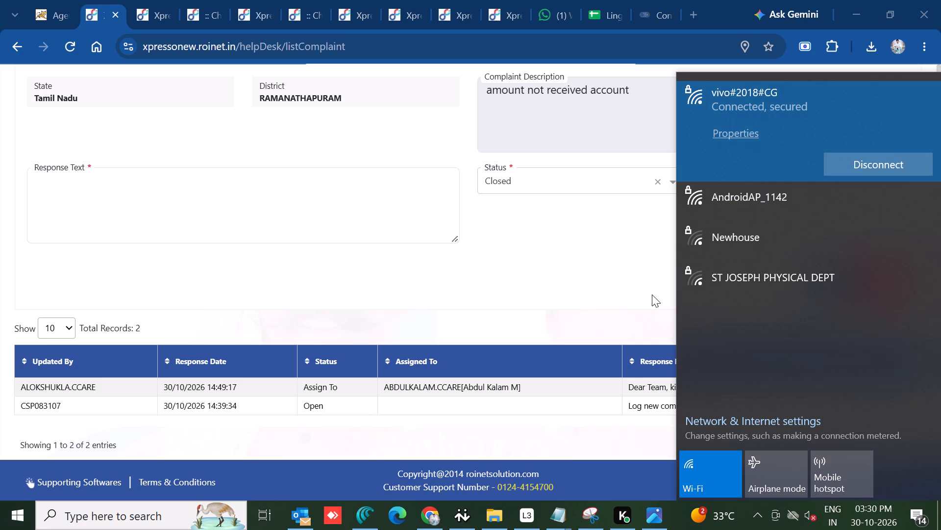
pyautogui.click(587, 302)
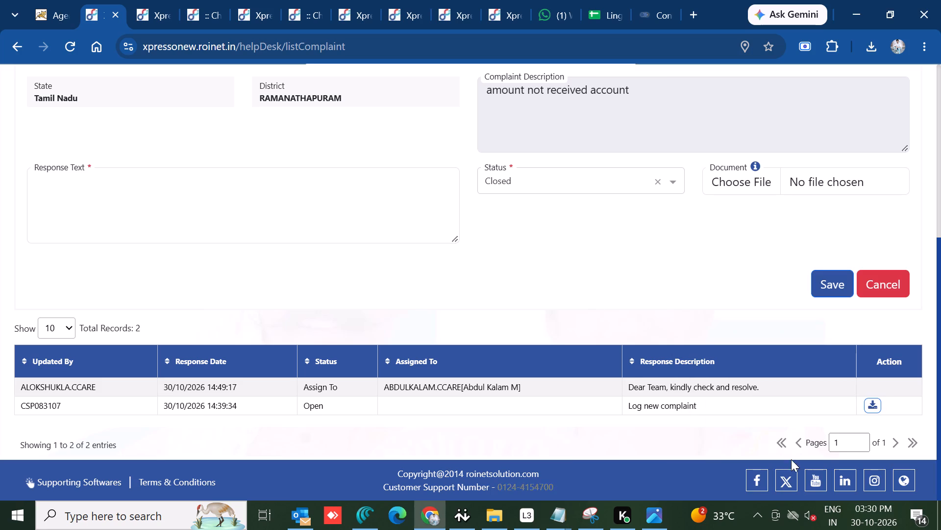
pyautogui.click(757, 517)
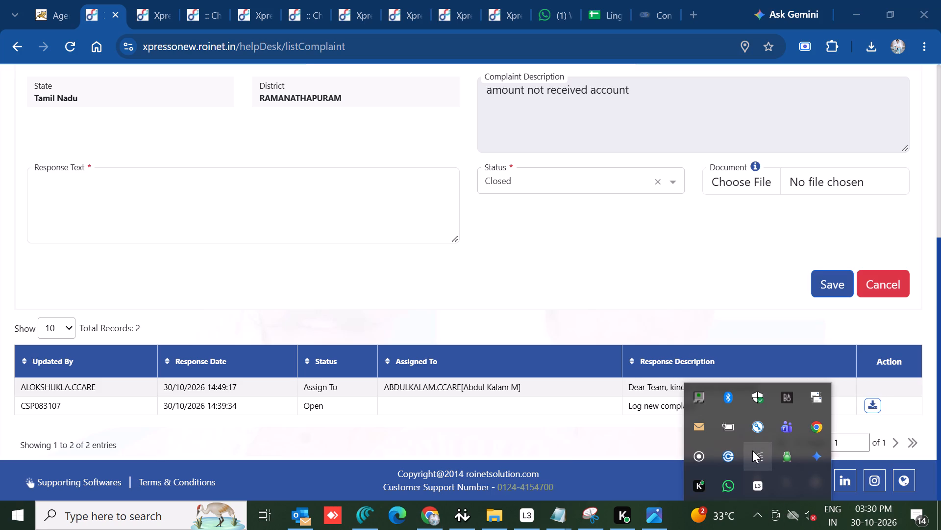
pyautogui.click(752, 450)
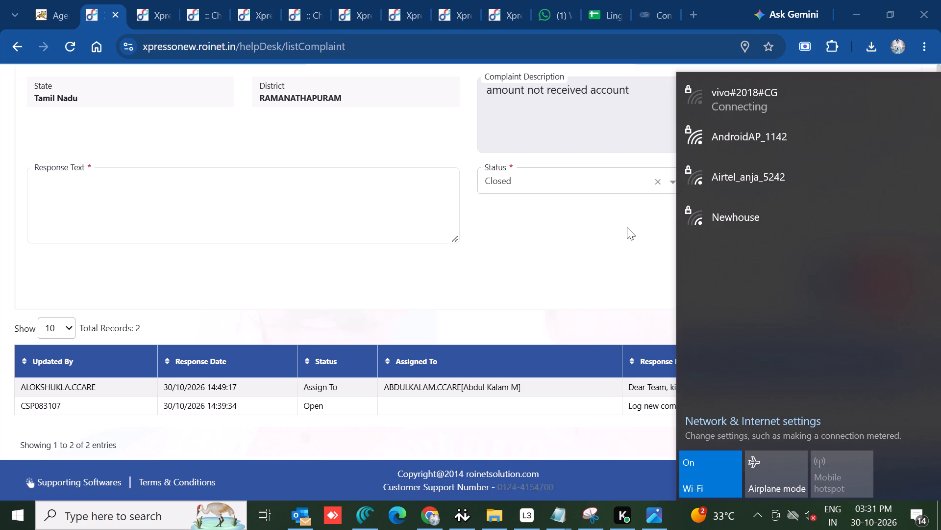
pyautogui.click(528, 280)
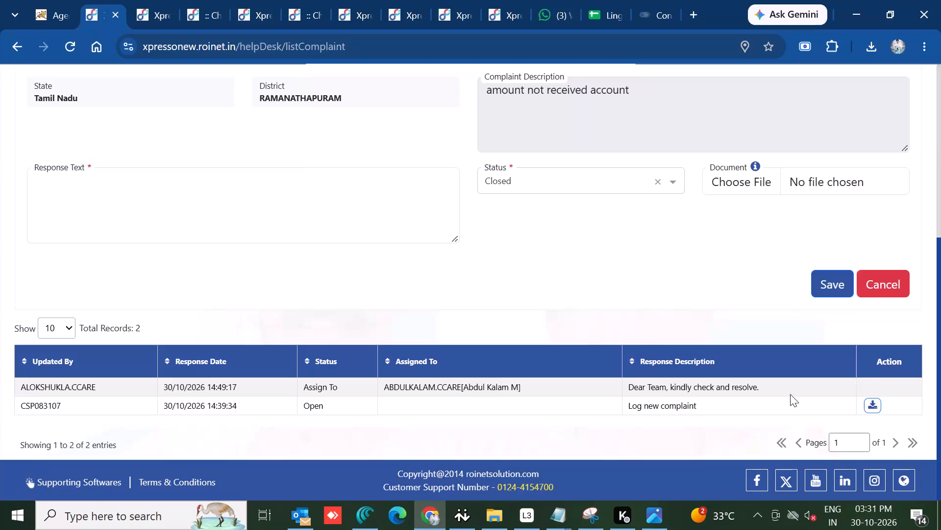
pyautogui.click(753, 521)
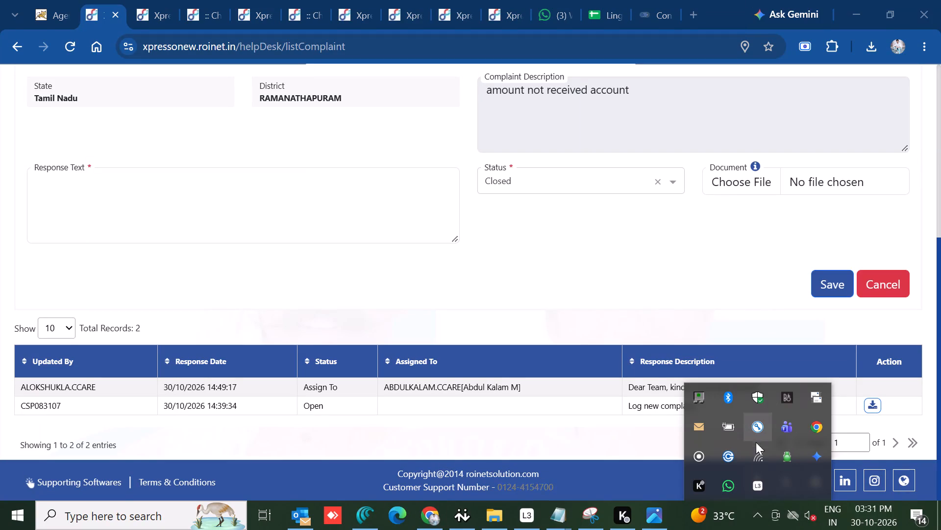
pyautogui.click(756, 450)
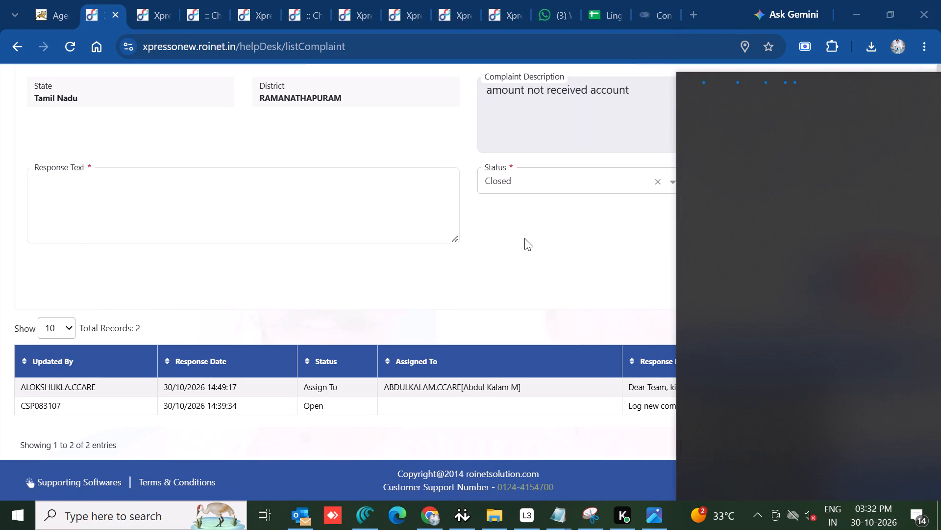
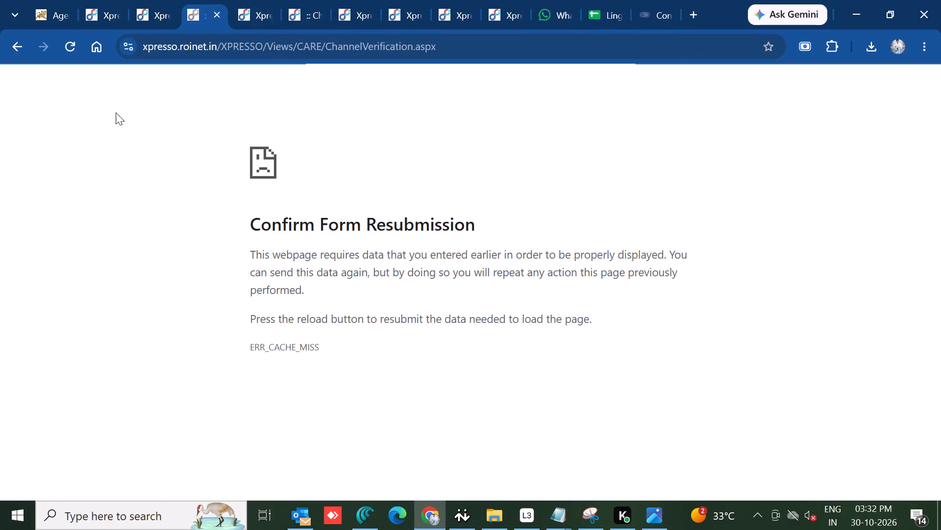
# Reload the XPRESSO Channel Verification page and agree to resubmit its form data.
pyautogui.click(73, 46)
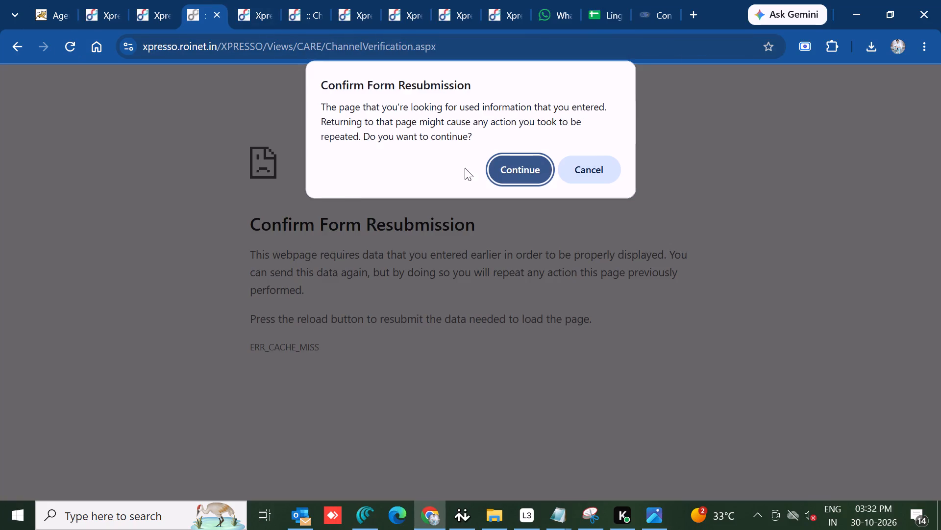
pyautogui.click(519, 167)
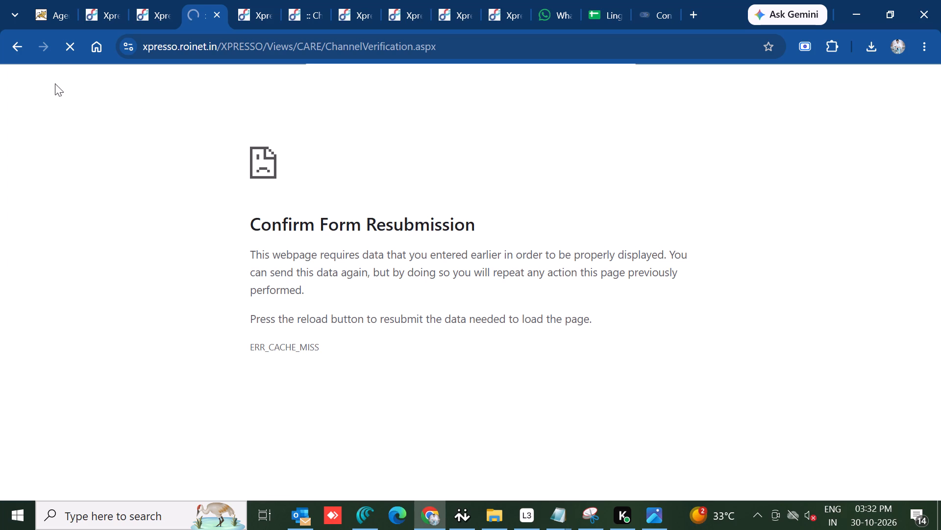
pyautogui.click(47, 0)
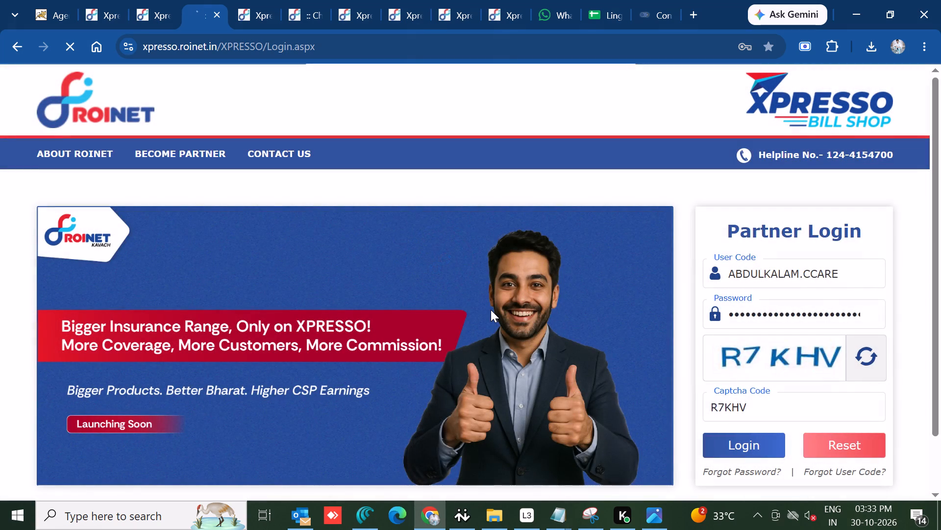
# Return to the open HelpDesk DMT transaction complaint and review its details and description.
pyautogui.click(92, 0)
pyautogui.scroll(1, 609, 291)
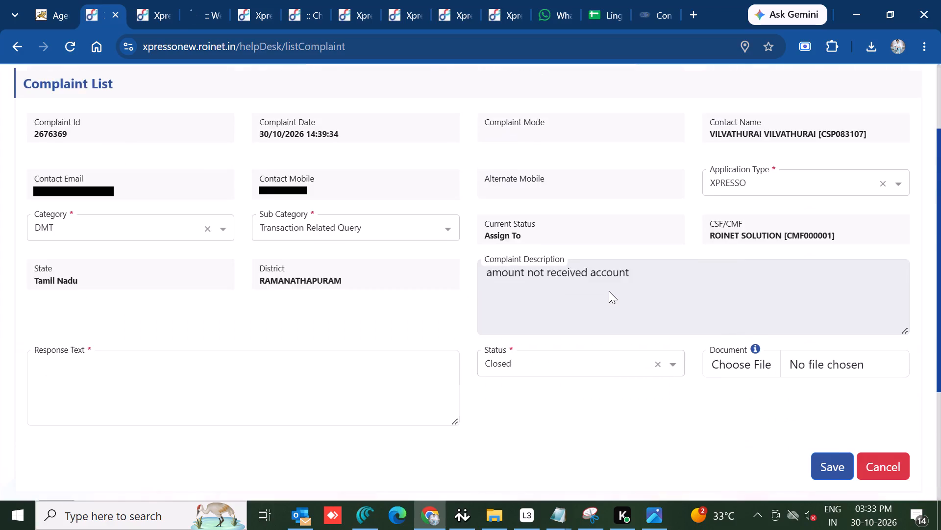
# Leave the DMT transaction complaint without responding and refresh the list of complaints with Assign To status.
pyautogui.scroll(-2, 609, 291)
pyautogui.click(873, 284)
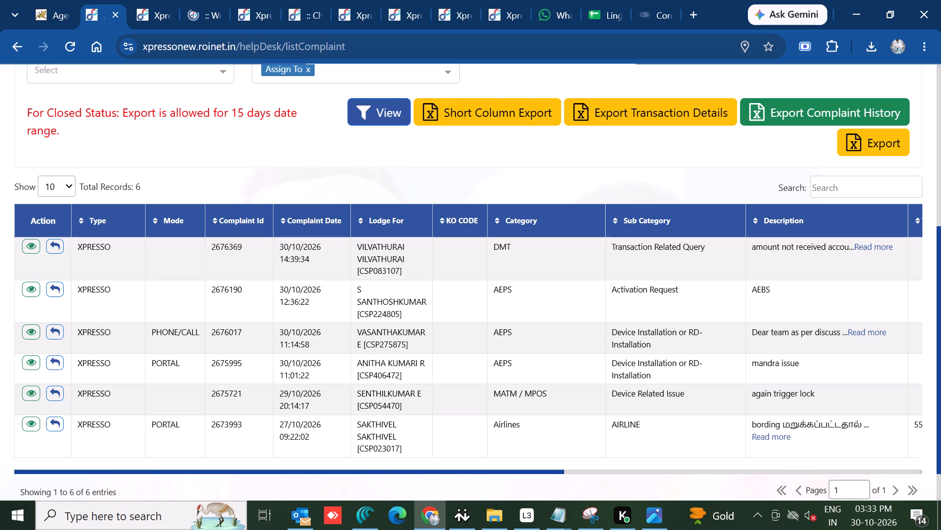
pyautogui.click(371, 111)
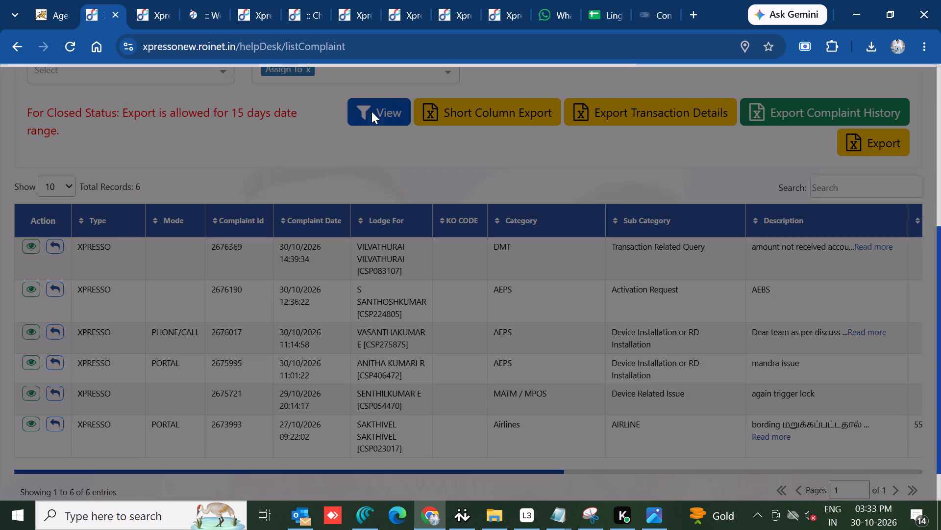
# Check whether the XPRESSO login page is loading and examine the computer's Wi-Fi connection.
pyautogui.click(199, 0)
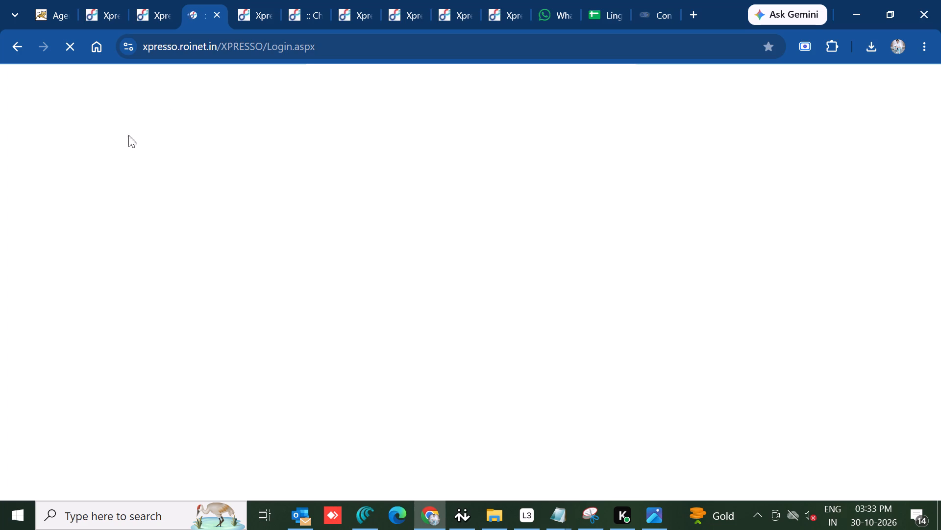
pyautogui.click(754, 514)
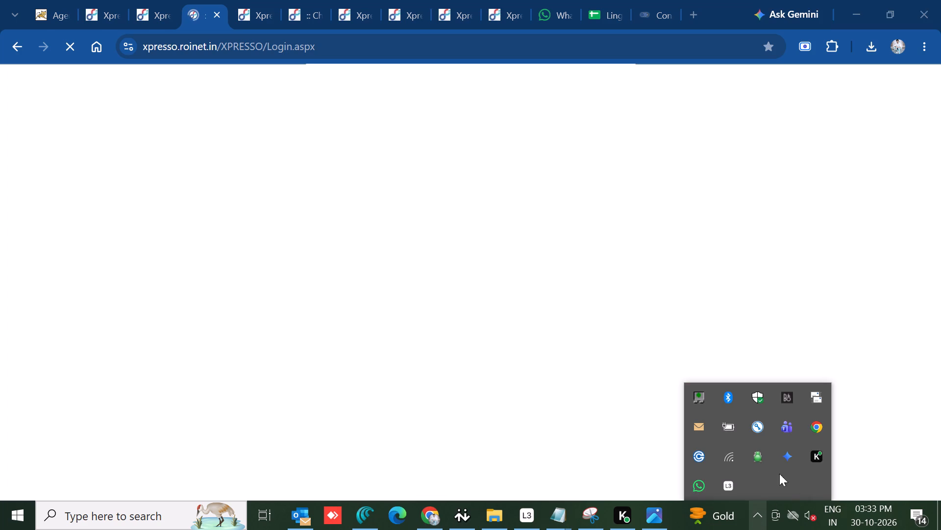
pyautogui.click(736, 455)
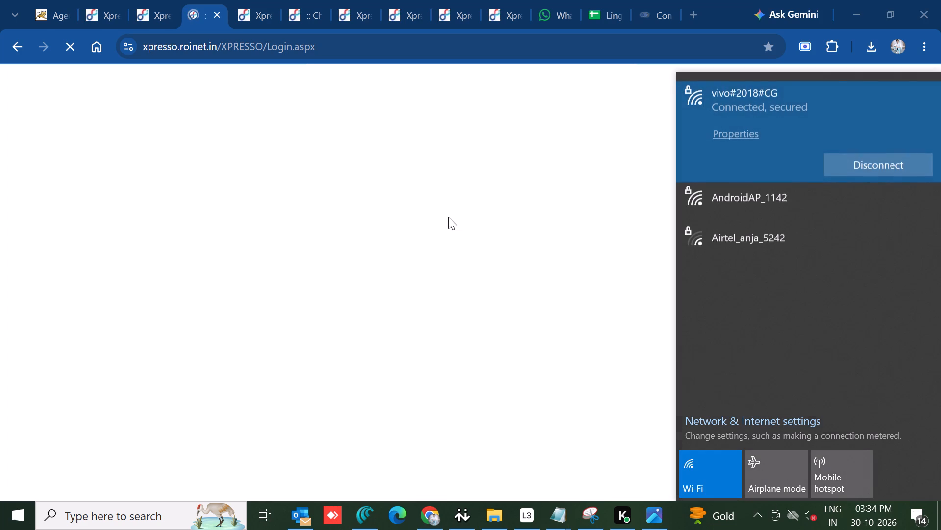
pyautogui.click(392, 196)
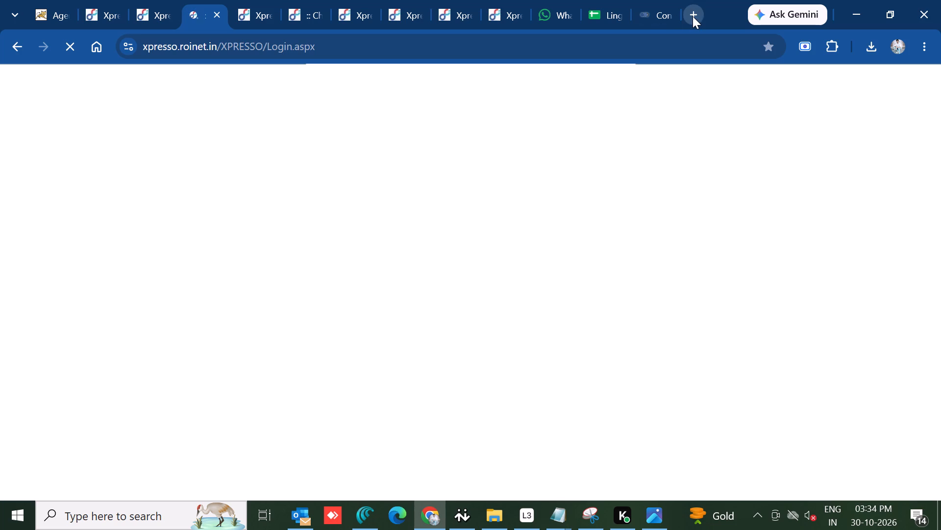
# Close the Smart Chip contact page of rdserviceonline.com.
pyautogui.click(648, 9)
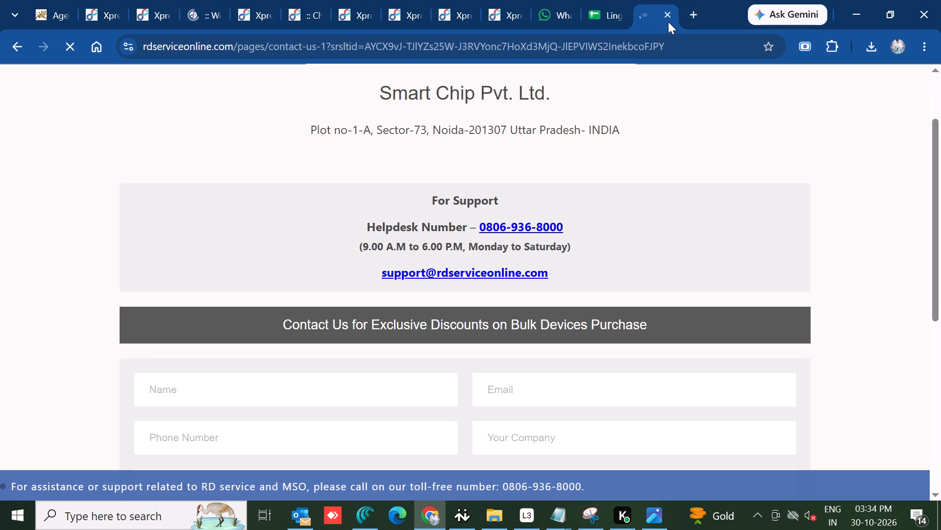
pyautogui.click(668, 16)
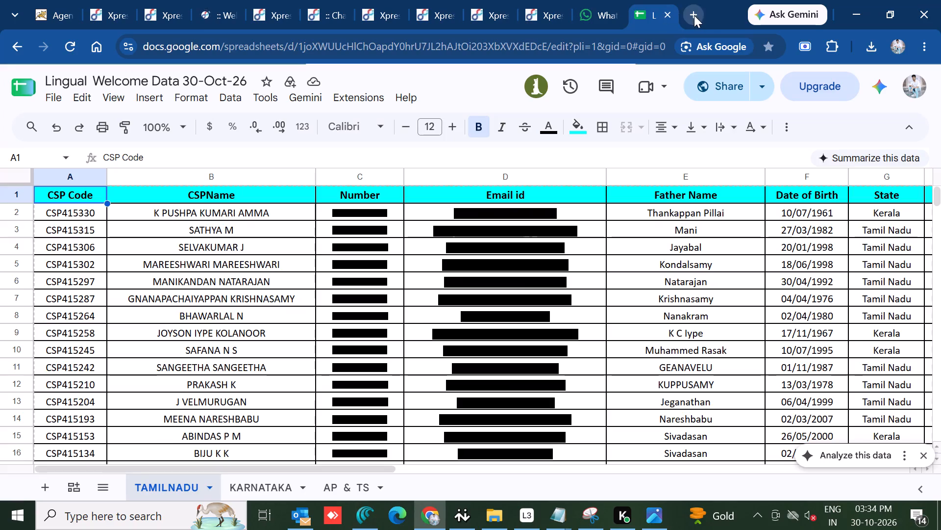
# Search the web for "netspeeed" in a new browser tab.
pyautogui.click(694, 15)
pyautogui.click(580, 47)
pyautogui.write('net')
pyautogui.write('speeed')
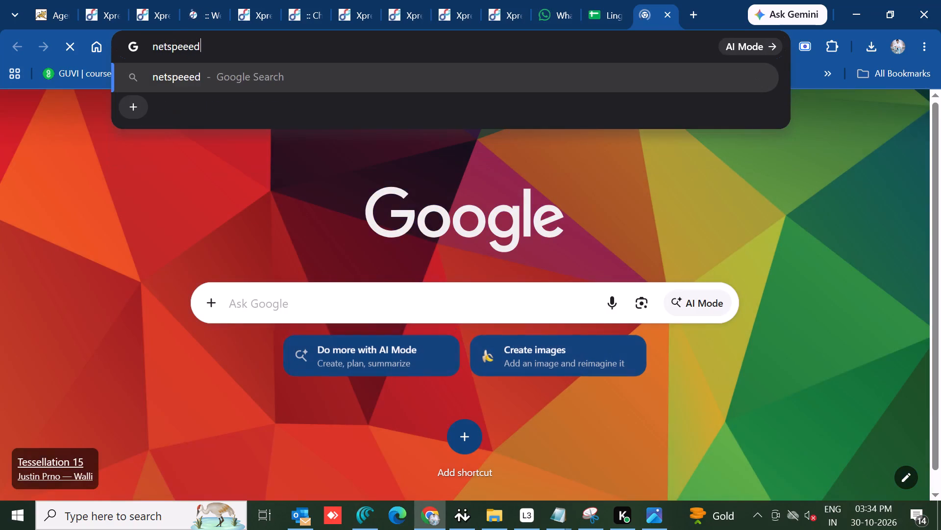
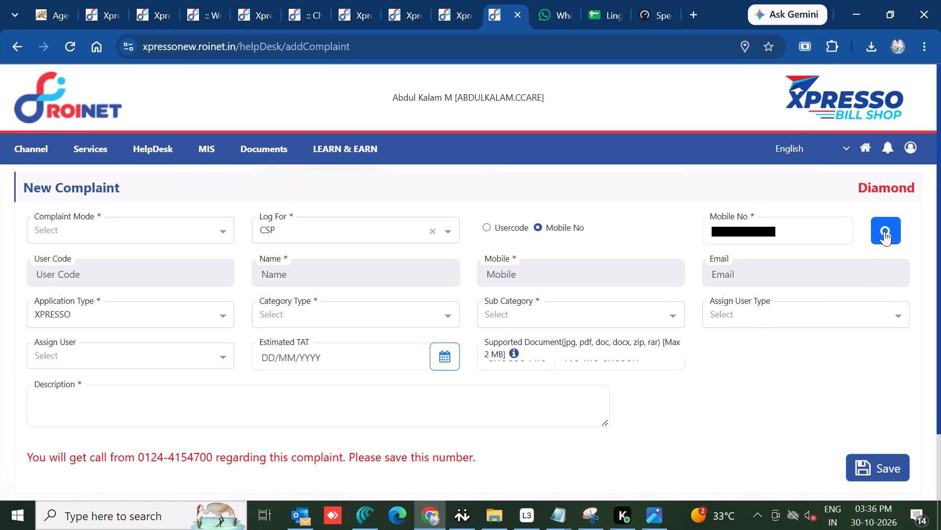
# Look up the CSP by the entered mobile number to fill the New Complaint form's user details.
pyautogui.click(884, 231)
pyautogui.tripleClick(886, 234)
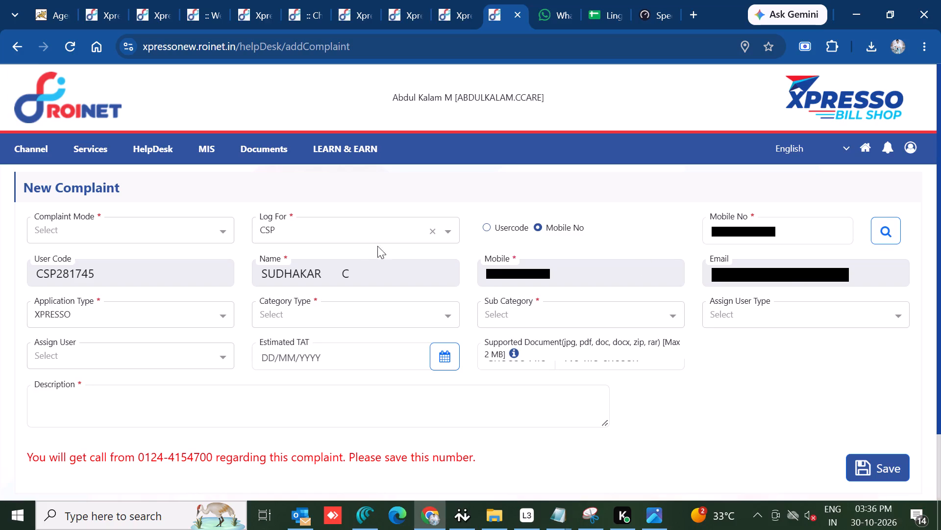
# Check the agent details in the Sampark dialer during the ongoing call.
pyautogui.click(55, 0)
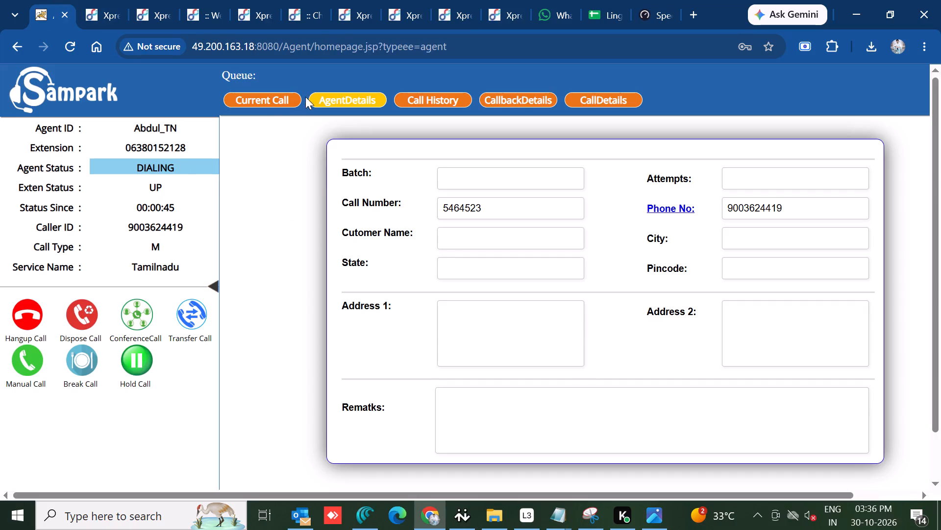
pyautogui.click(337, 98)
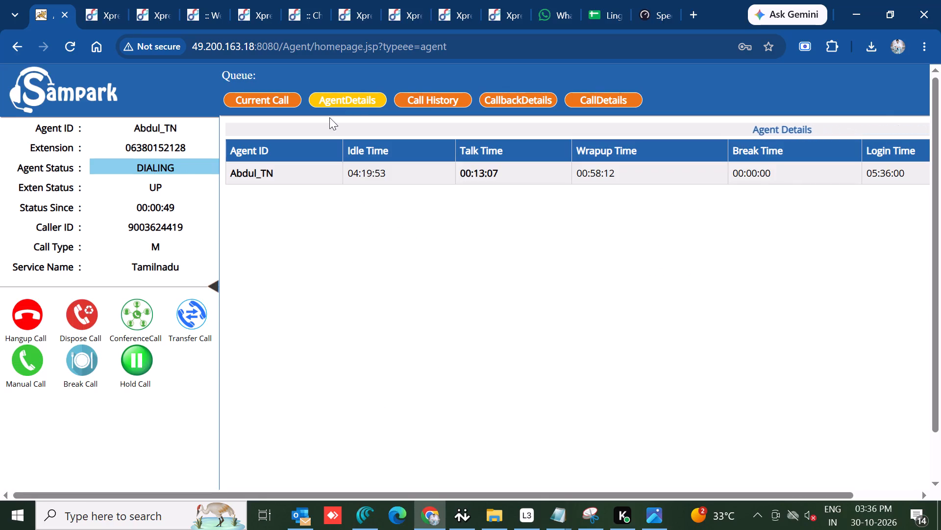
# Review the open MATM / MPOS device complaint and its response history, and redial its contact mobile as a manual call in Sampark.
pyautogui.click(104, 0)
pyautogui.scroll(-1, 410, 278)
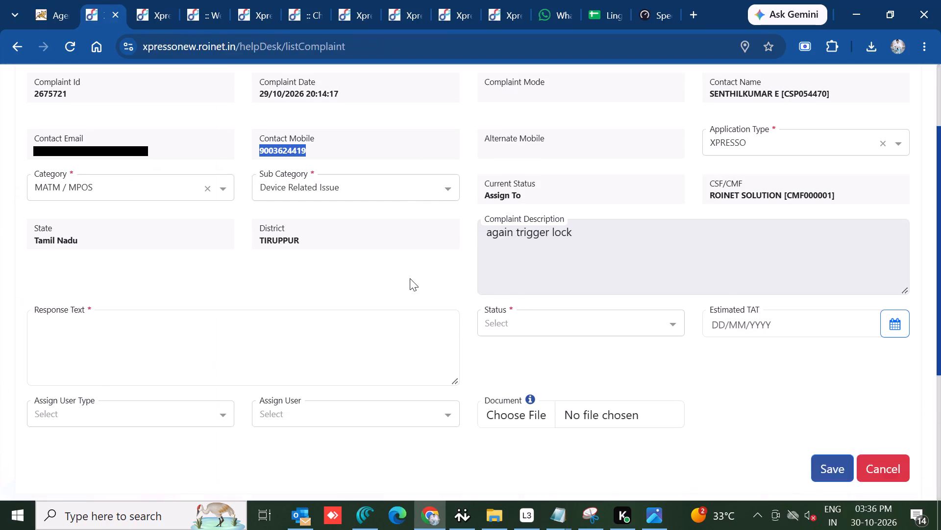
pyautogui.scroll(-1, 410, 278)
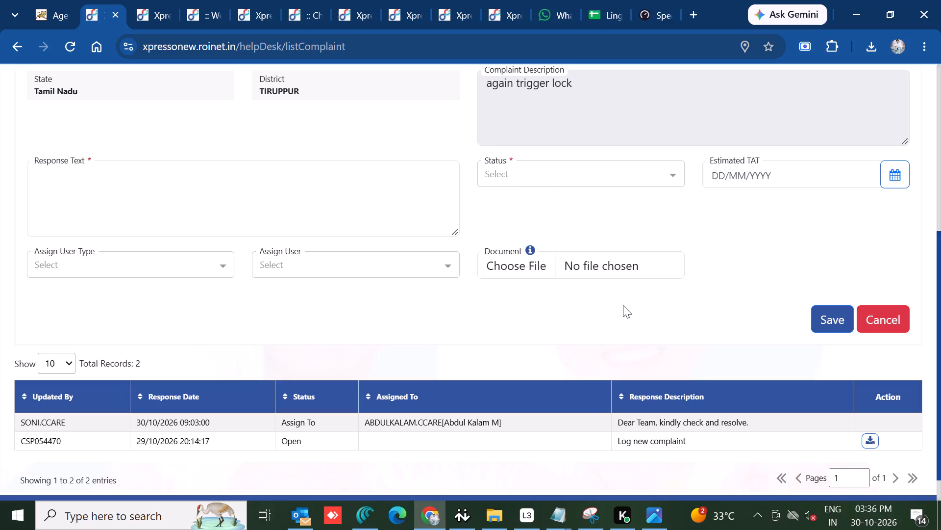
pyautogui.scroll(2, 533, 256)
pyautogui.click(298, 239)
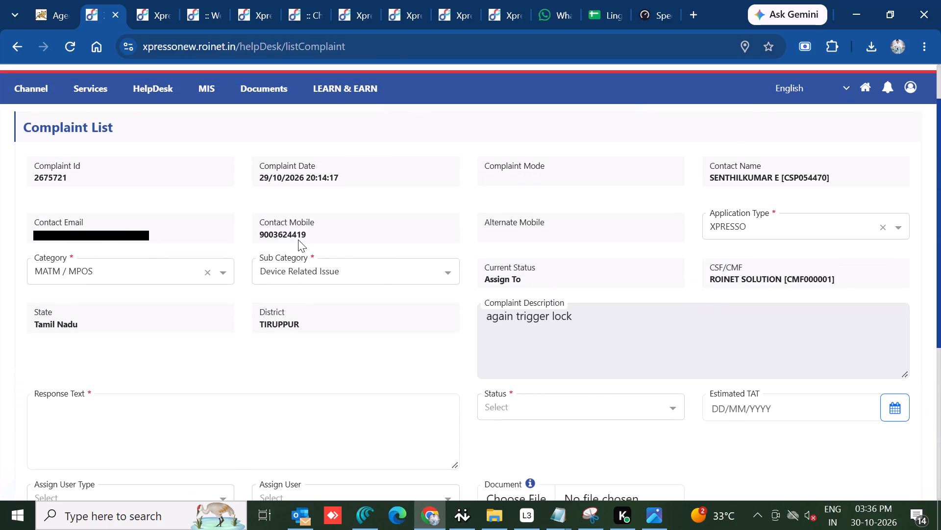
pyautogui.doubleClick(290, 237)
pyautogui.hotkey('ctrl', 'c')
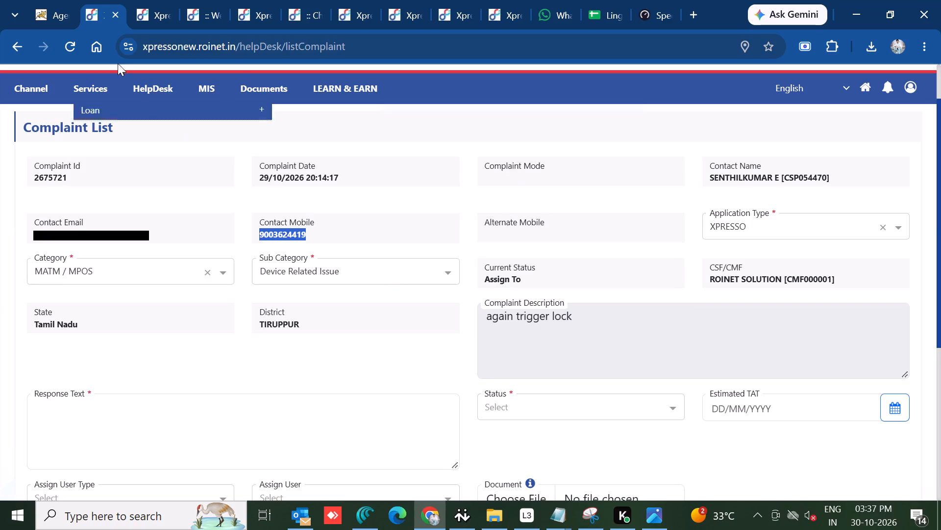
pyautogui.click(64, 1)
pyautogui.click(38, 359)
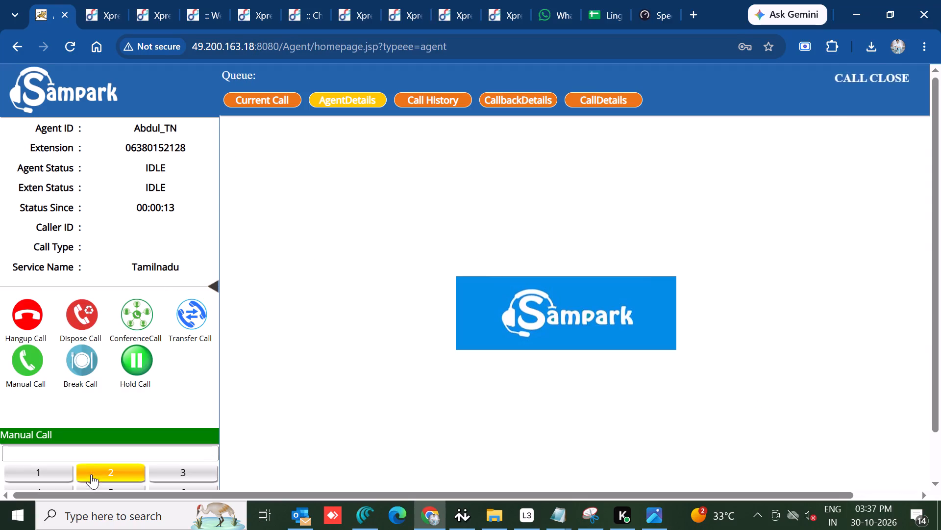
pyautogui.click(53, 451)
pyautogui.hotkey('ctrl', 'v')
pyautogui.press('Return')
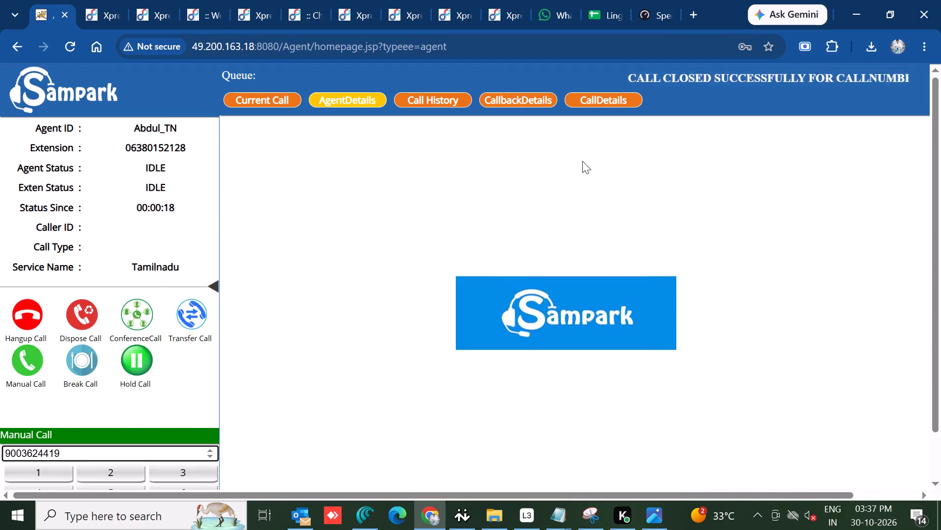
# Log in to the XPRESSO partner portal with the prefilled credentials and the displayed captcha code.
pyautogui.click(601, 9)
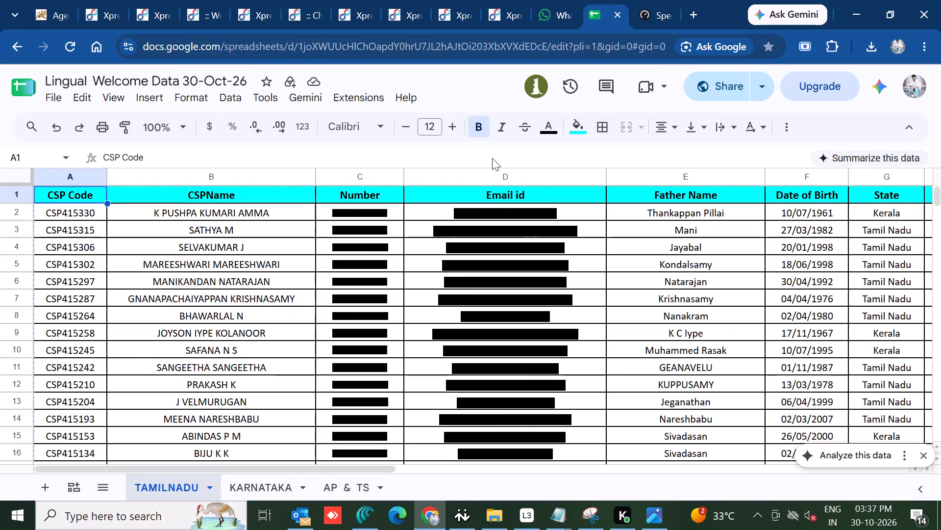
pyautogui.click(196, 0)
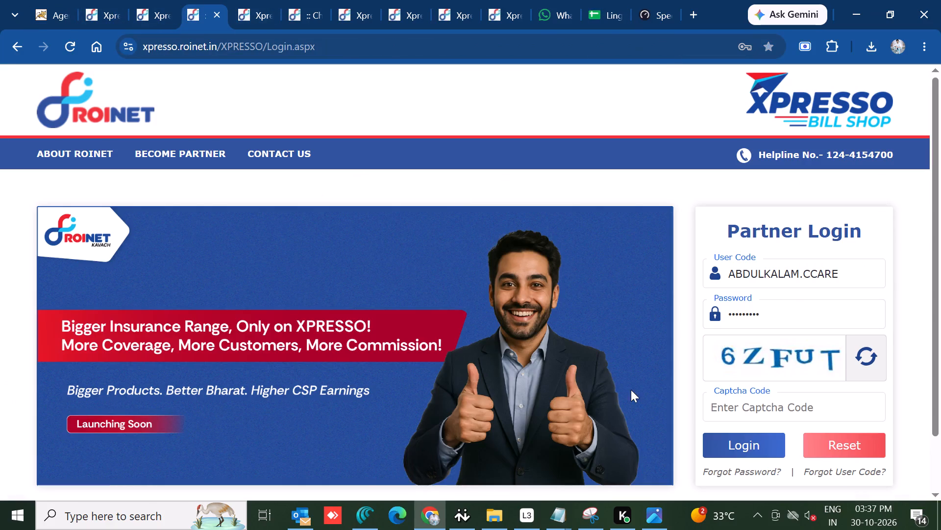
pyautogui.click(739, 409)
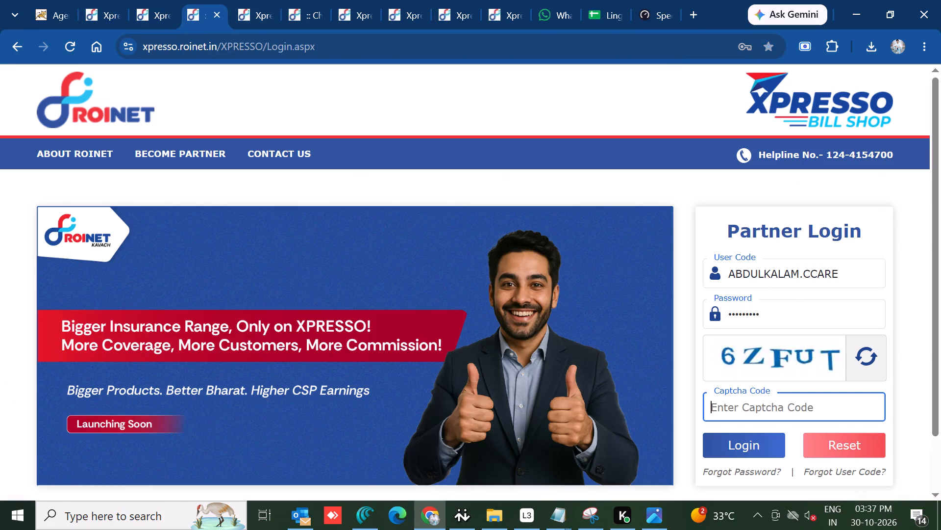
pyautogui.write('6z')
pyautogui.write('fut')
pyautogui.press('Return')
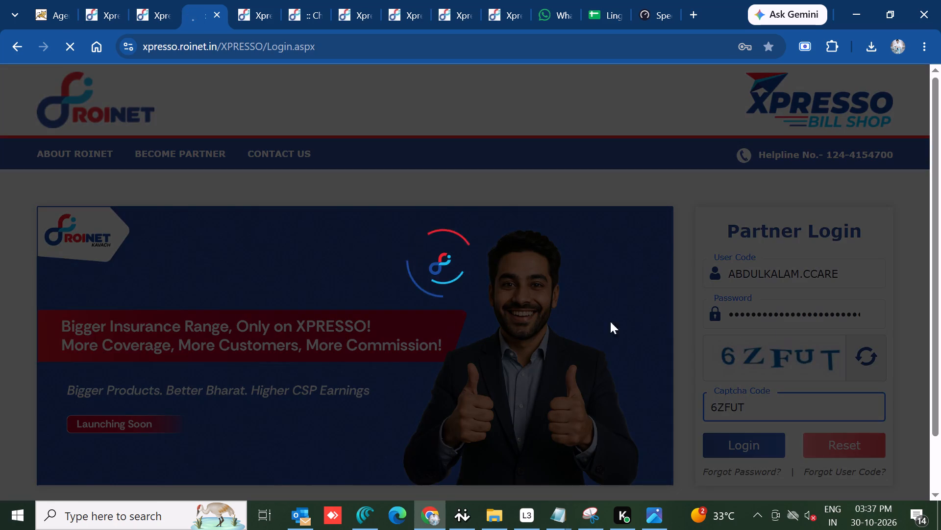
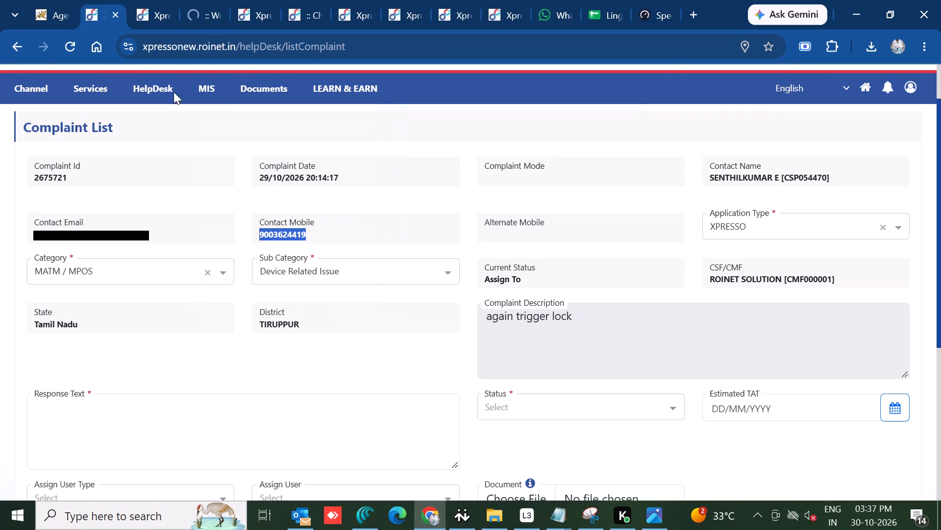
# Switch to the Sampark dialer and open the agent details during the ongoing manual call.
pyautogui.click(63, 0)
pyautogui.click(349, 95)
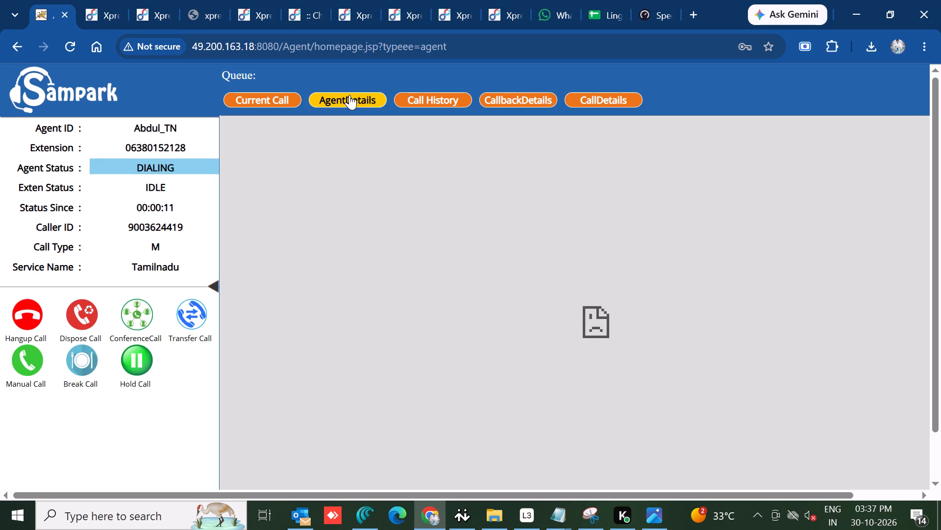
# Check the computer's Wi-Fi connection in the list of available networks.
pyautogui.click(757, 511)
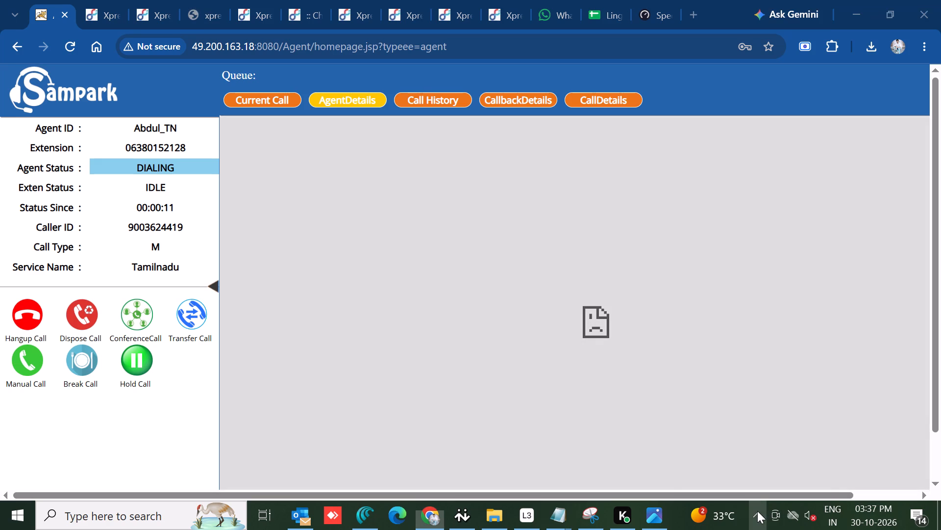
pyautogui.click(732, 450)
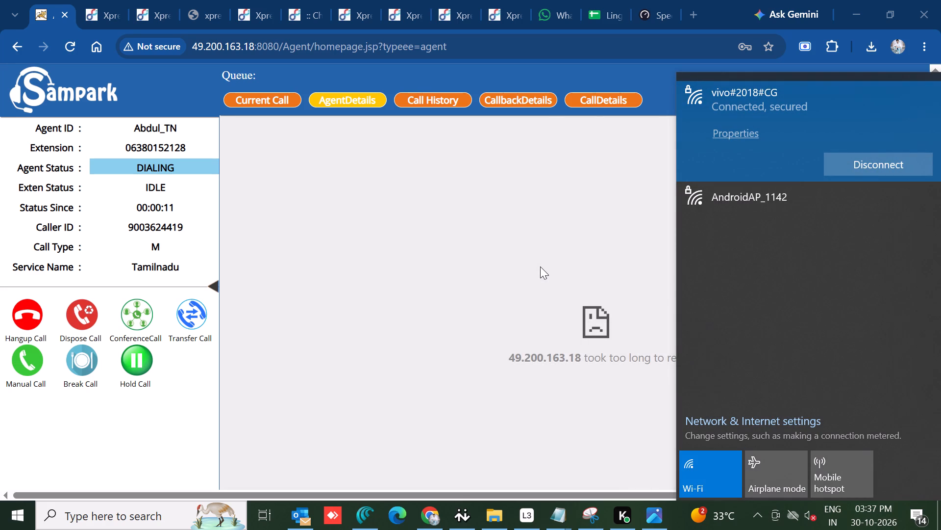
pyautogui.click(552, 265)
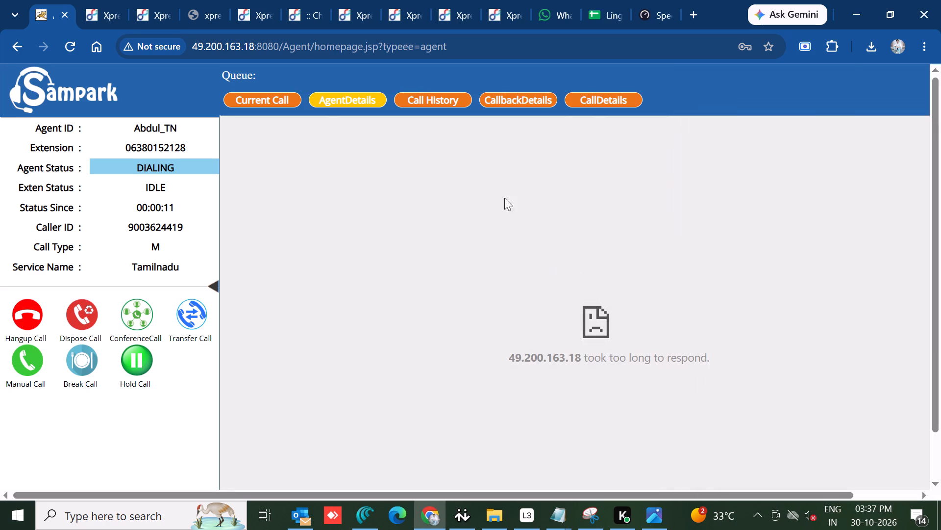
# Retry the agent details in the Sampark dialer and reload the dialer page.
pyautogui.click(348, 104)
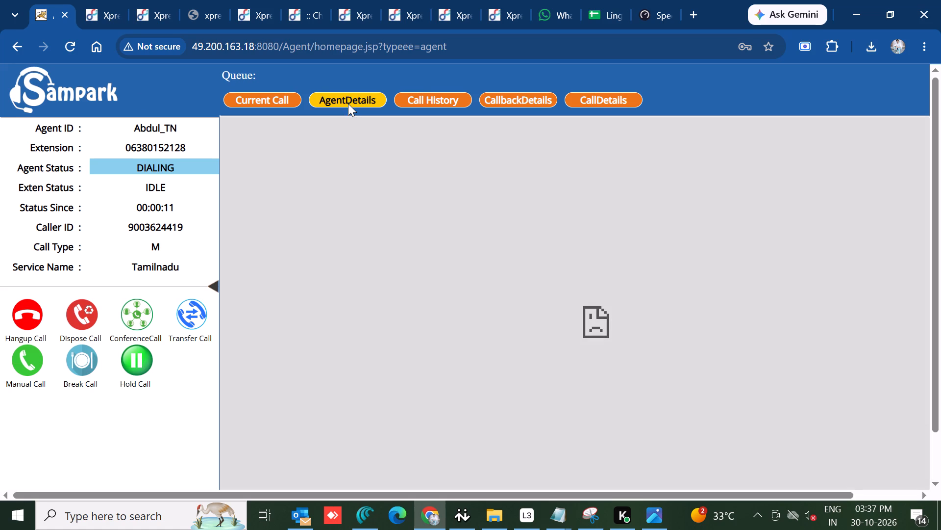
pyautogui.click(69, 51)
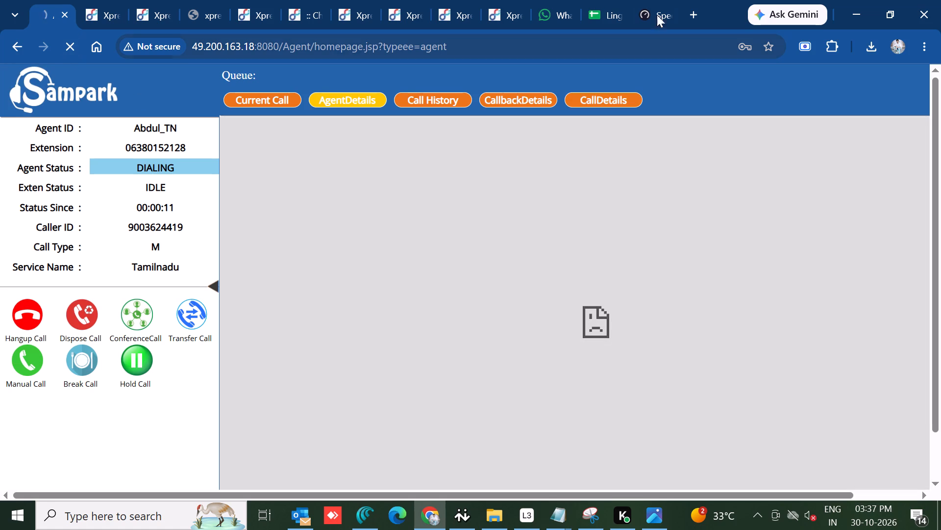
# Switch to the Speedtest page and start an internet speed test.
pyautogui.click(651, 1)
pyautogui.click(412, 328)
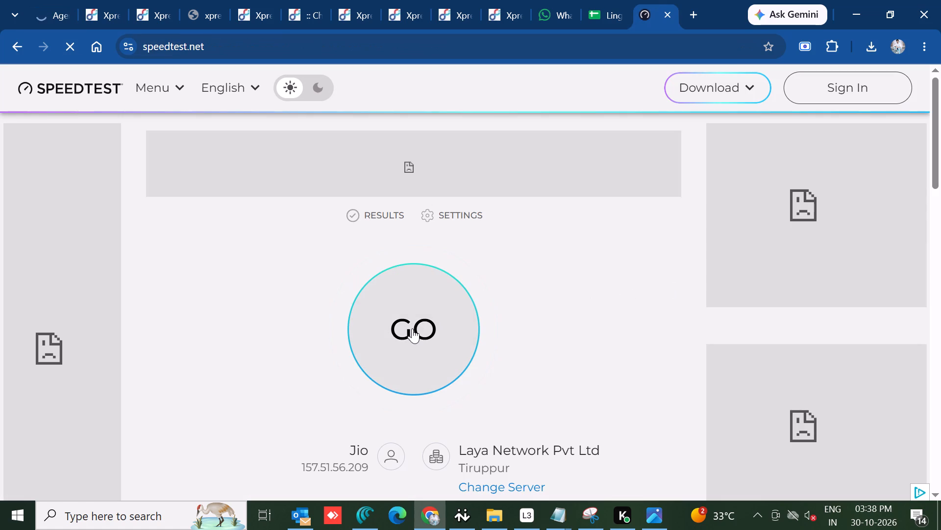
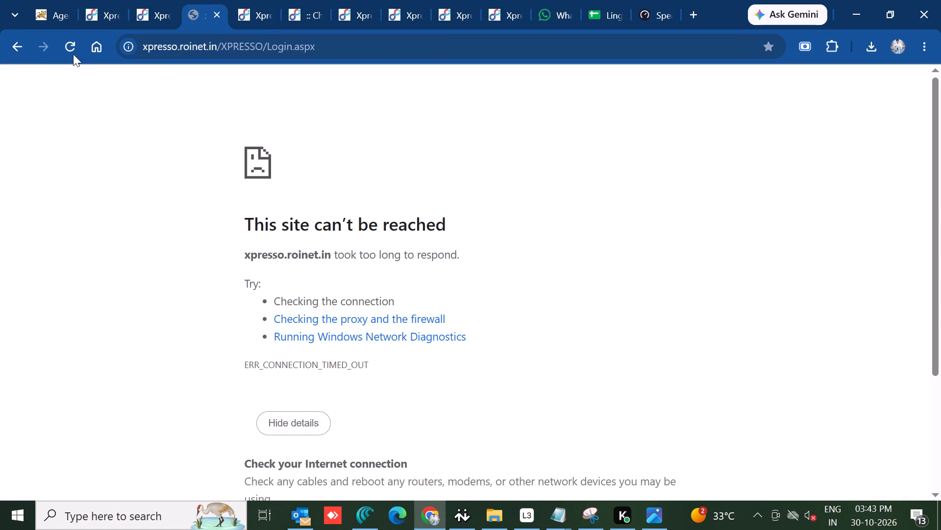
# Reload the timed-out XPRESSO login page and resubmit the login form.
pyautogui.click(73, 50)
pyautogui.click(505, 178)
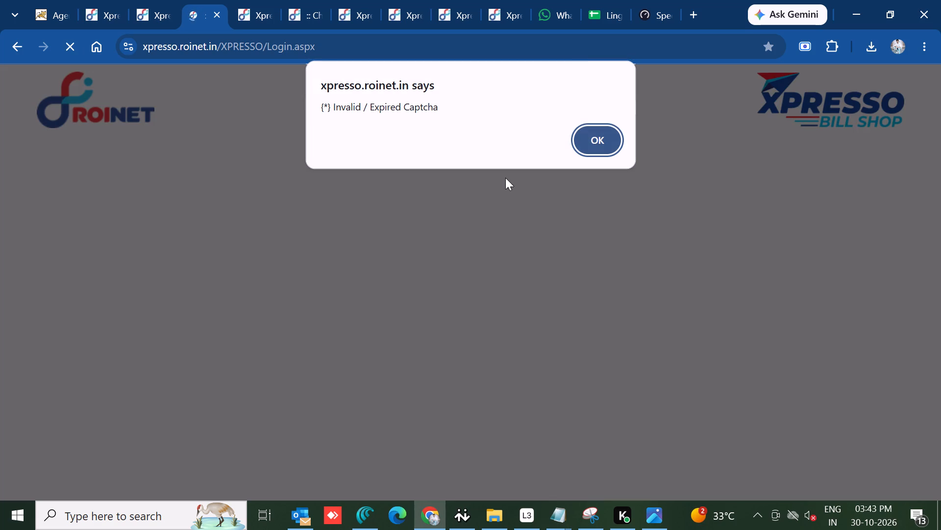
# Dismiss the captcha alert and enter the newly displayed captcha code in the Partner Login form.
pyautogui.click(587, 136)
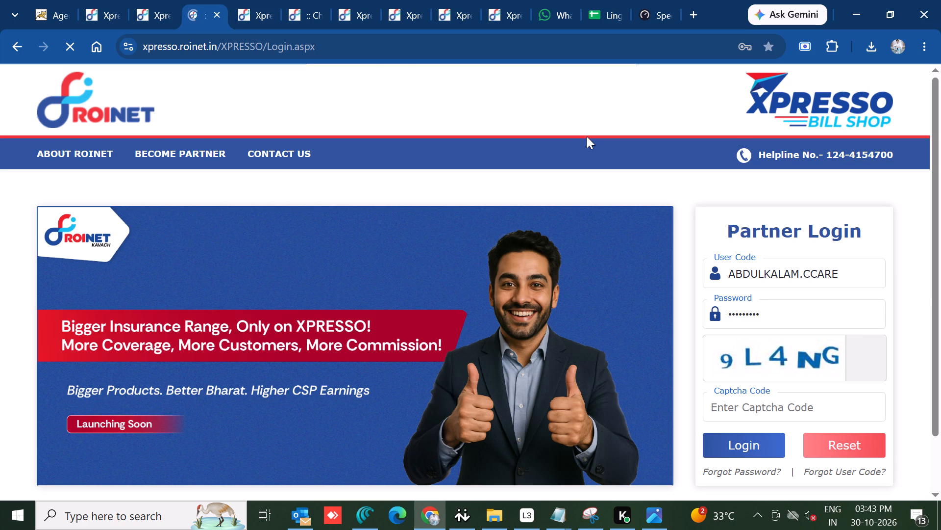
pyautogui.click(744, 405)
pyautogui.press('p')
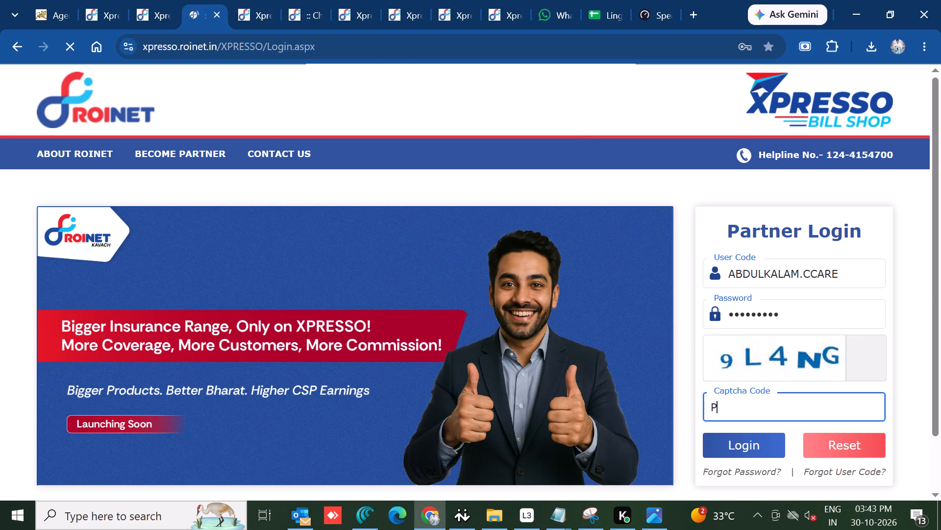
pyautogui.press('BackSpace')
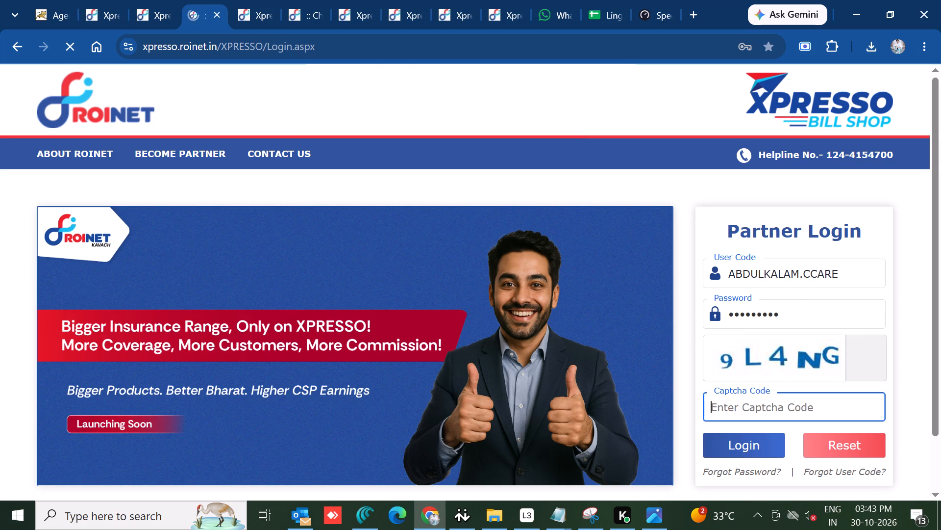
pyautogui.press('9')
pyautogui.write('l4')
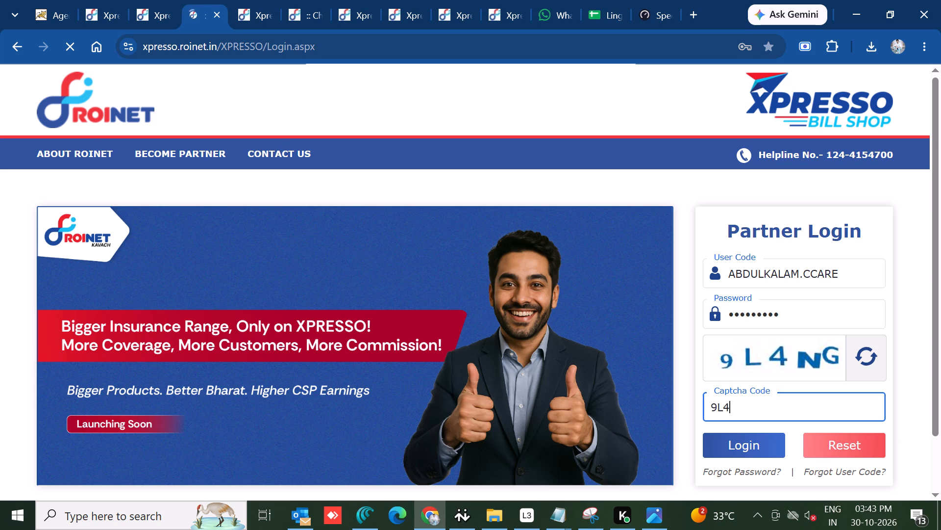
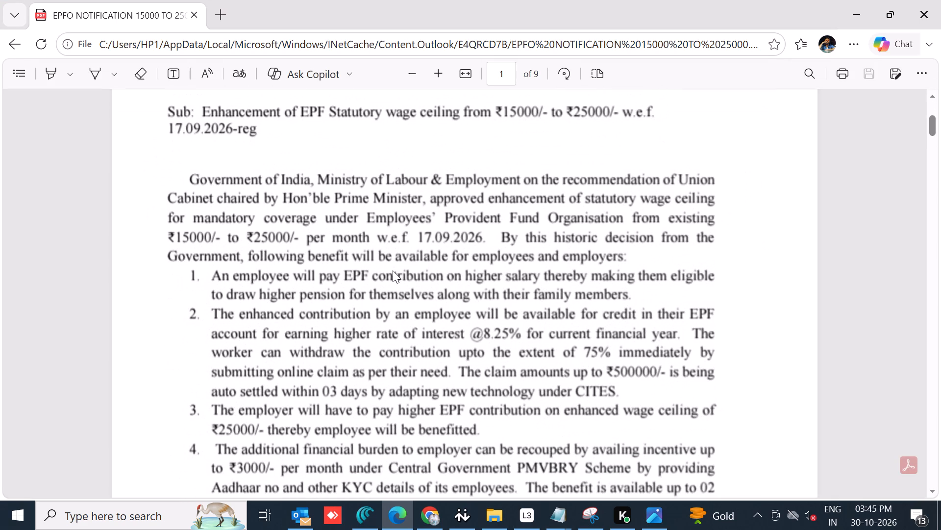
# Read the numbered employee and employer benefits on the first page of the EPFO wage ceiling notification PDF.
pyautogui.scroll(-1, 393, 270)
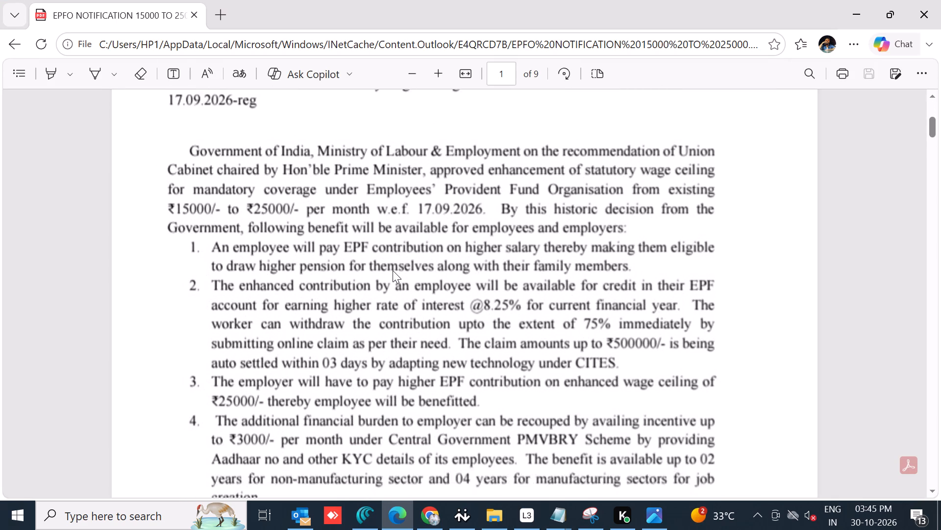
# Read through the opening pages of the EPFO notification PDF on the wage ceiling enhancement from 15000 to 25000.
pyautogui.scroll(-8, 393, 270)
pyautogui.hscroll(1, 393, 270)
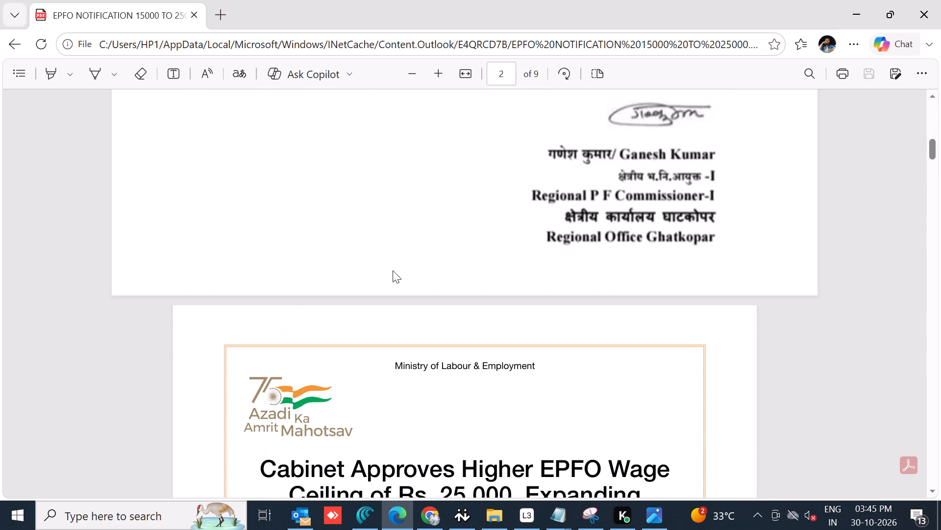
pyautogui.hscroll(2, 393, 270)
pyautogui.scroll(-2, 393, 270)
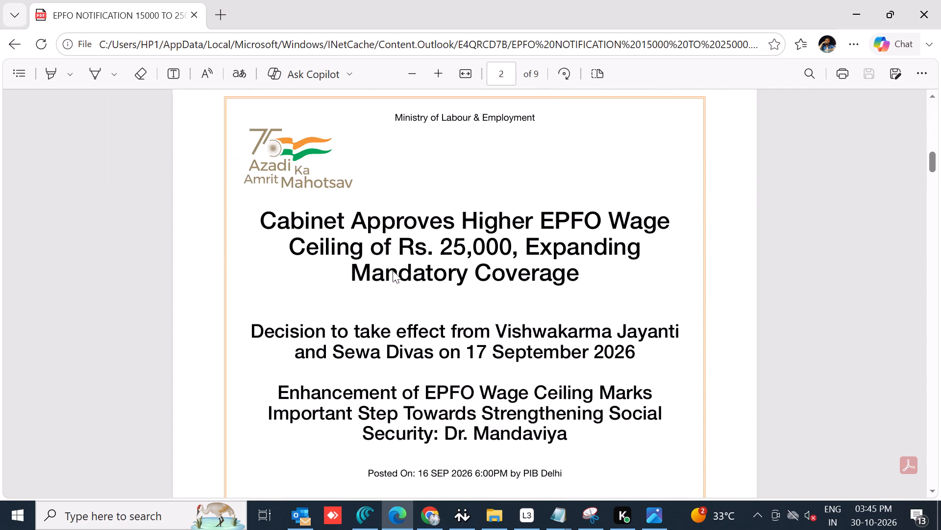
pyautogui.scroll(-3, 393, 270)
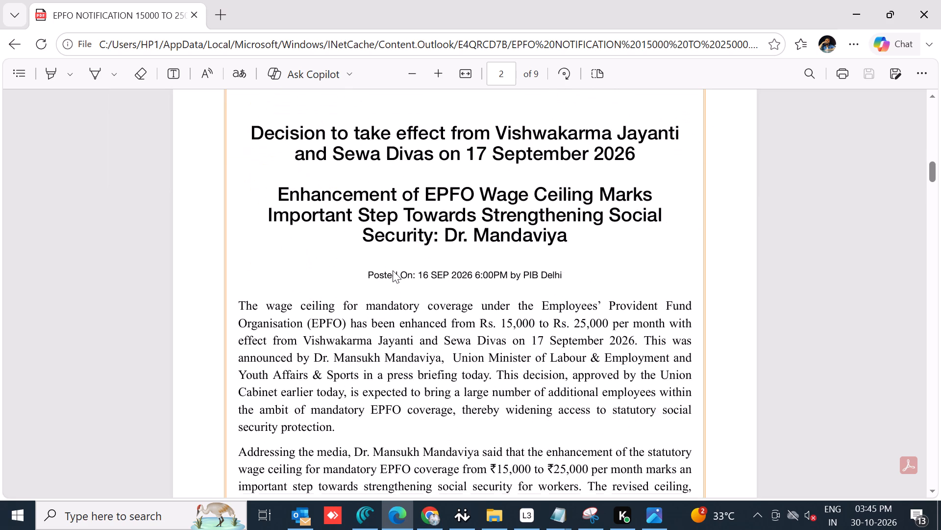
pyautogui.scroll(-7, 393, 270)
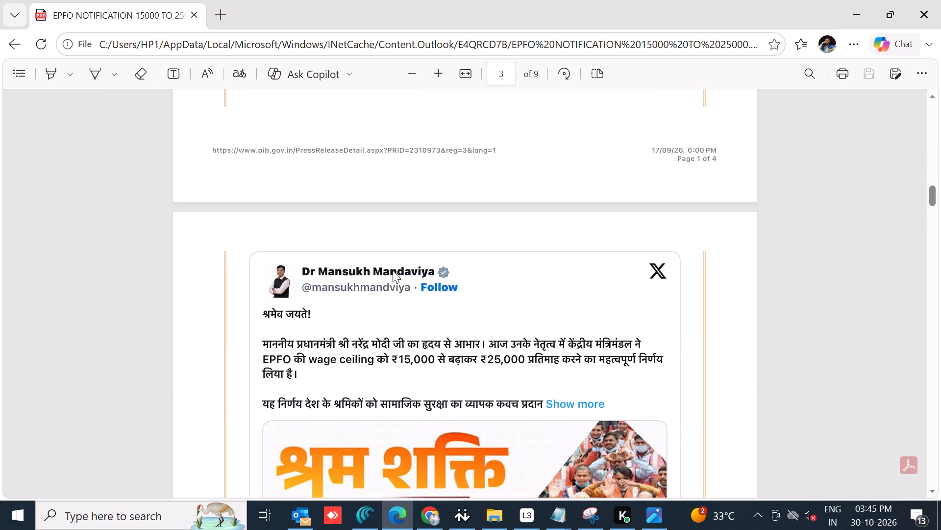
# Read on through pages 3 to 7 of the EPFO notification PDF, covering the press releases on the wage ceiling enhancement.
pyautogui.scroll(-9, 393, 270)
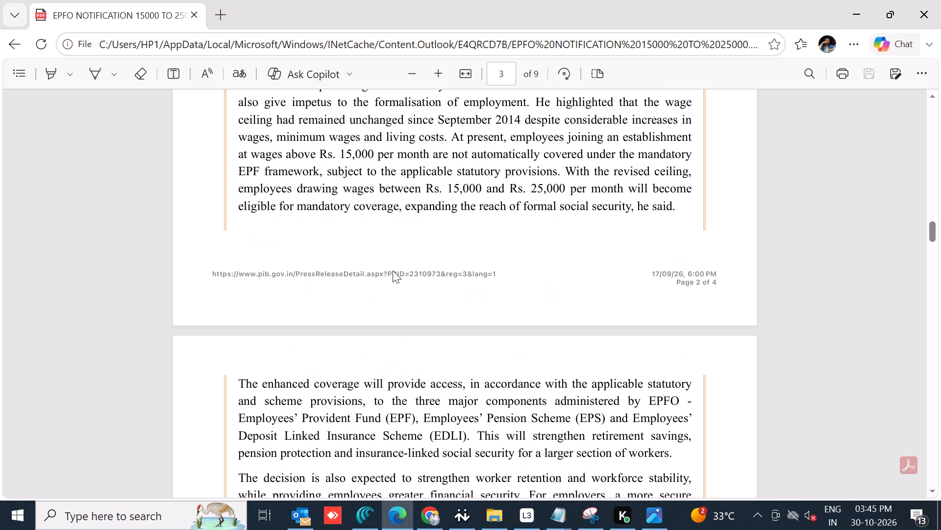
pyautogui.scroll(-5, 393, 270)
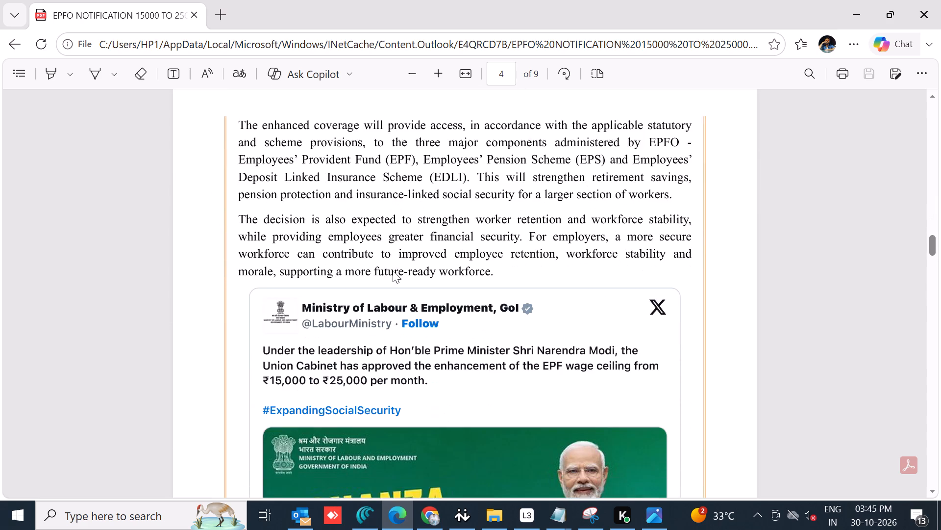
pyautogui.scroll(-4, 393, 270)
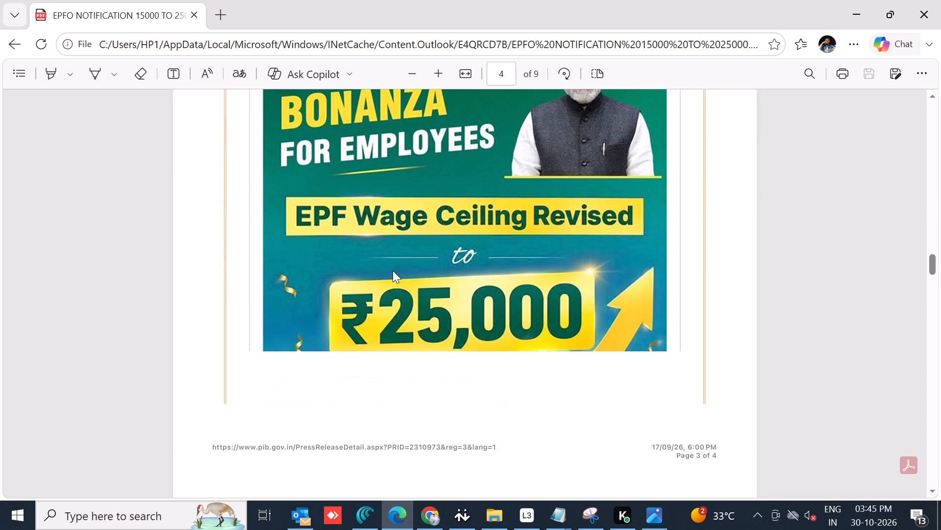
pyautogui.scroll(-4, 393, 270)
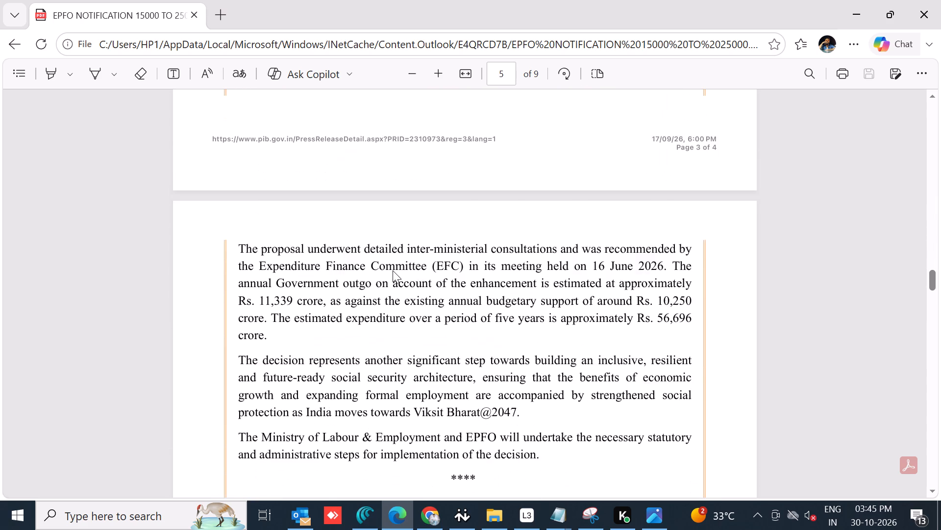
pyautogui.scroll(-6, 393, 270)
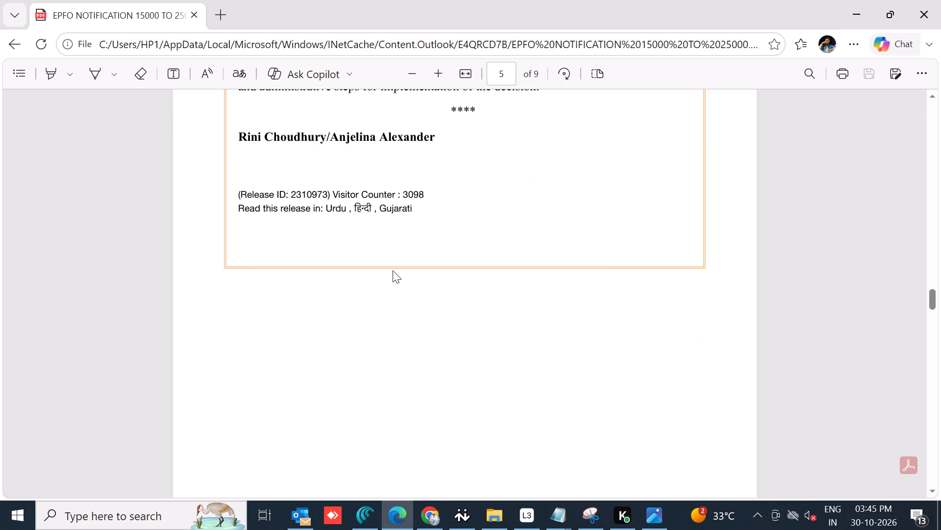
pyautogui.scroll(-14, 393, 270)
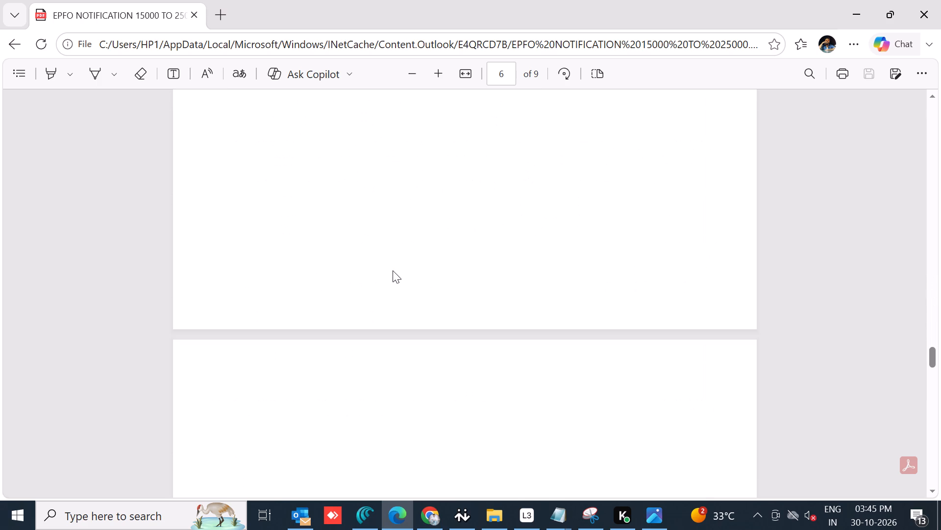
pyautogui.scroll(-7, 393, 270)
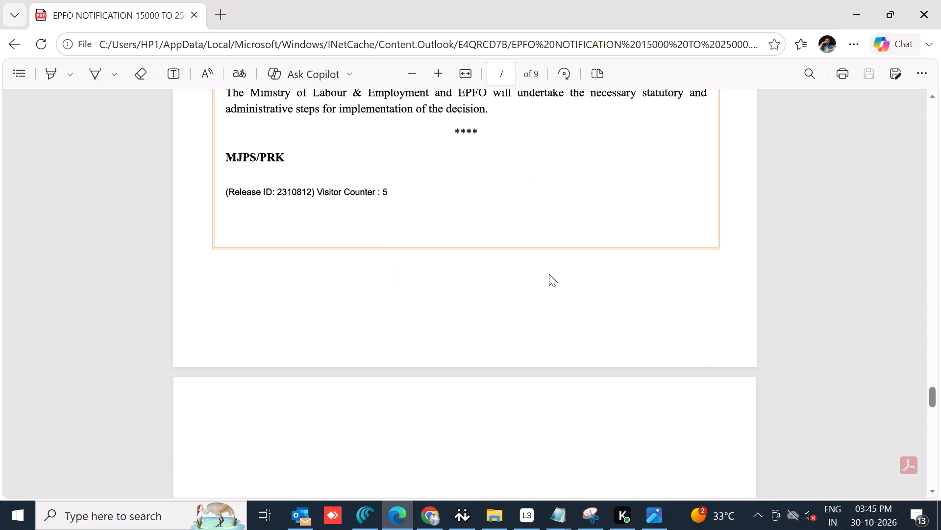
pyautogui.scroll(4, 497, 284)
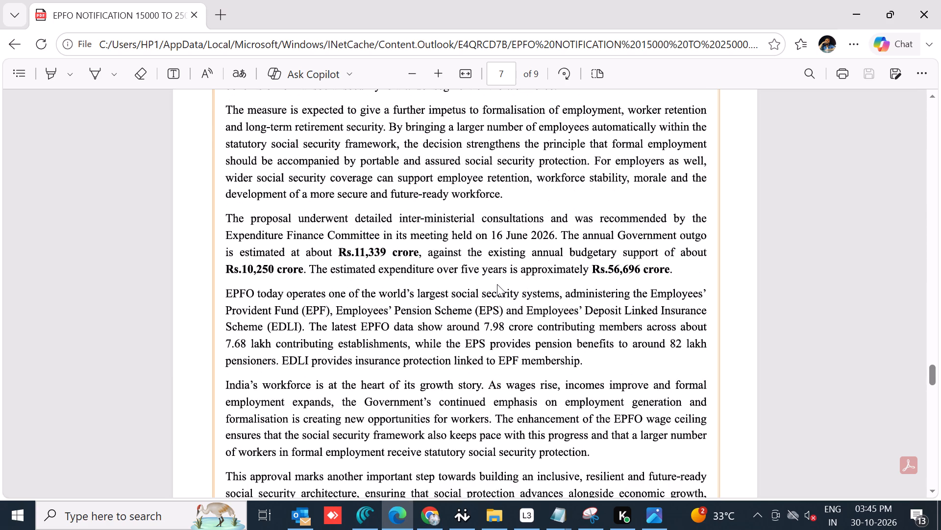
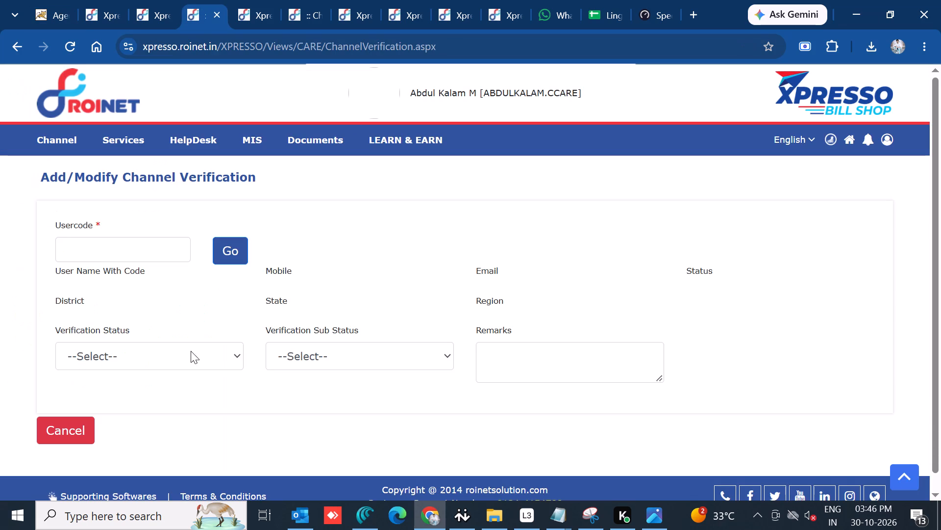
pyautogui.click(604, 17)
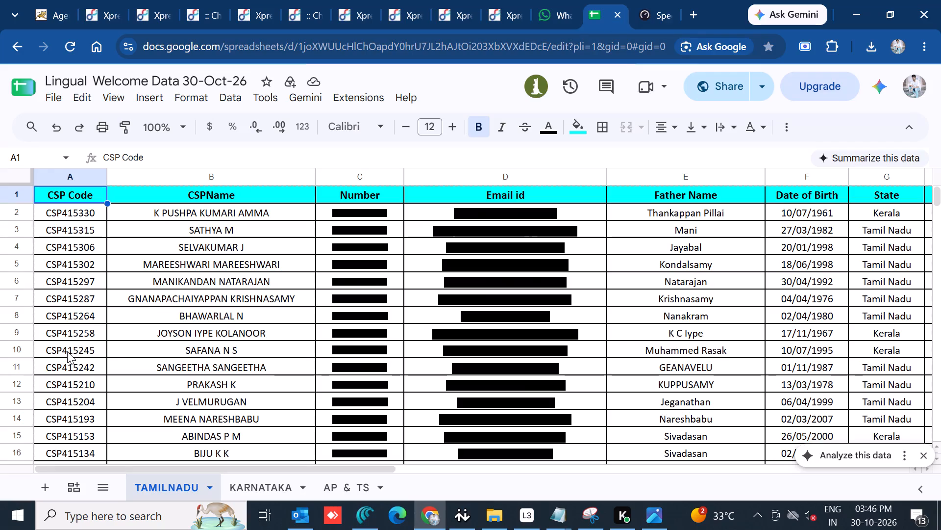
pyautogui.click(67, 350)
pyautogui.hotkey('ctrl', 'c')
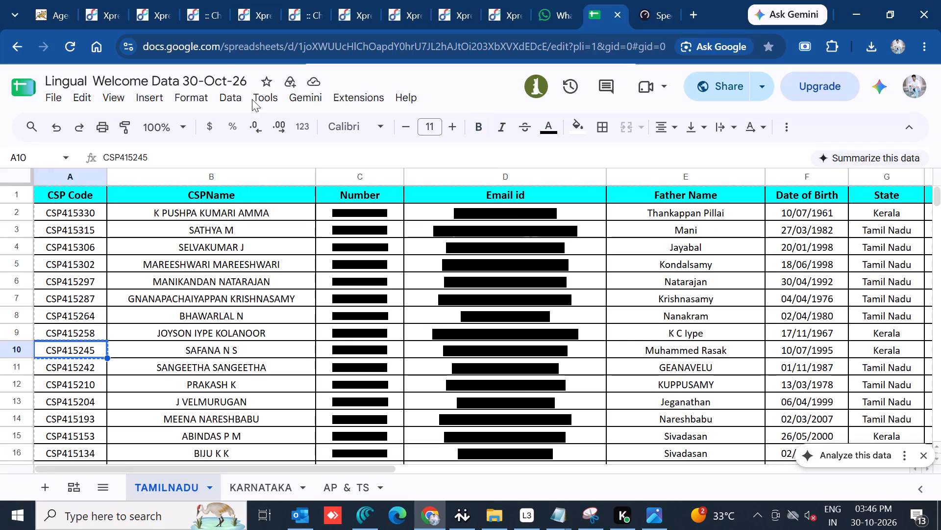
pyautogui.click(212, 21)
pyautogui.click(148, 249)
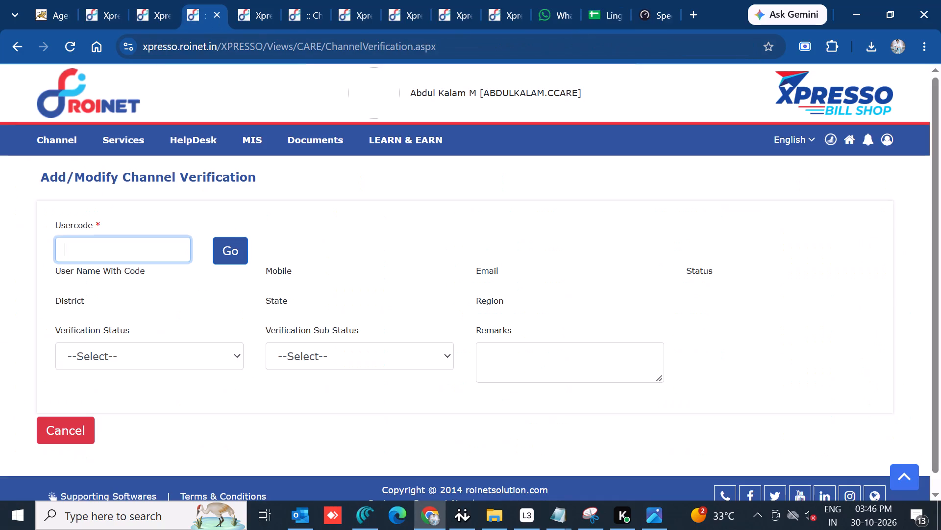
pyautogui.hotkey('ctrl', 'v')
pyautogui.click(223, 254)
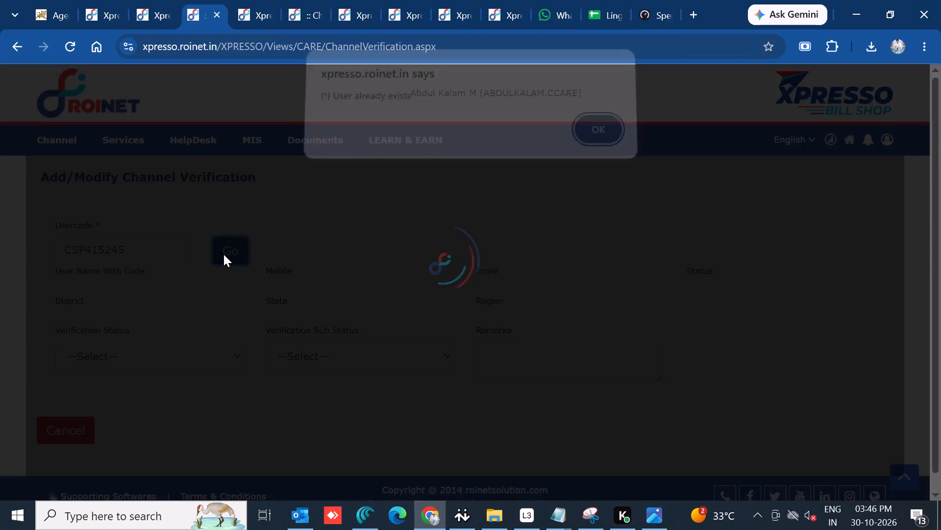
pyautogui.click(595, 143)
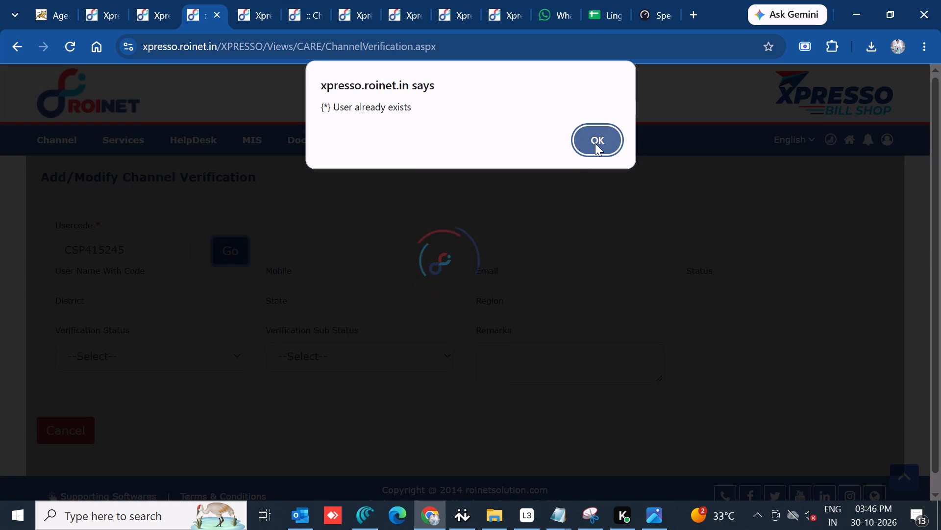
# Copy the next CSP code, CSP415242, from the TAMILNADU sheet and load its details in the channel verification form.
pyautogui.click(595, 20)
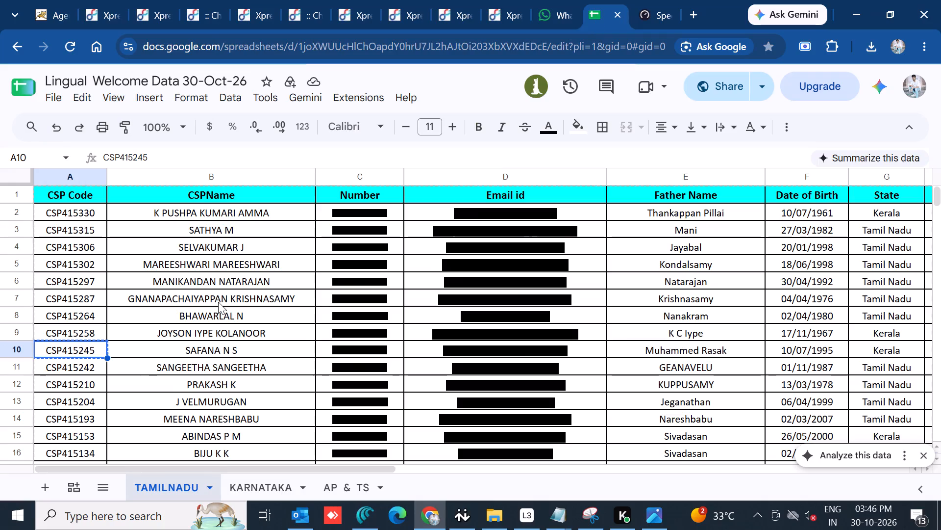
pyautogui.press('Down')
pyautogui.hotkey('ctrl', 'c')
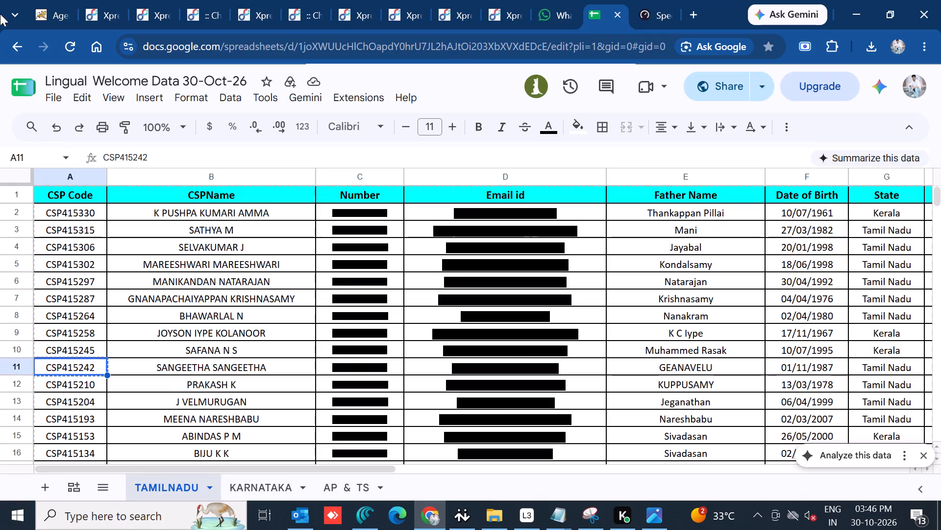
pyautogui.click(219, 11)
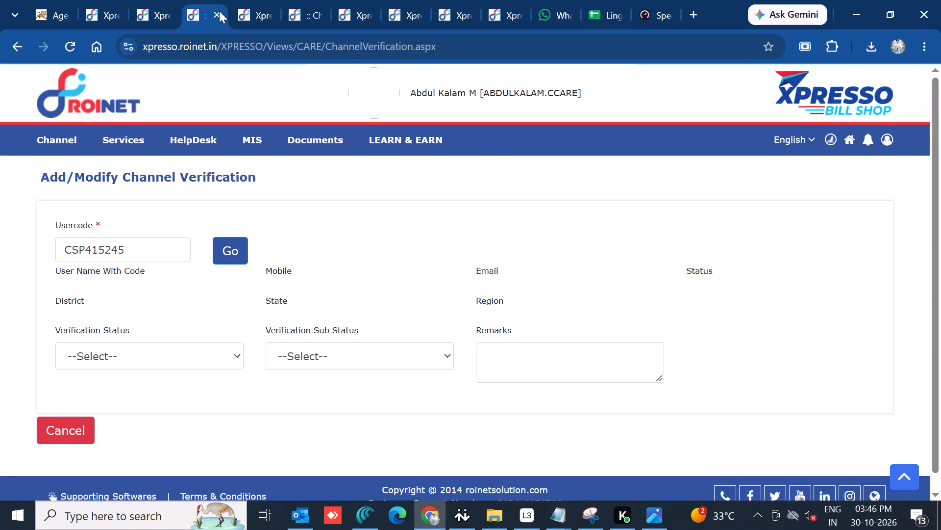
pyautogui.doubleClick(183, 241)
pyautogui.hotkey('ctrl', 'v')
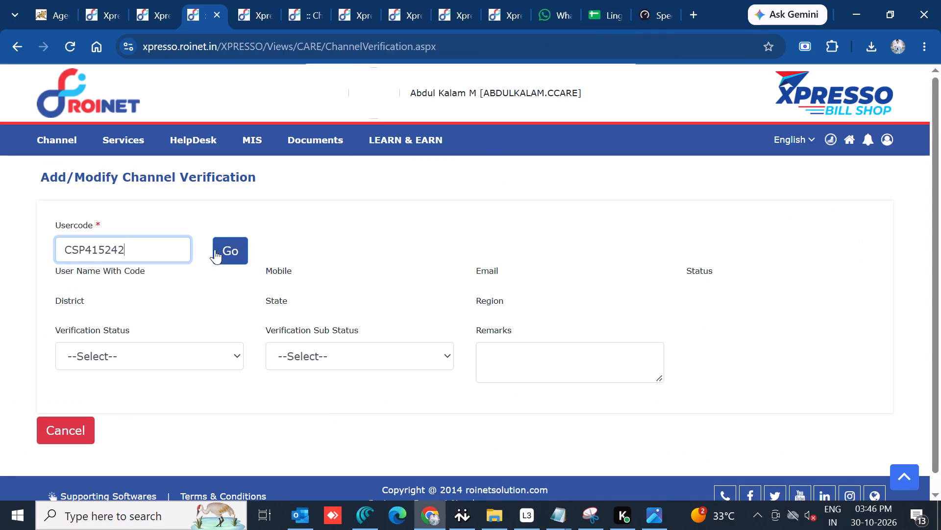
pyautogui.click(226, 252)
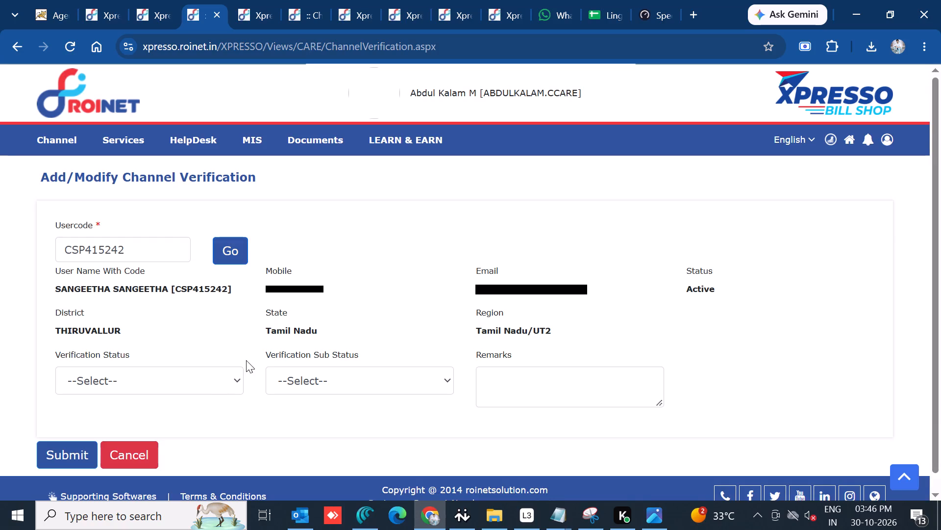
pyautogui.click(215, 380)
pyautogui.click(98, 438)
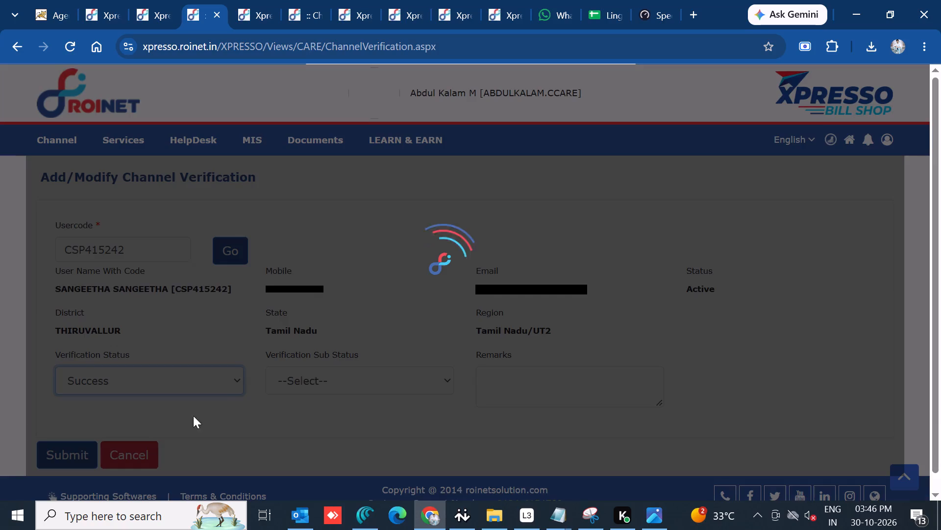
pyautogui.click(290, 387)
pyautogui.click(331, 393)
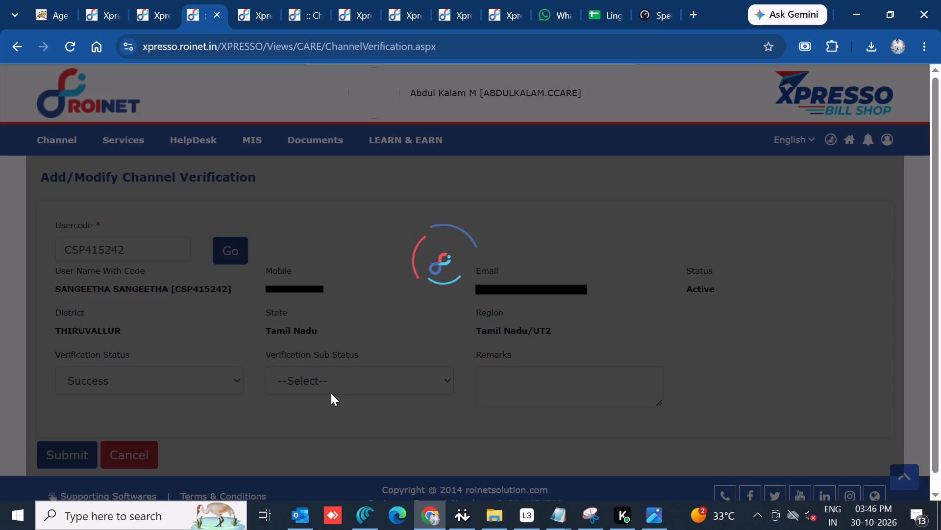
pyautogui.click(331, 393)
pyautogui.click(331, 393)
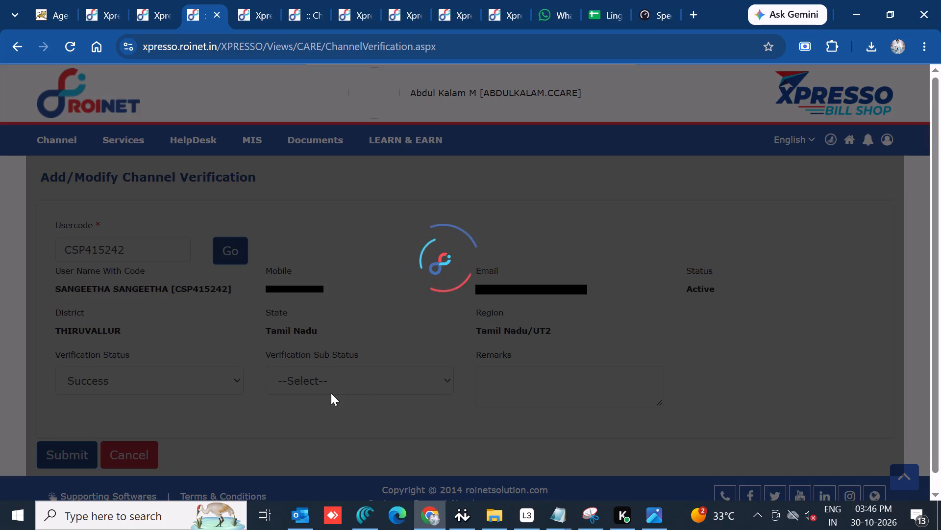
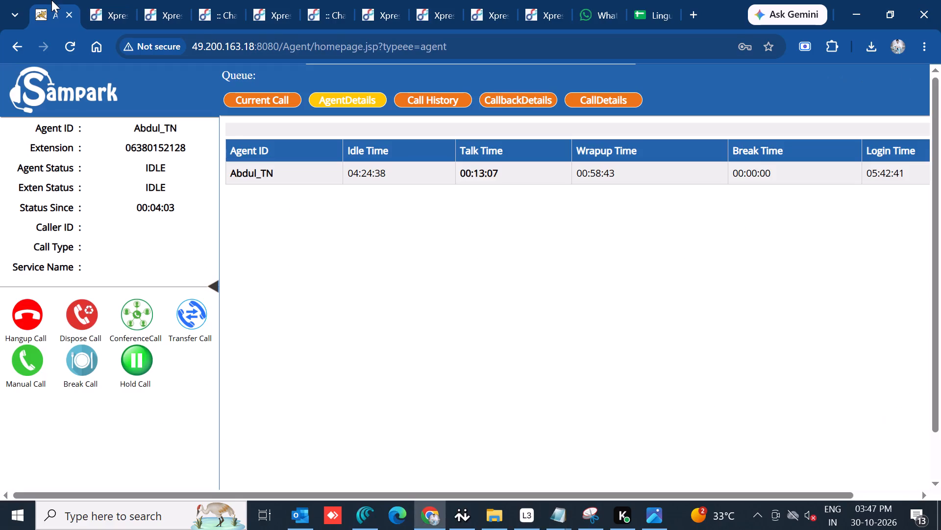
pyautogui.click(211, 0)
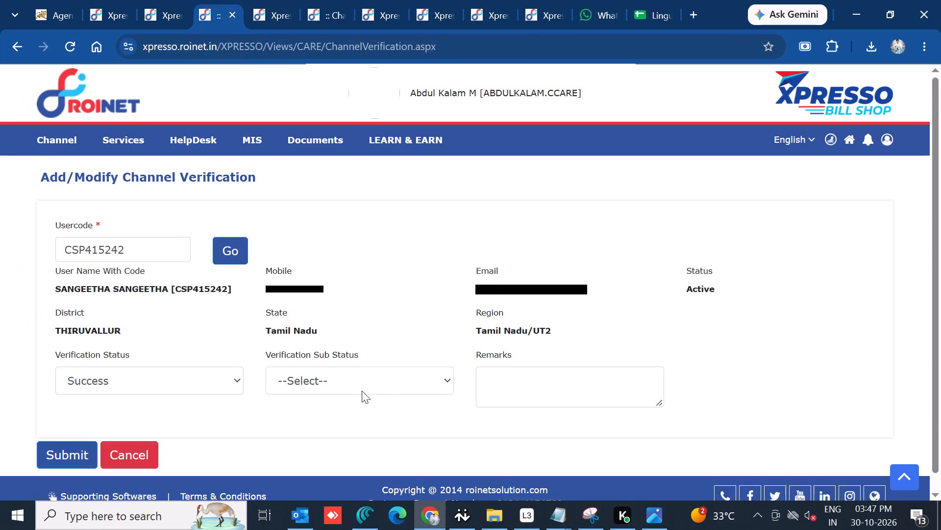
pyautogui.click(362, 391)
pyautogui.click(319, 421)
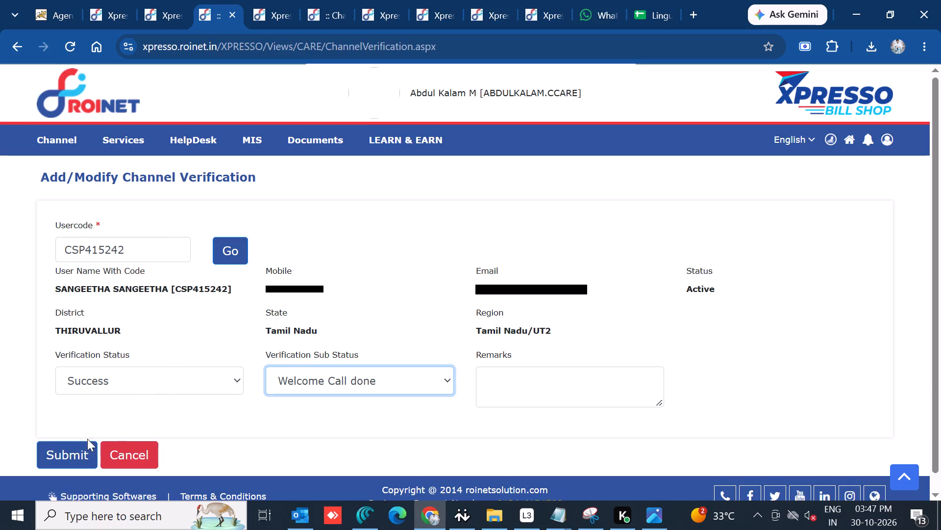
pyautogui.click(81, 441)
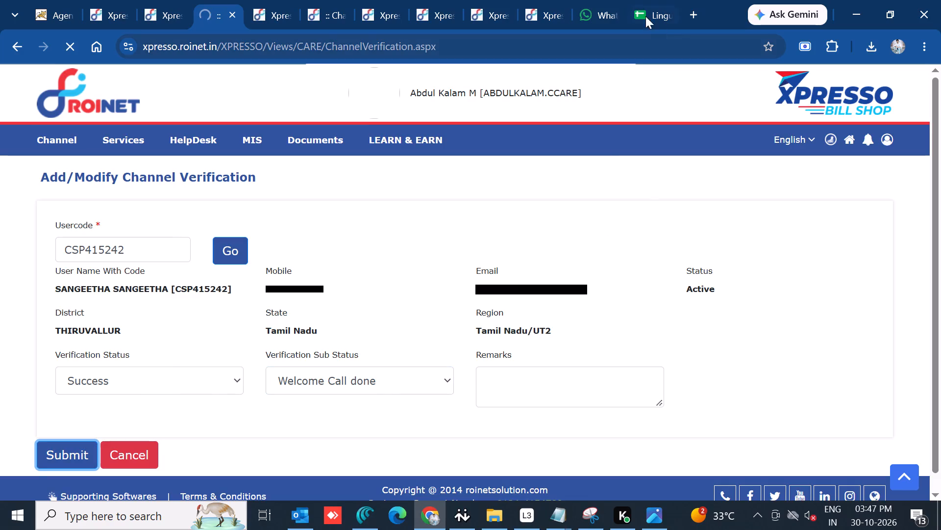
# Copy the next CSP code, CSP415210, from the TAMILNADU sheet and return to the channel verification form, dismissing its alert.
pyautogui.click(637, 0)
pyautogui.scroll(-1, 379, 267)
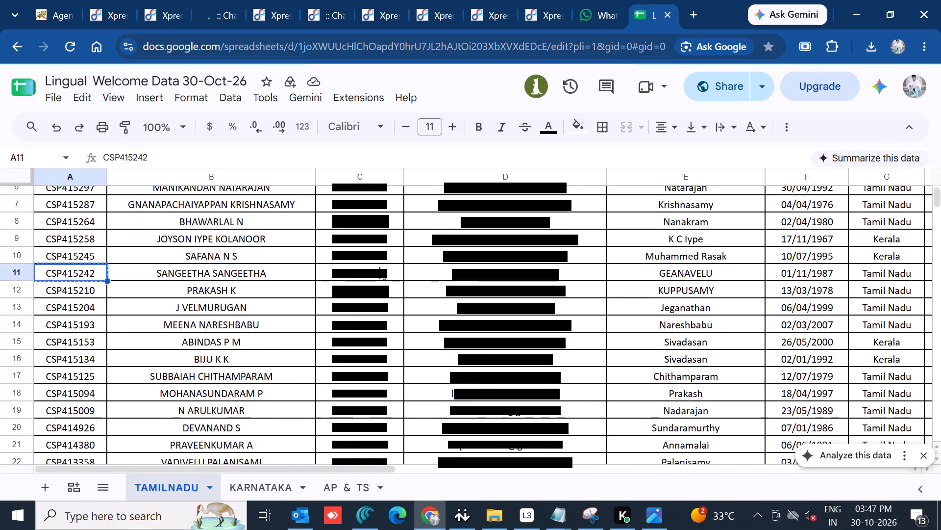
pyautogui.scroll(-2, 379, 267)
pyautogui.press('Down')
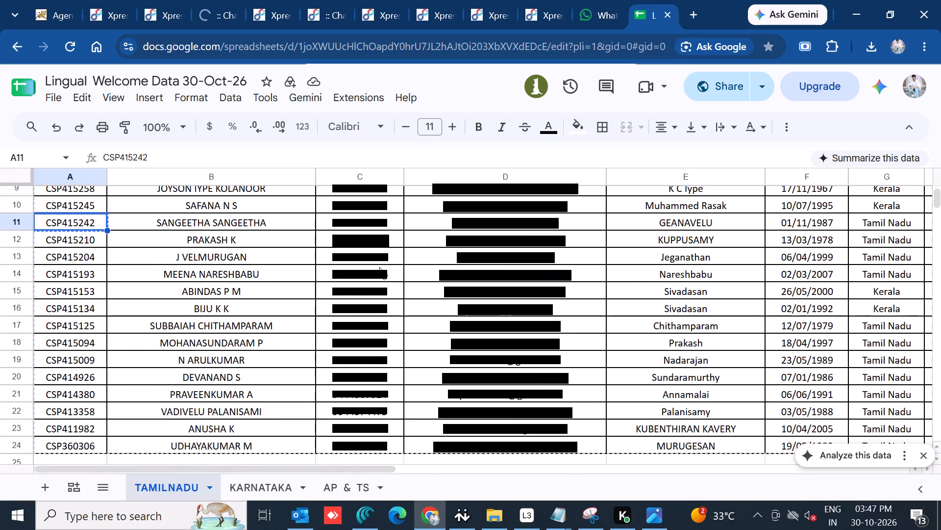
pyautogui.hotkey('ctrl', 'c')
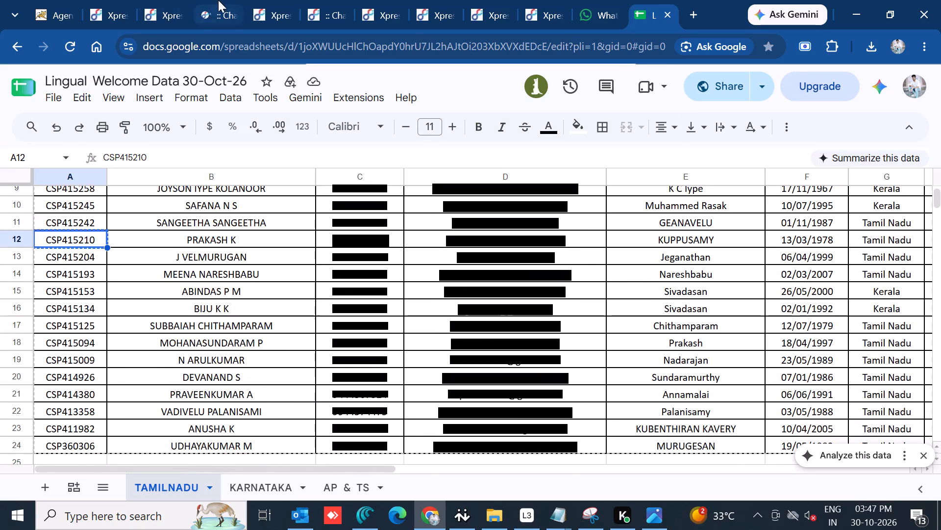
pyautogui.click(220, 0)
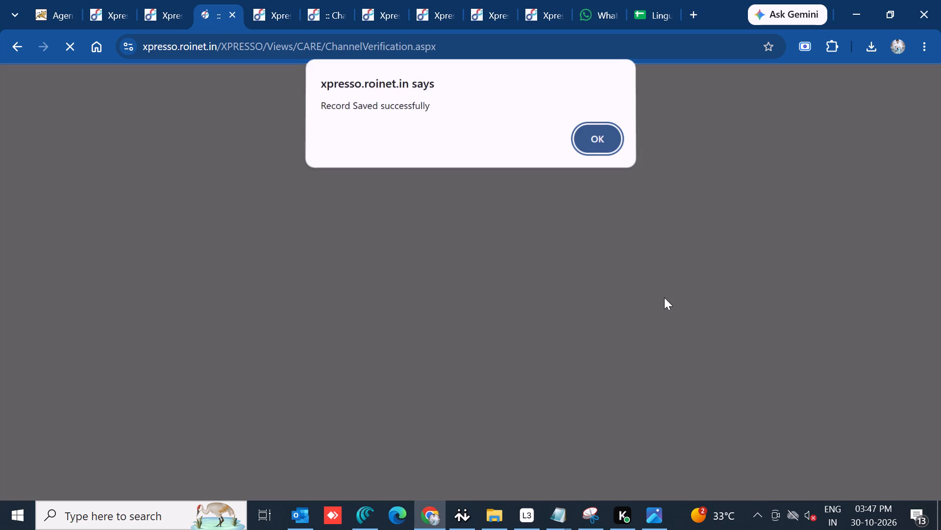
pyautogui.click(601, 145)
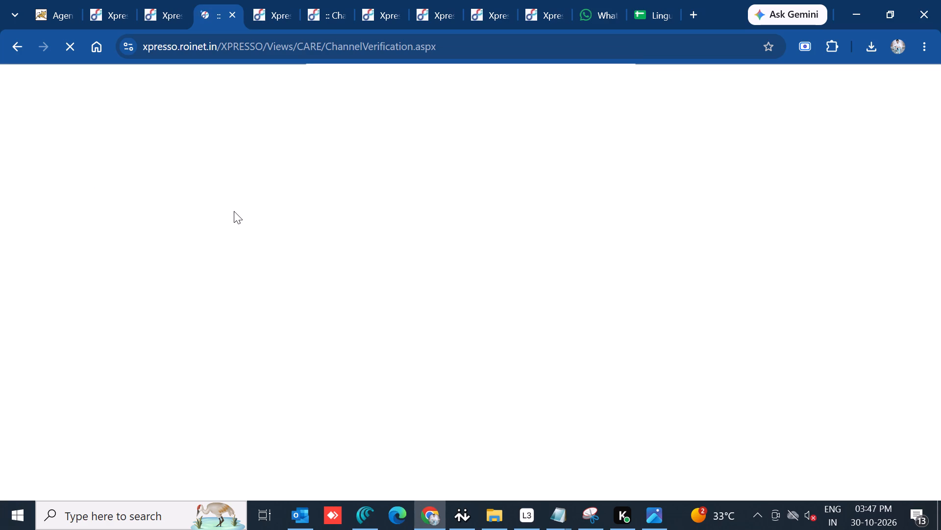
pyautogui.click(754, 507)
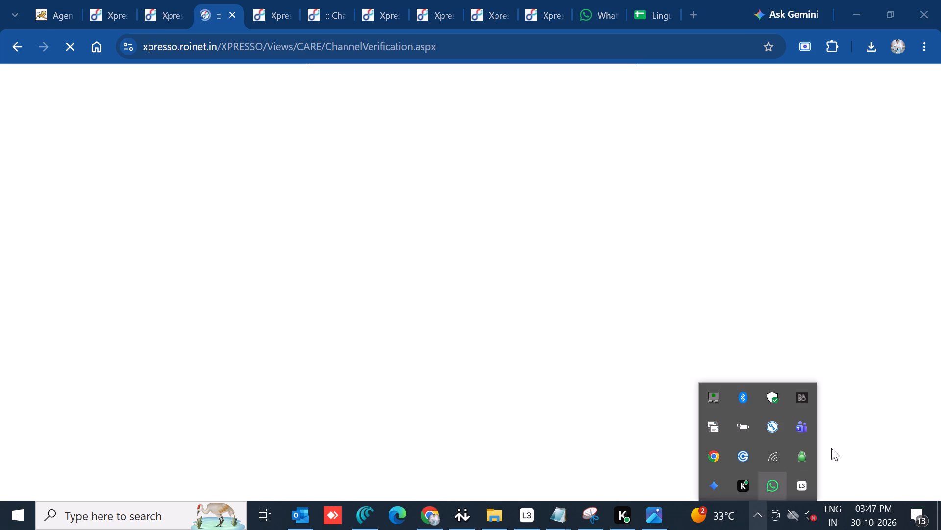
pyautogui.click(460, 253)
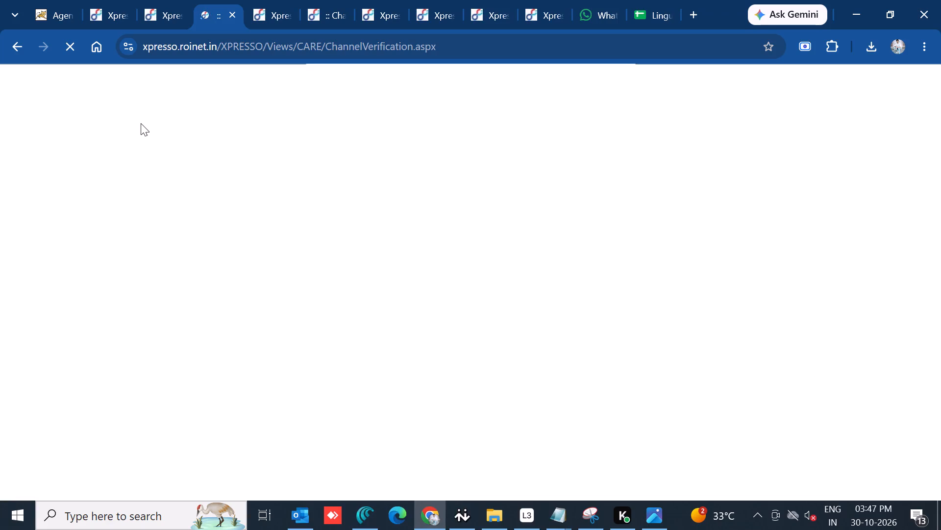
pyautogui.click(101, 0)
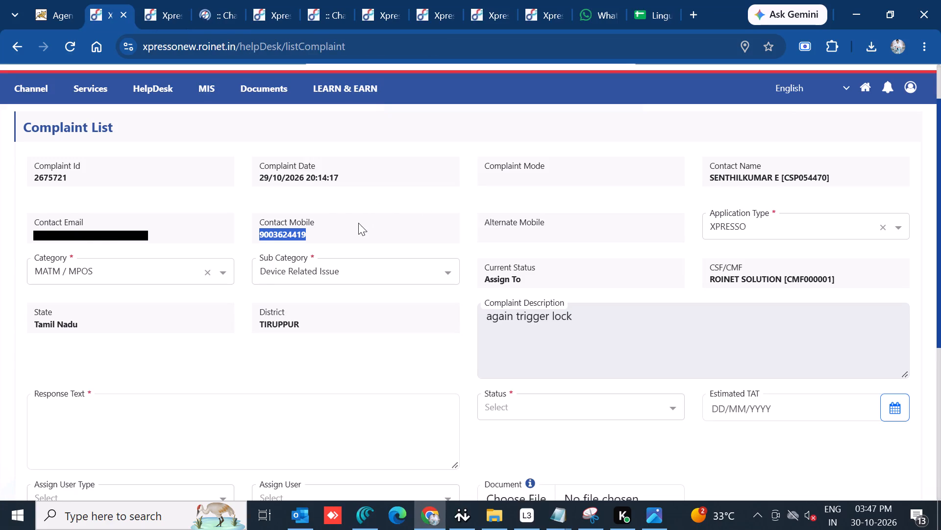
pyautogui.click(355, 226)
pyautogui.doubleClick(287, 234)
pyautogui.hotkey('ctrl', 'c')
pyautogui.click(36, 0)
pyautogui.click(34, 360)
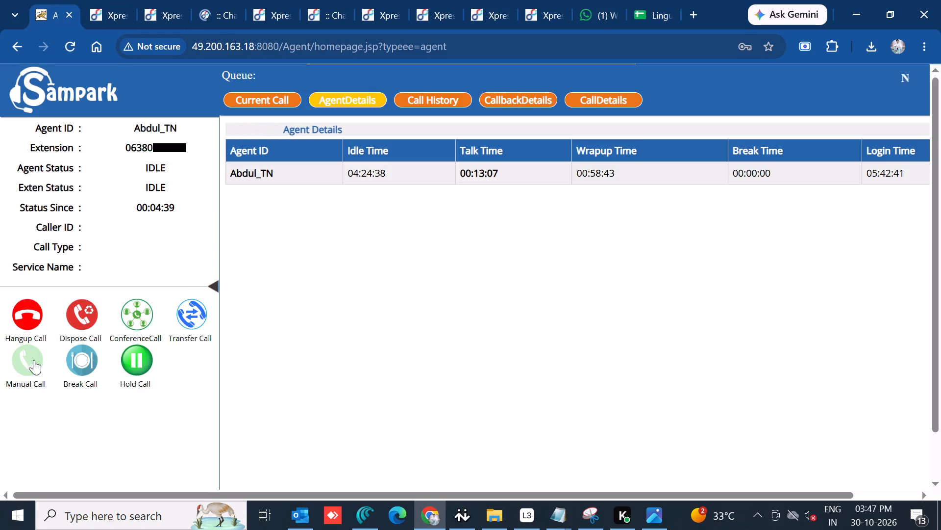
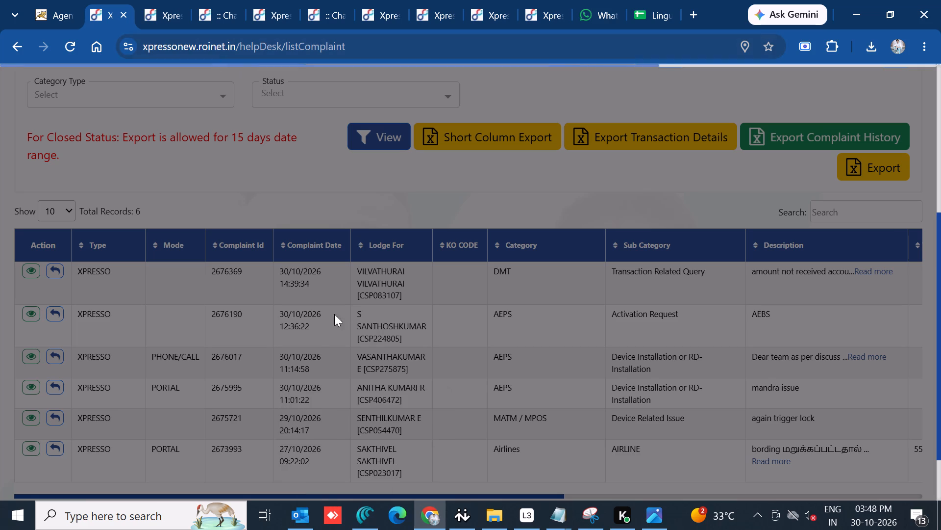
pyautogui.click(222, 0)
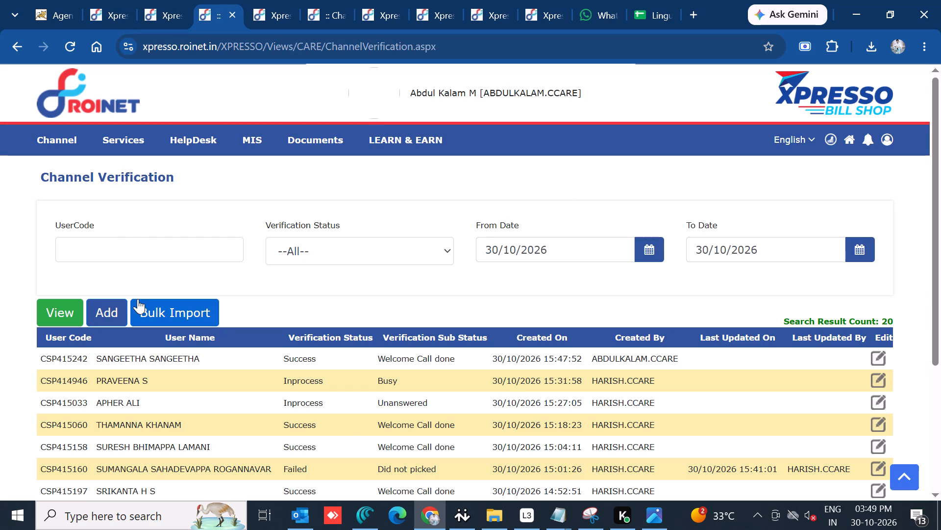
pyautogui.click(104, 306)
pyautogui.click(648, 6)
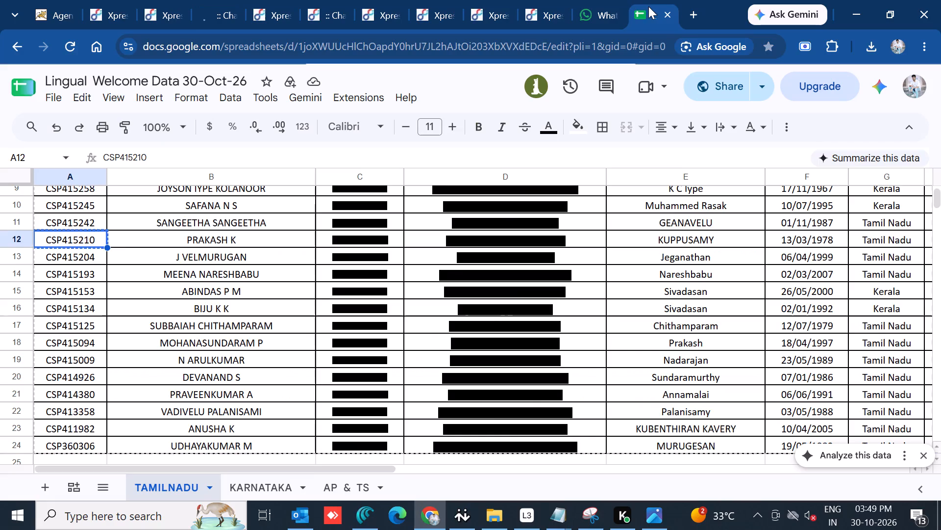
pyautogui.hotkey('ctrl', 'c')
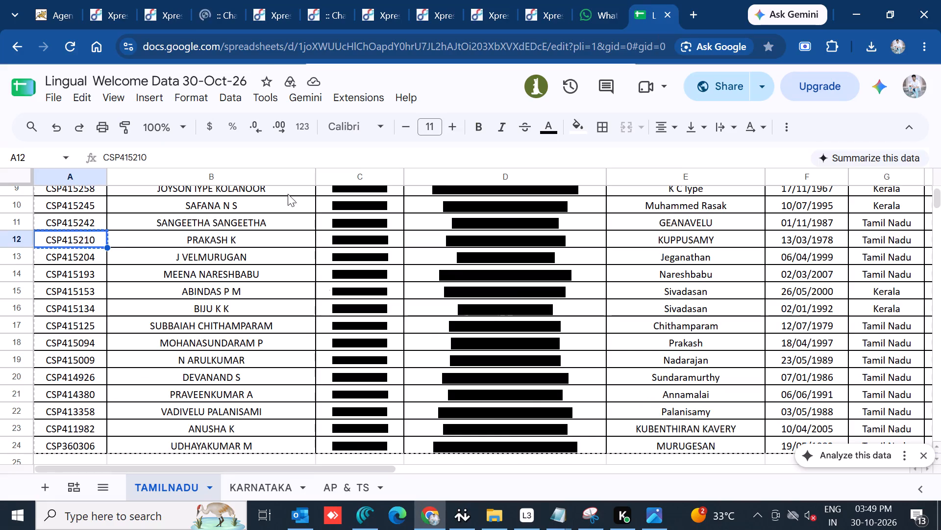
pyautogui.click(223, 0)
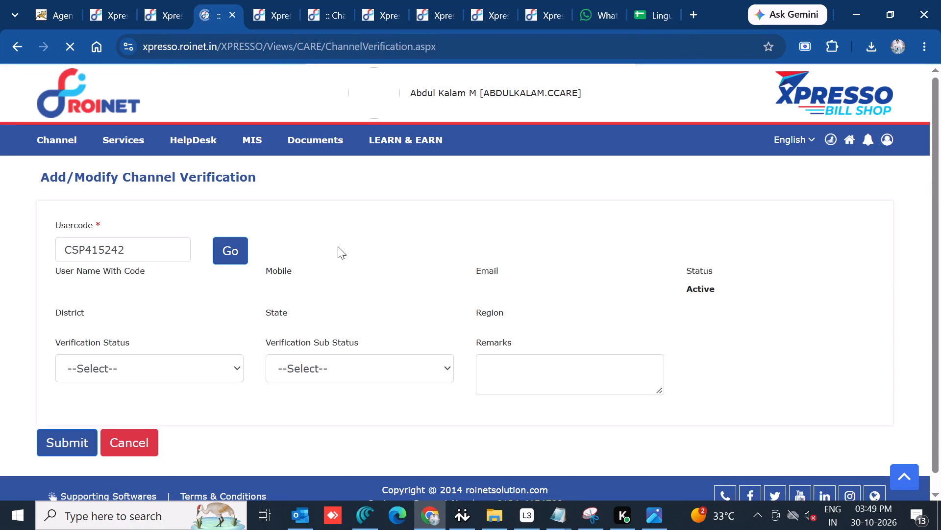
pyautogui.doubleClick(151, 256)
pyautogui.hotkey('ctrl', 'v')
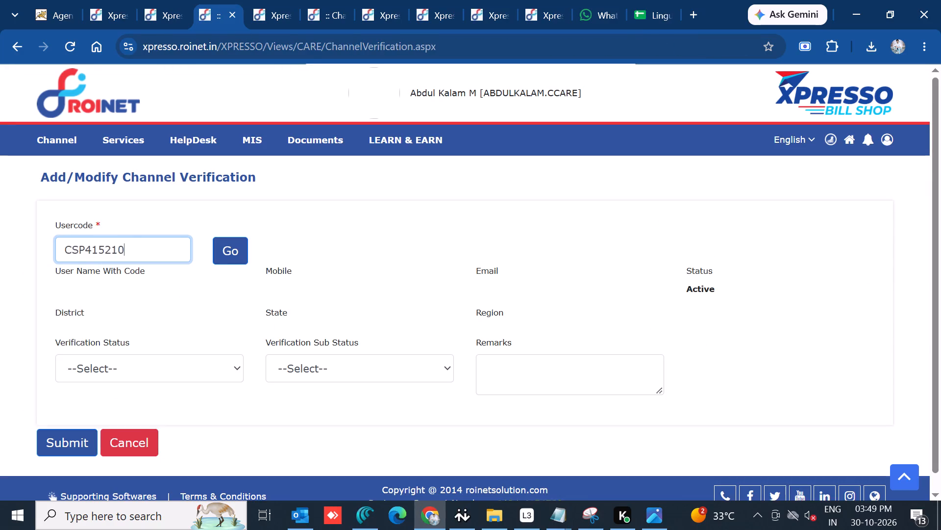
pyautogui.click(219, 251)
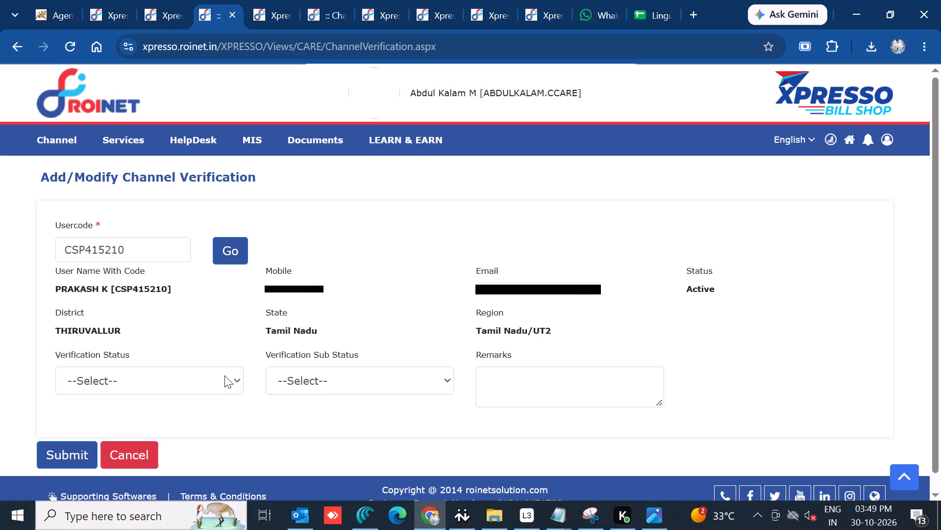
pyautogui.click(224, 375)
pyautogui.click(136, 437)
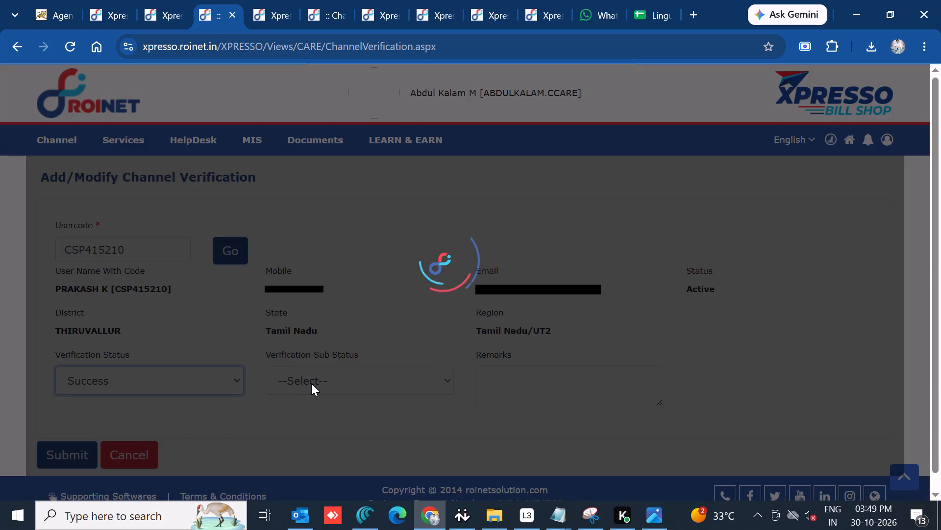
pyautogui.click(312, 383)
pyautogui.click(312, 383)
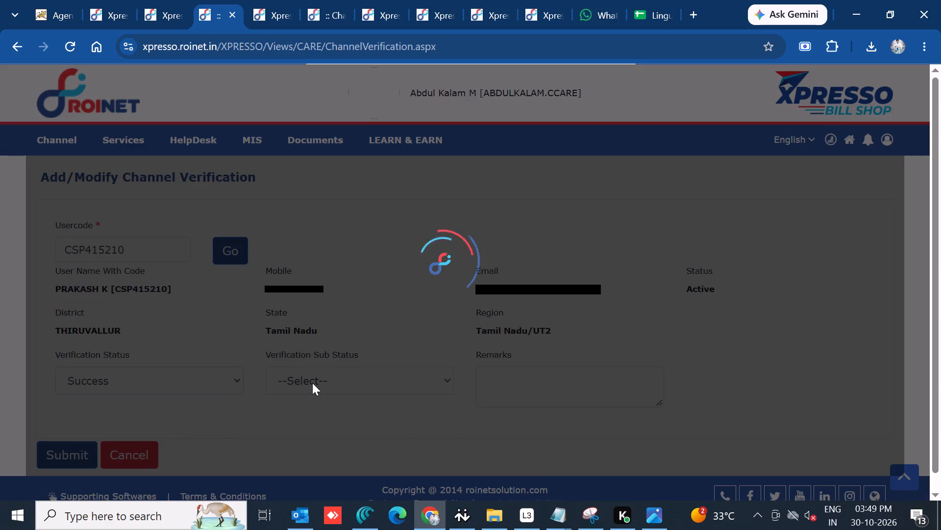
pyautogui.click(312, 383)
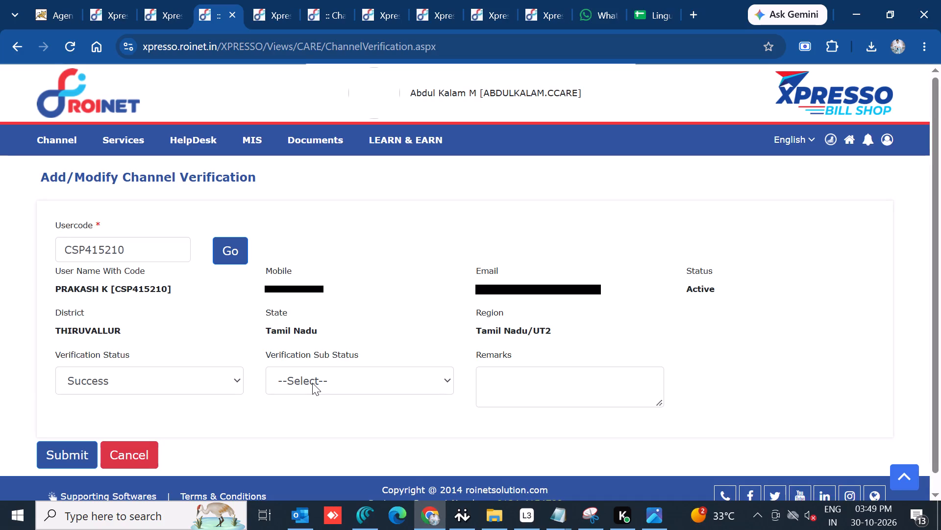
pyautogui.click(312, 383)
pyautogui.click(307, 415)
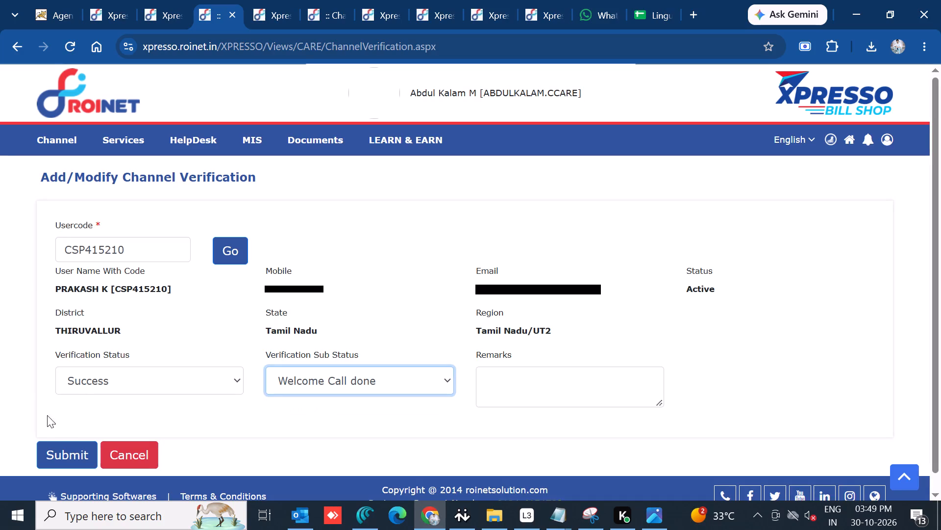
pyautogui.click(61, 452)
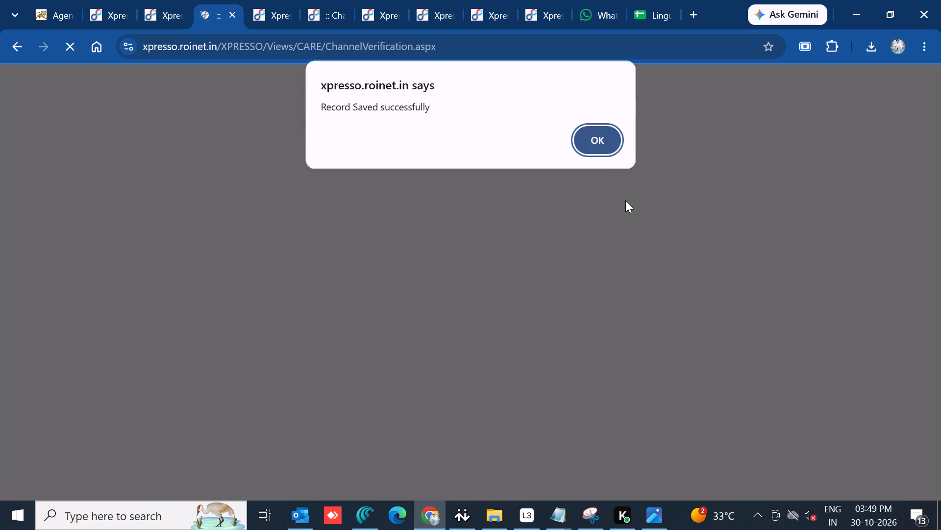
pyautogui.click(603, 154)
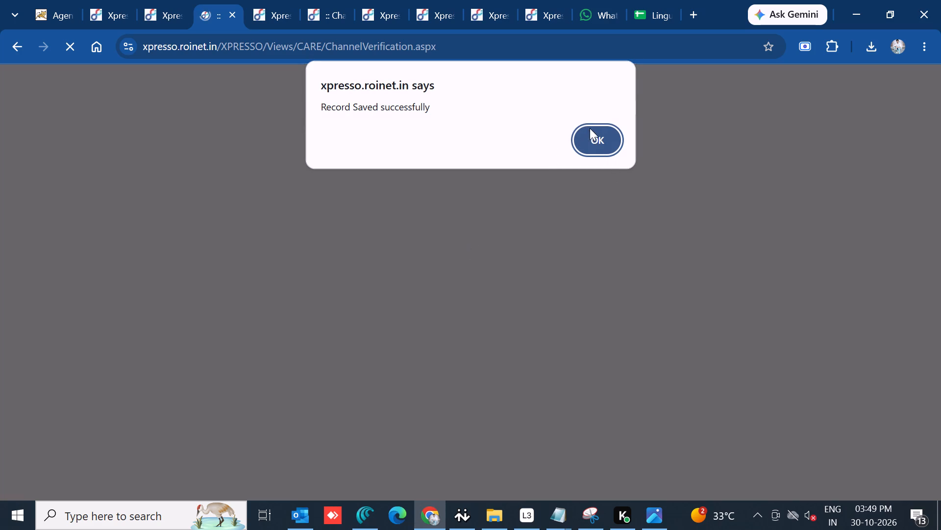
pyautogui.click(590, 137)
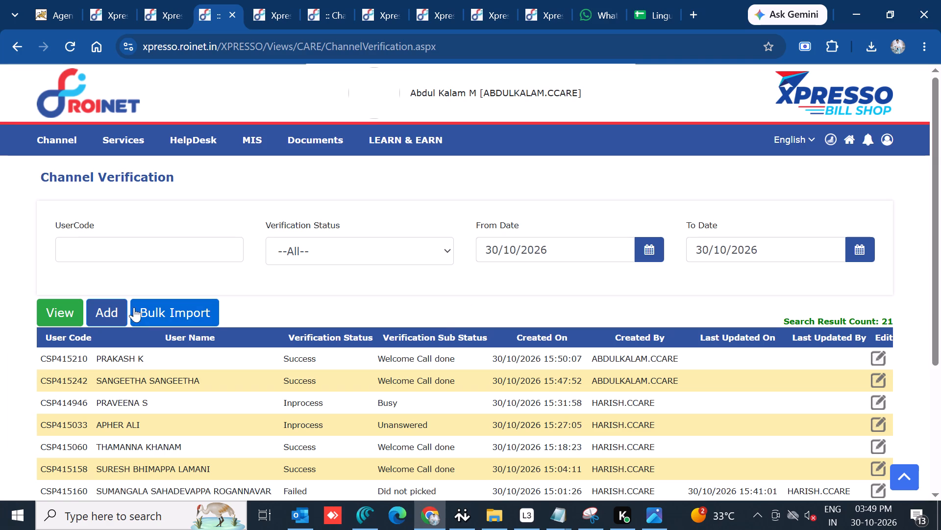
pyautogui.click(107, 309)
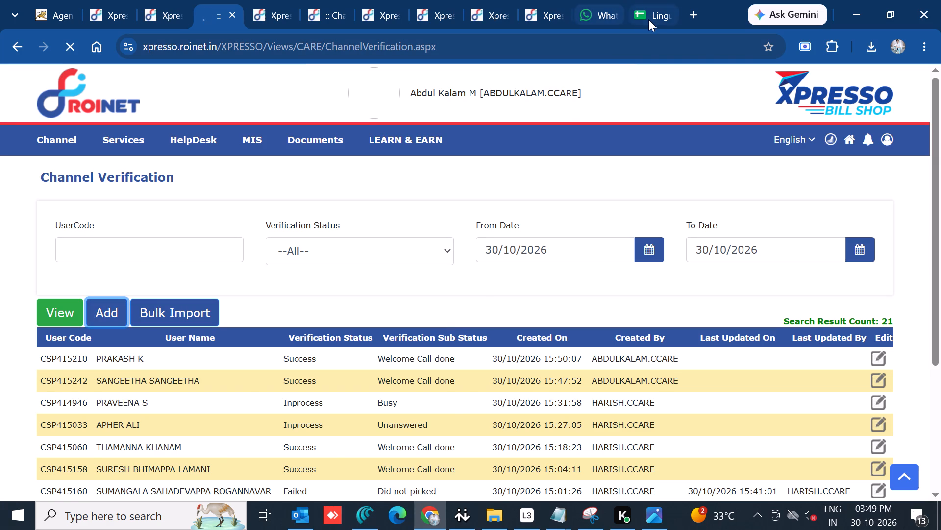
pyautogui.click(651, 19)
pyautogui.press('Down')
pyautogui.hotkey('ctrl', 'c')
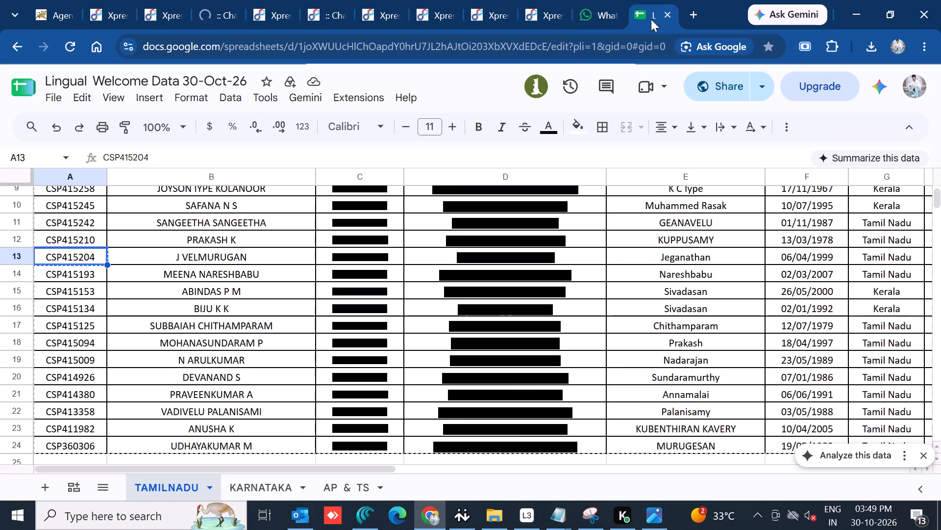
pyautogui.click(233, 0)
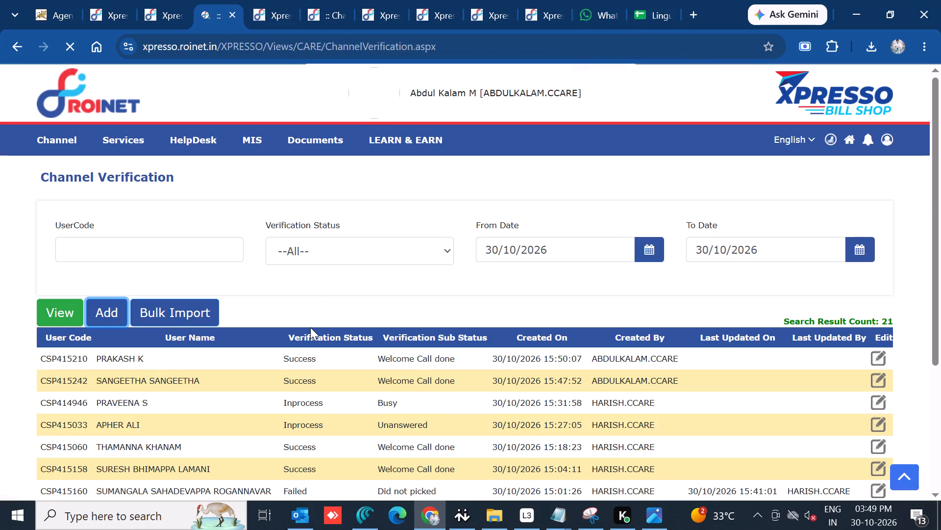
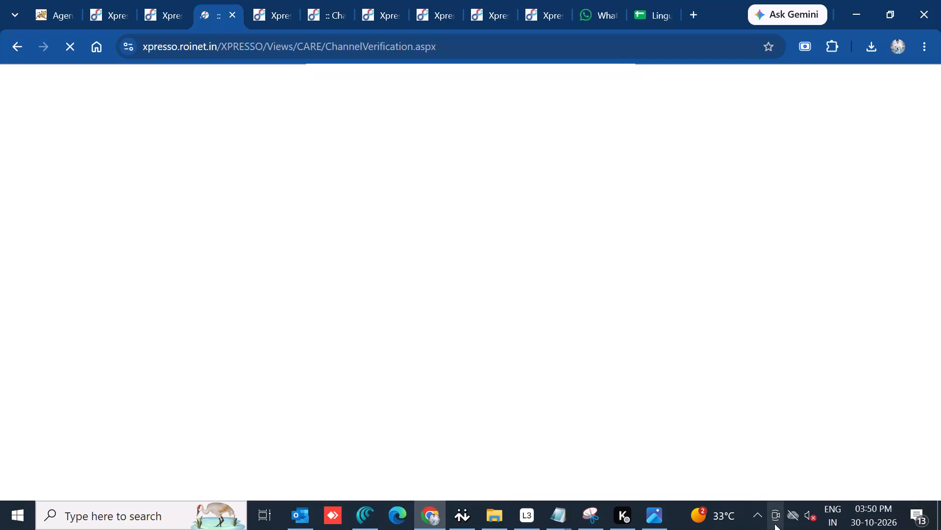
# Check the computer's Wi-Fi connection status while the channel verification page is loading.
pyautogui.click(751, 513)
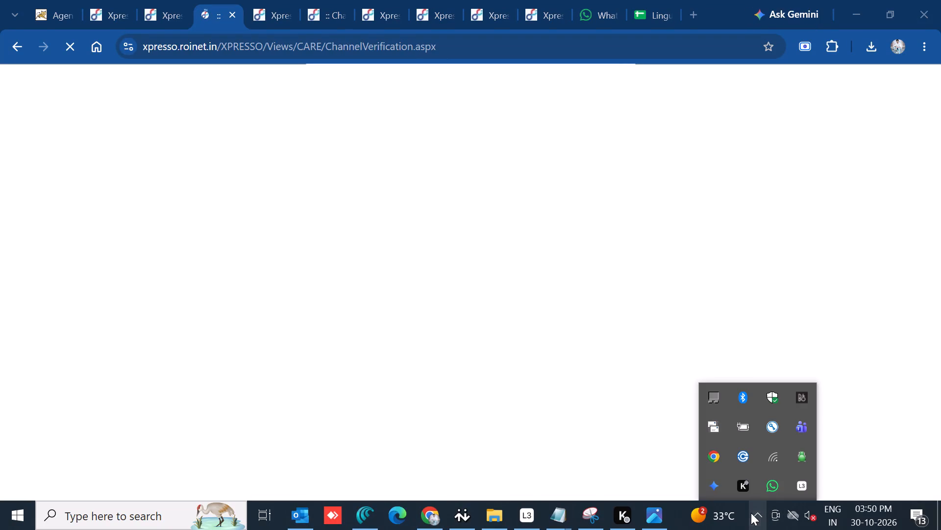
pyautogui.click(764, 452)
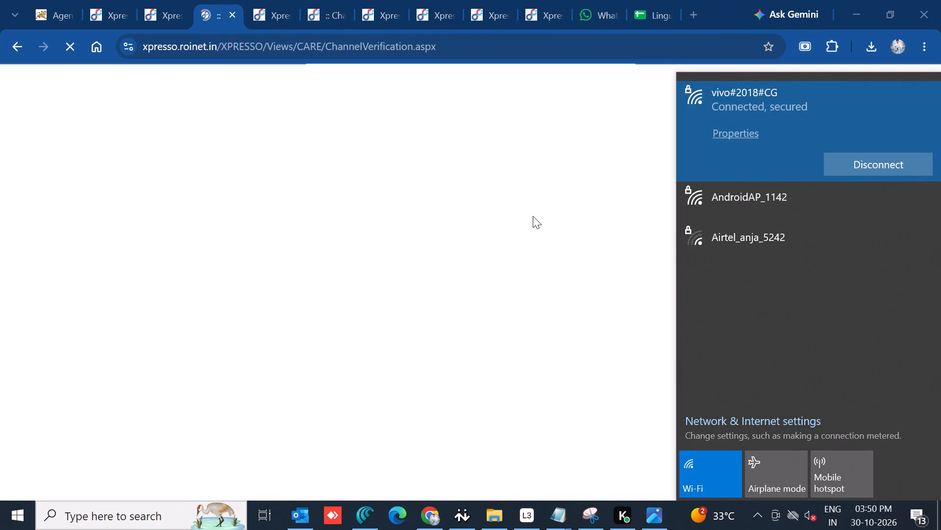
pyautogui.click(555, 236)
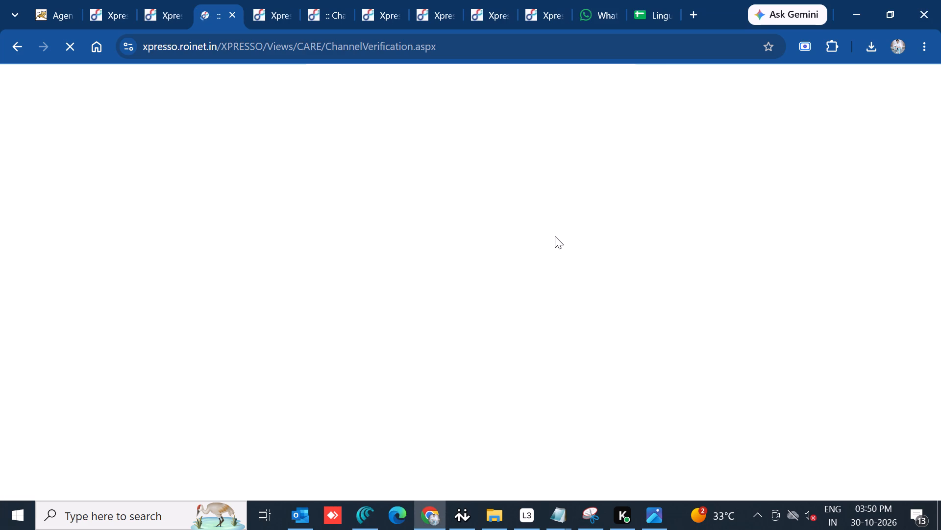
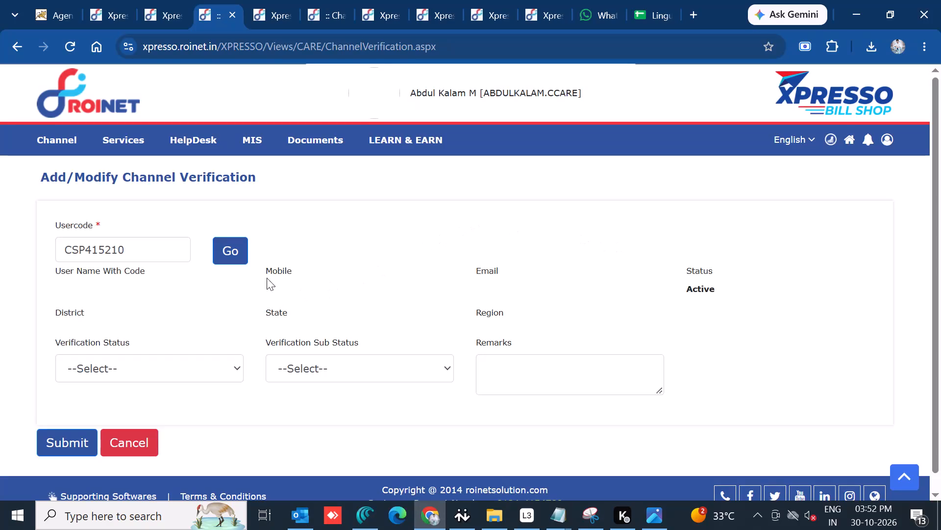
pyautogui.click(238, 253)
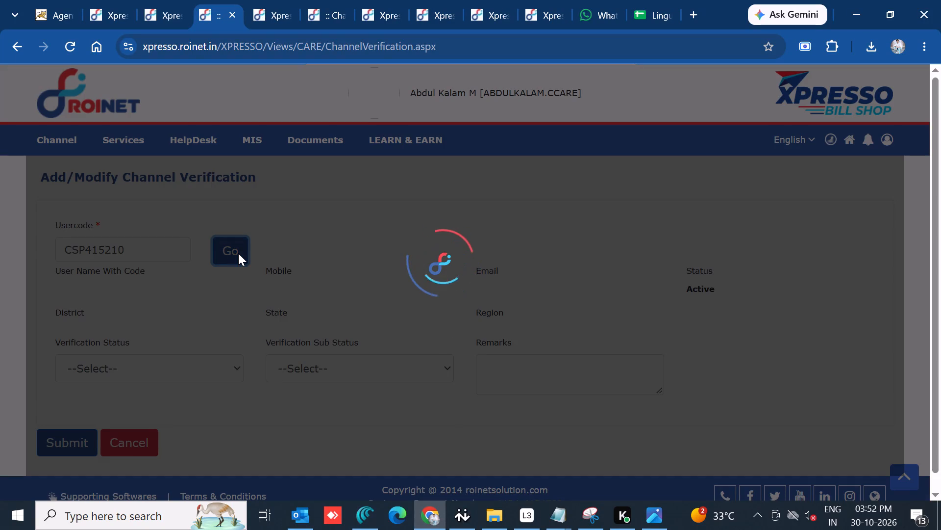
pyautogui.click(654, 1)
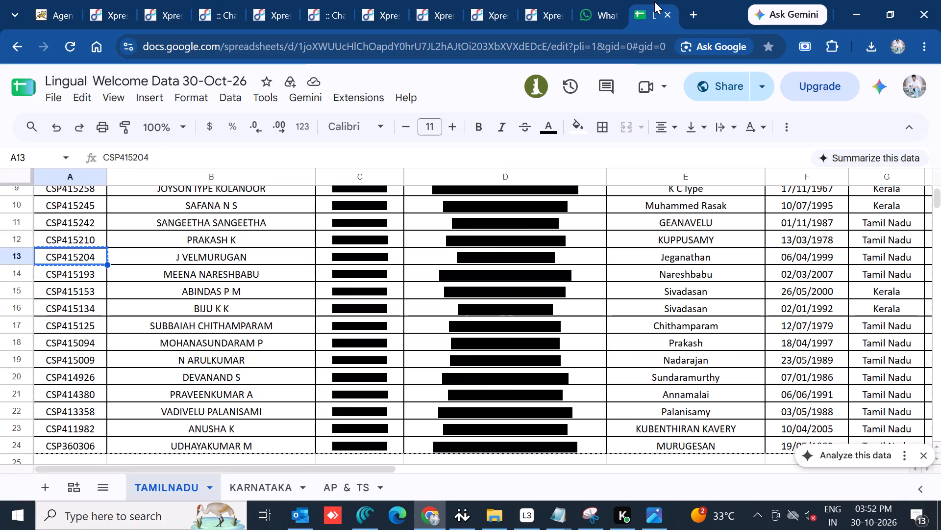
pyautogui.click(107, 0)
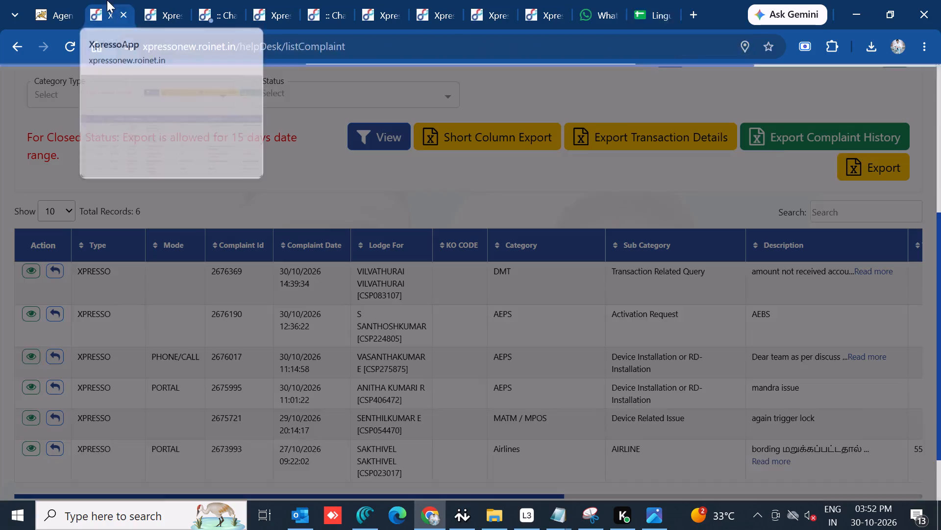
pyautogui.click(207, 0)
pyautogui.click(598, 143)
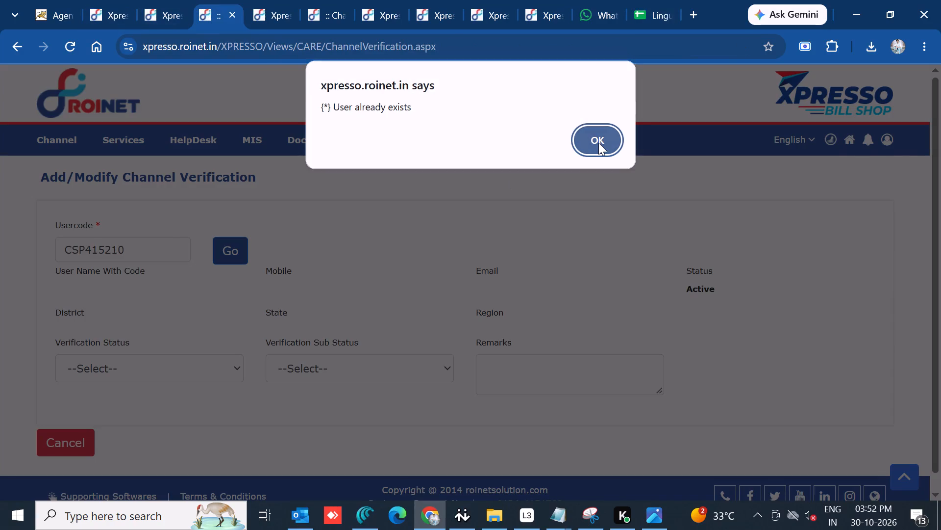
pyautogui.doubleClick(148, 246)
pyautogui.hotkey('ctrl', 'v')
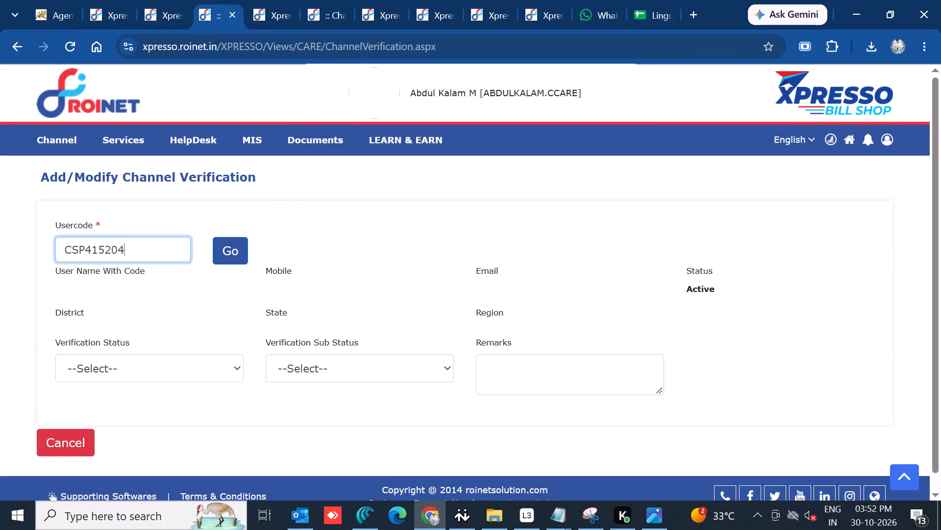
pyautogui.click(229, 250)
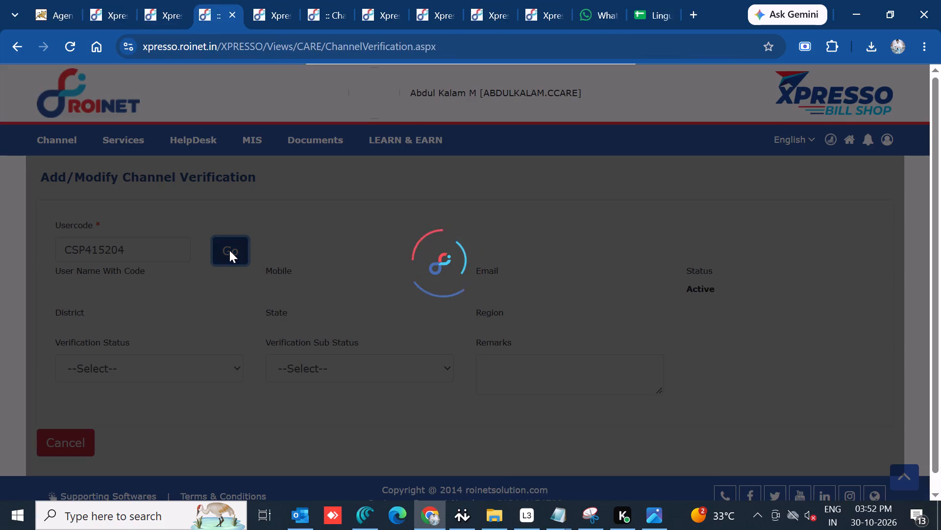
# Switch to Loggy3 and examine the recorded sessions list and usage chart in both month and pay-period views.
pyautogui.click(518, 512)
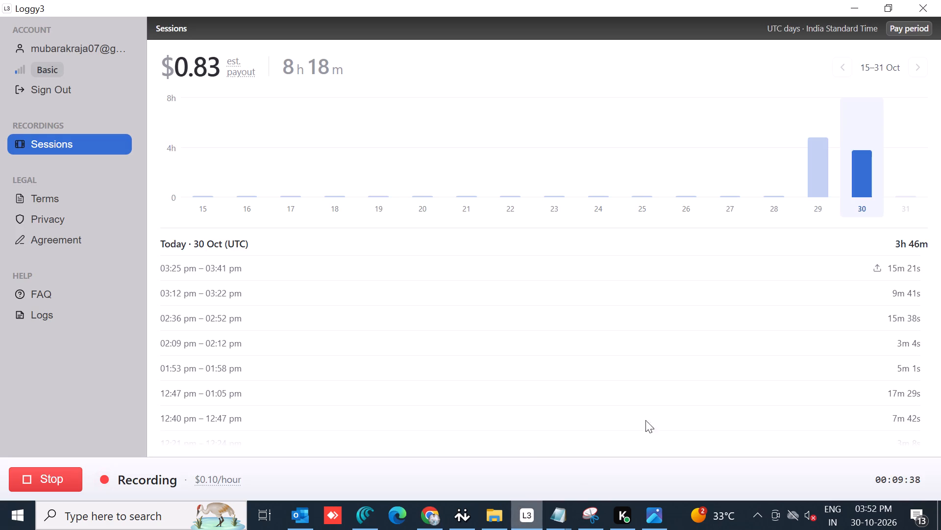
pyautogui.scroll(2, 539, 307)
pyautogui.scroll(-3, 539, 307)
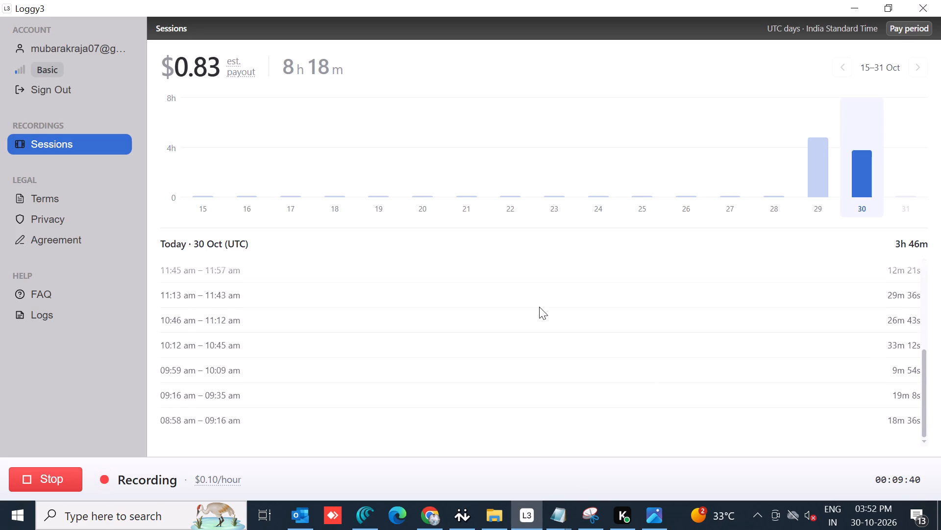
pyautogui.scroll(-4, 539, 307)
pyautogui.scroll(5, 539, 307)
pyautogui.scroll(-4, 539, 307)
pyautogui.scroll(3, 539, 307)
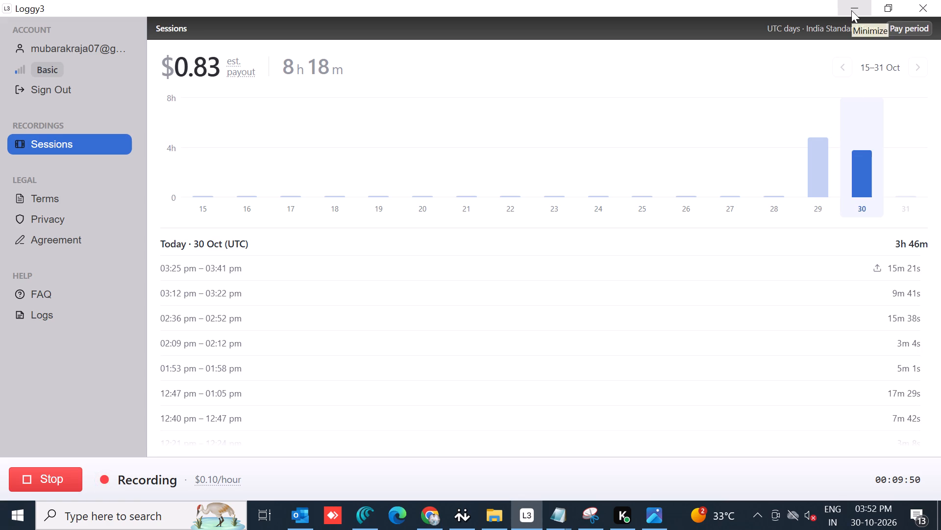
pyautogui.click(904, 30)
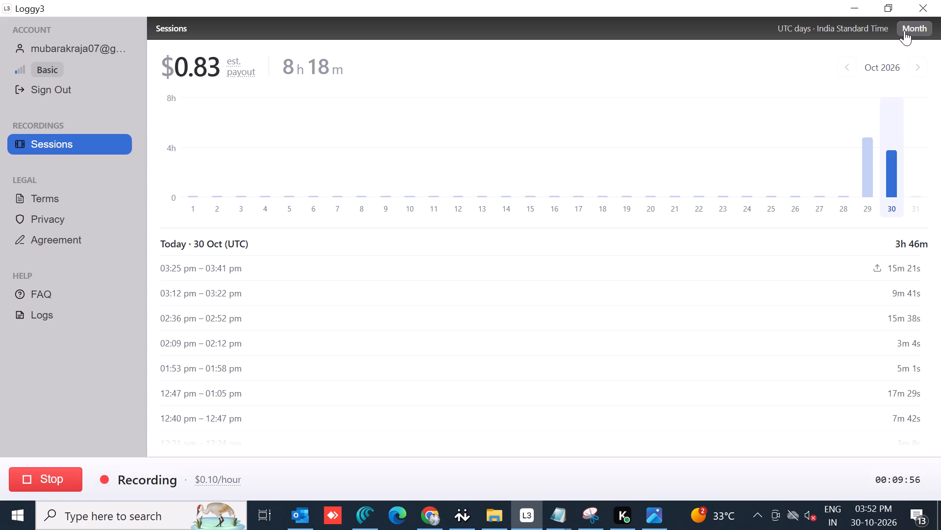
pyautogui.click(904, 30)
pyautogui.click(904, 30)
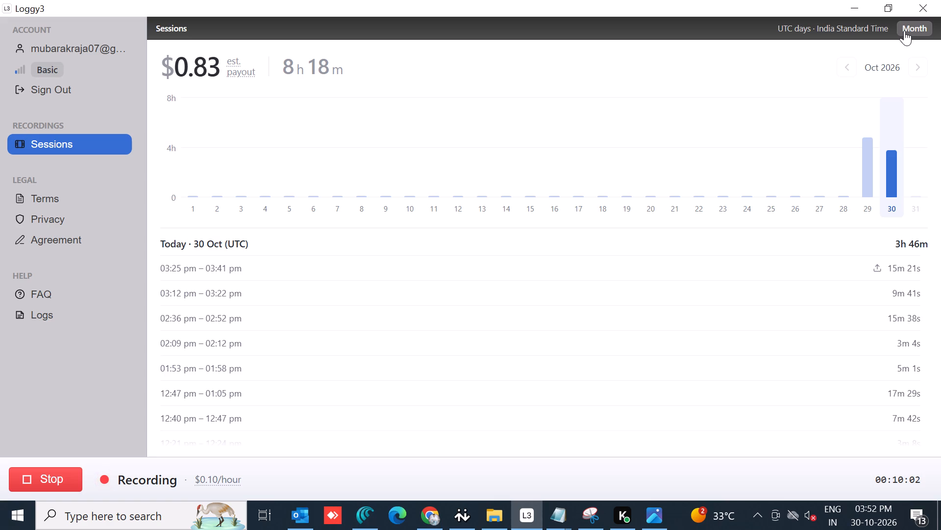
pyautogui.click(904, 30)
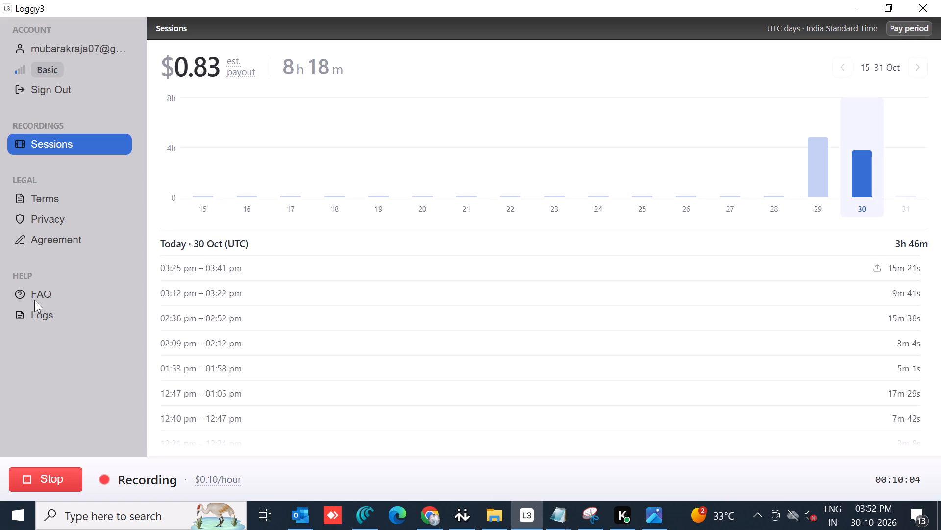
pyautogui.click(855, 0)
pyautogui.click(173, 382)
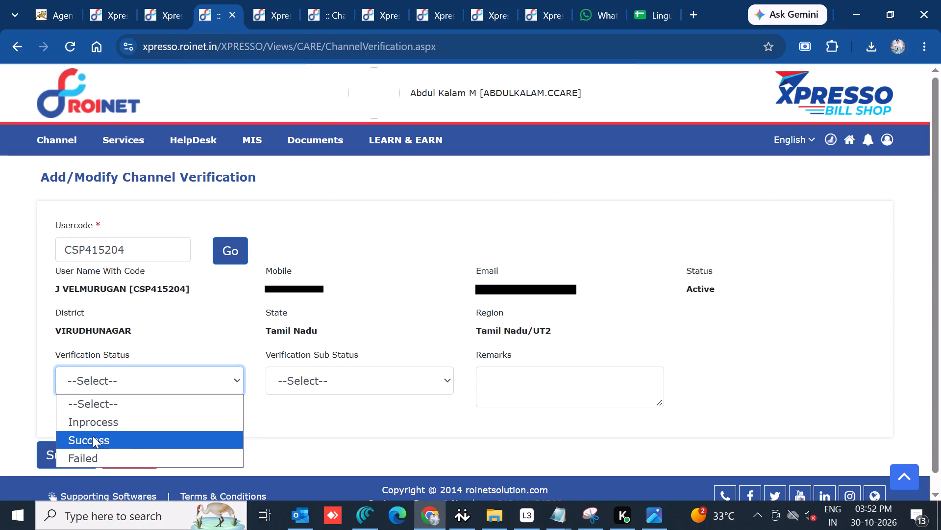
pyautogui.click(88, 438)
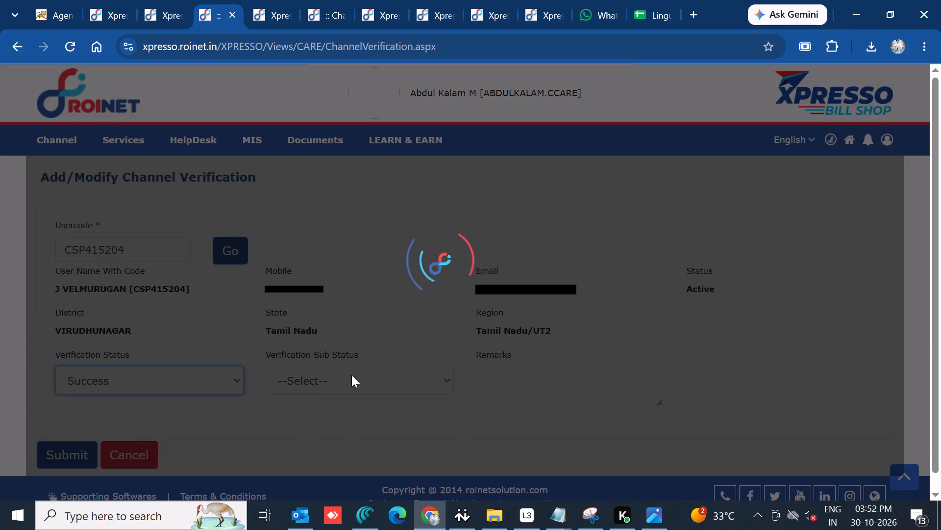
pyautogui.click(352, 375)
pyautogui.click(327, 427)
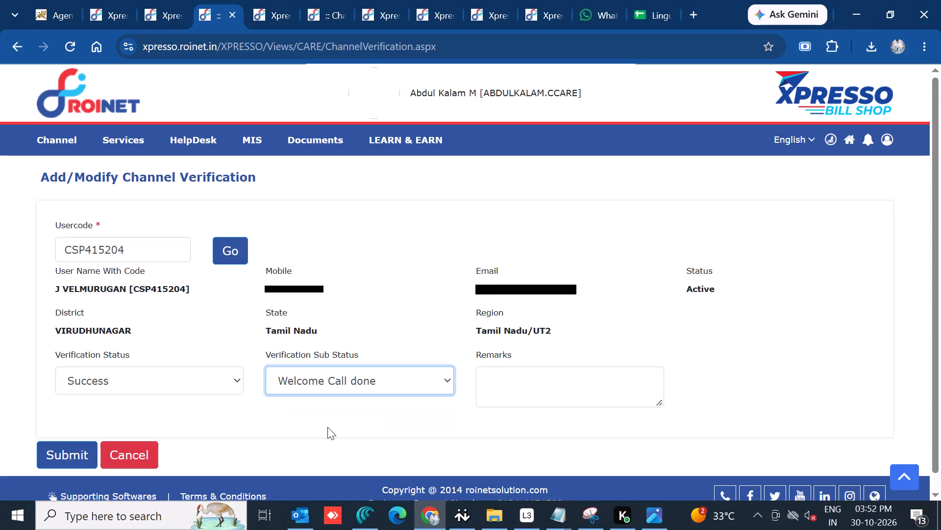
pyautogui.click(74, 454)
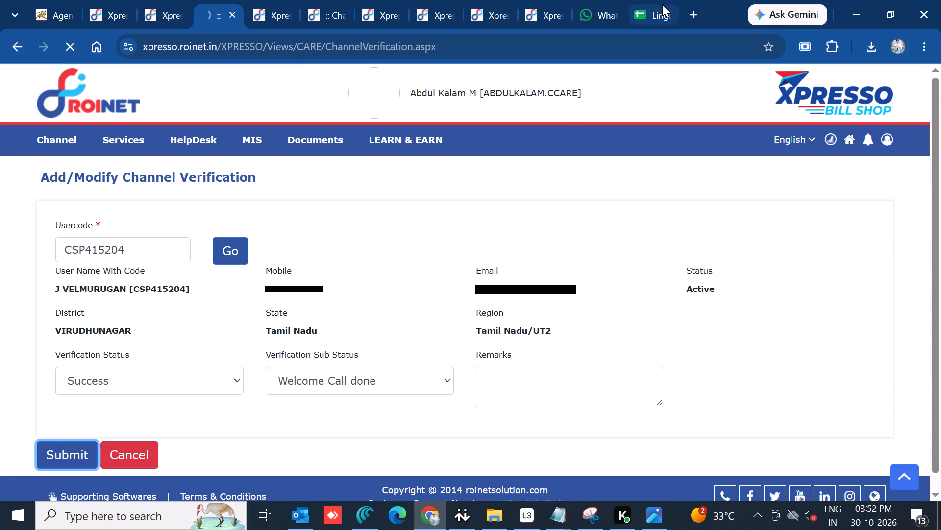
pyautogui.click(662, 4)
pyautogui.press('Down')
pyautogui.hotkey('ctrl', 'c')
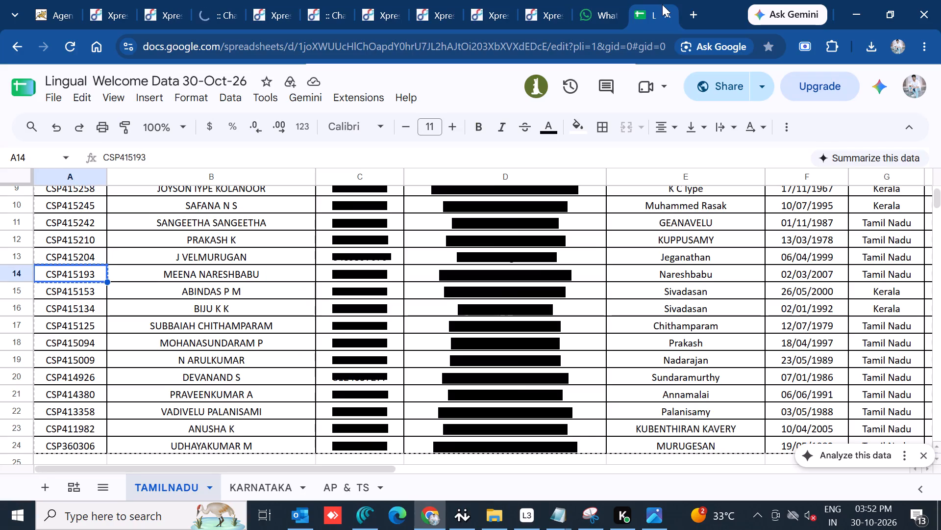
pyautogui.click(206, 0)
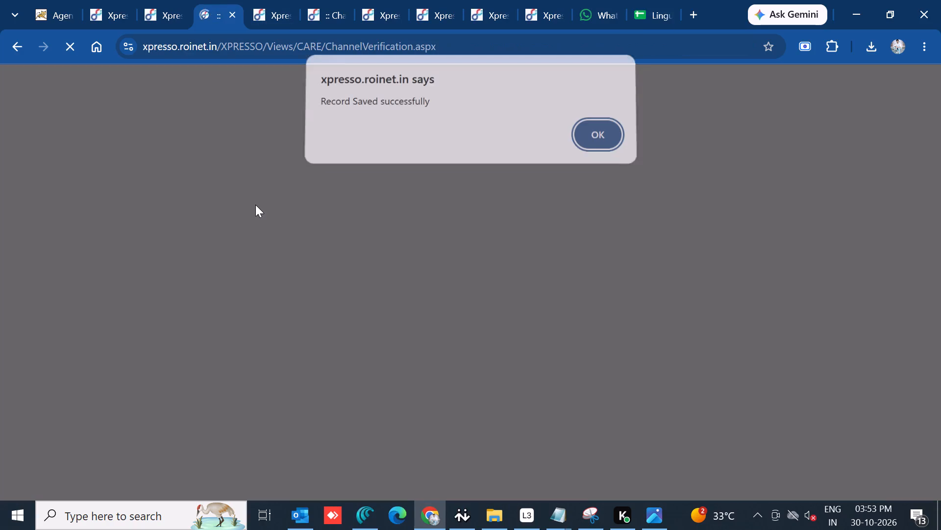
pyautogui.click(595, 143)
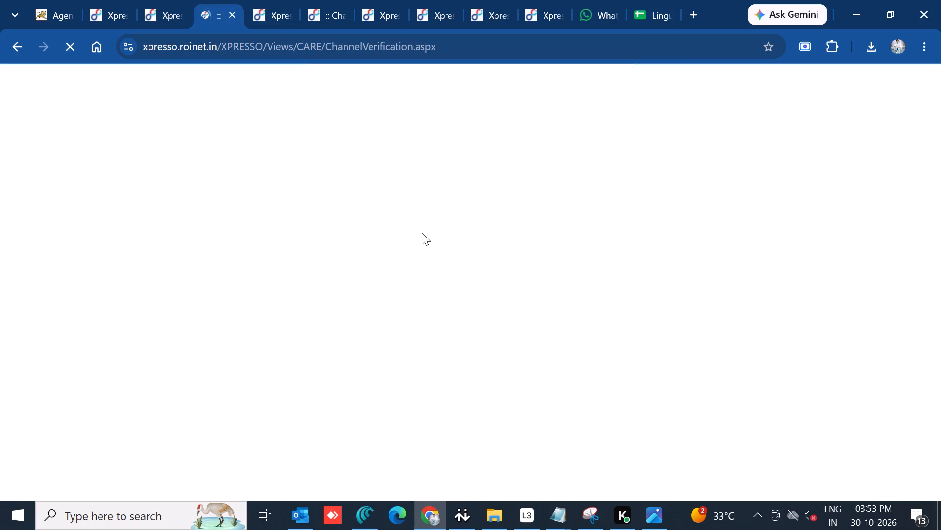
pyautogui.click(109, 310)
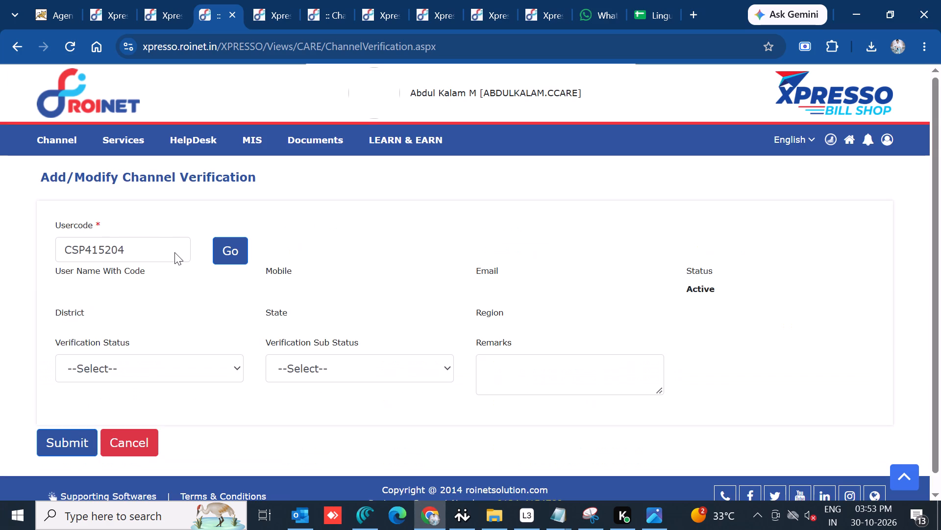
pyautogui.doubleClick(153, 253)
pyautogui.hotkey('ctrl', 'v')
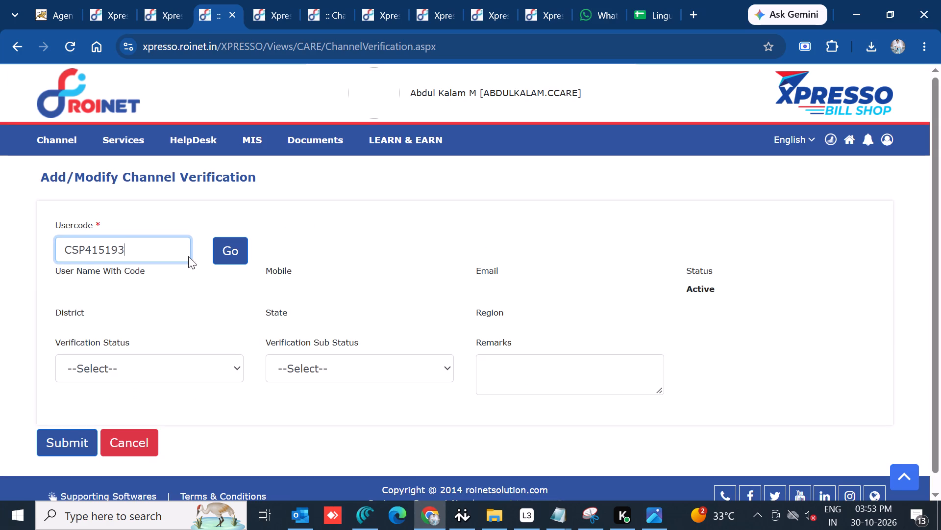
pyautogui.click(223, 257)
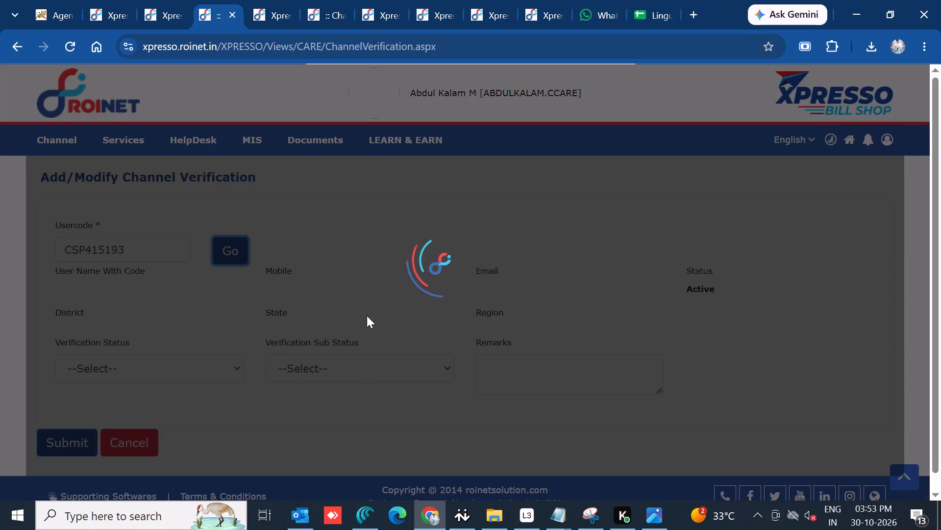
pyautogui.click(220, 378)
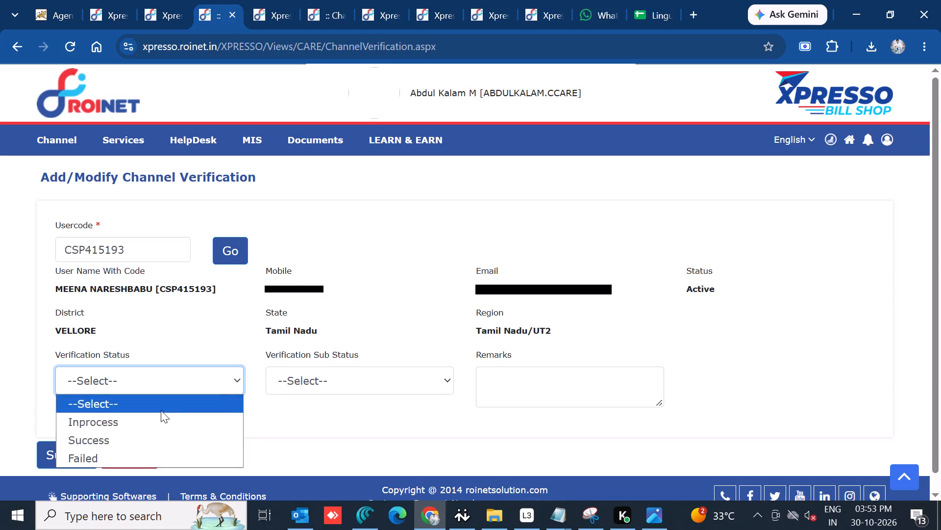
pyautogui.click(128, 432)
pyautogui.click(342, 380)
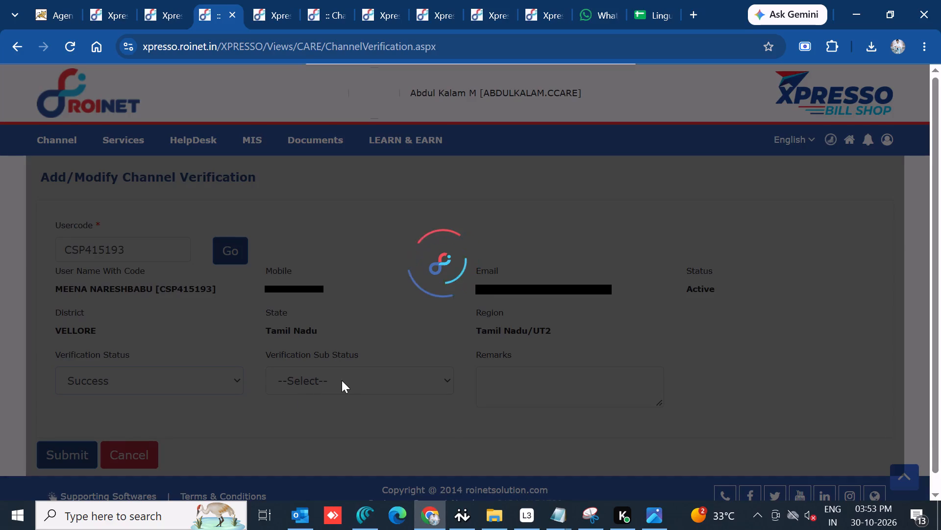
pyautogui.click(342, 380)
pyautogui.click(342, 380)
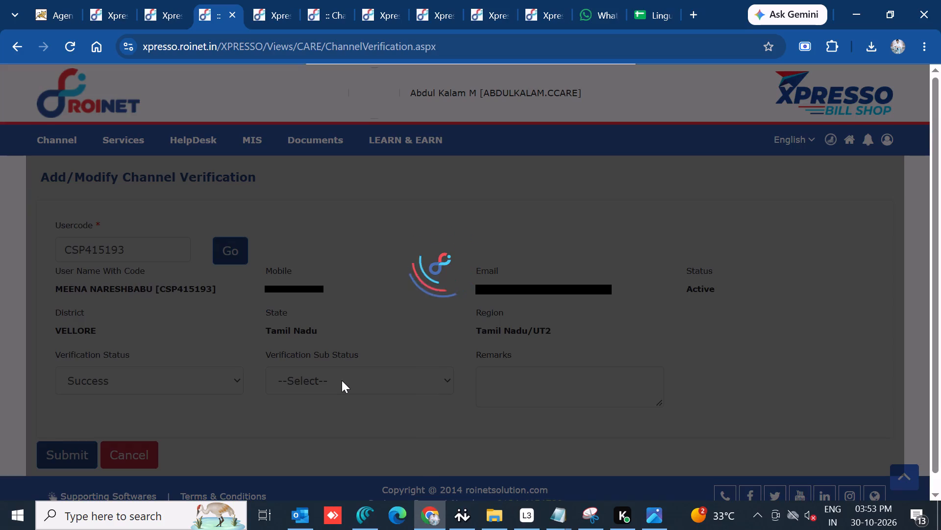
pyautogui.click(342, 380)
pyautogui.click(342, 380)
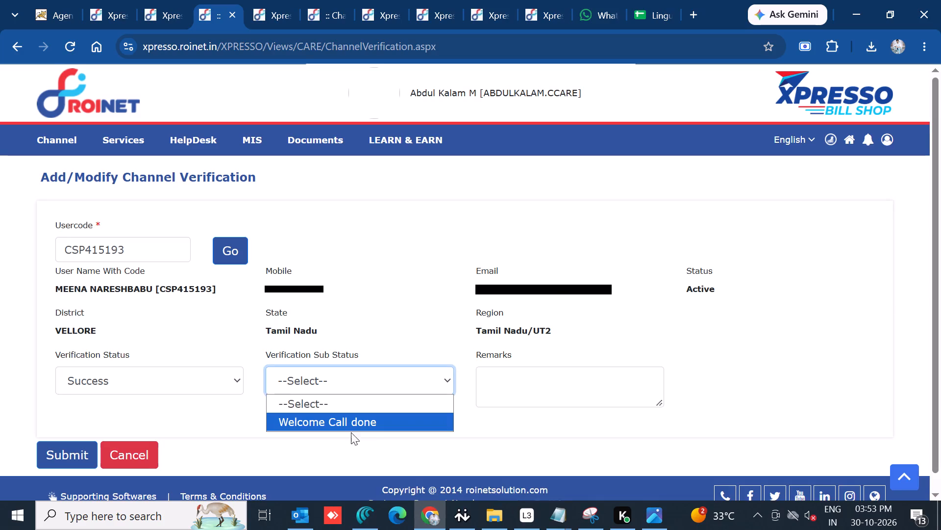
pyautogui.click(337, 425)
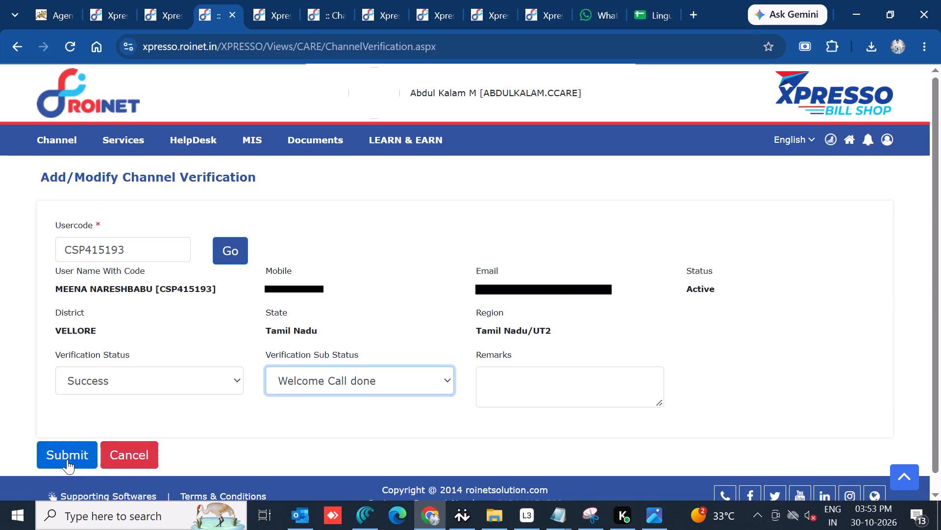
pyautogui.click(67, 459)
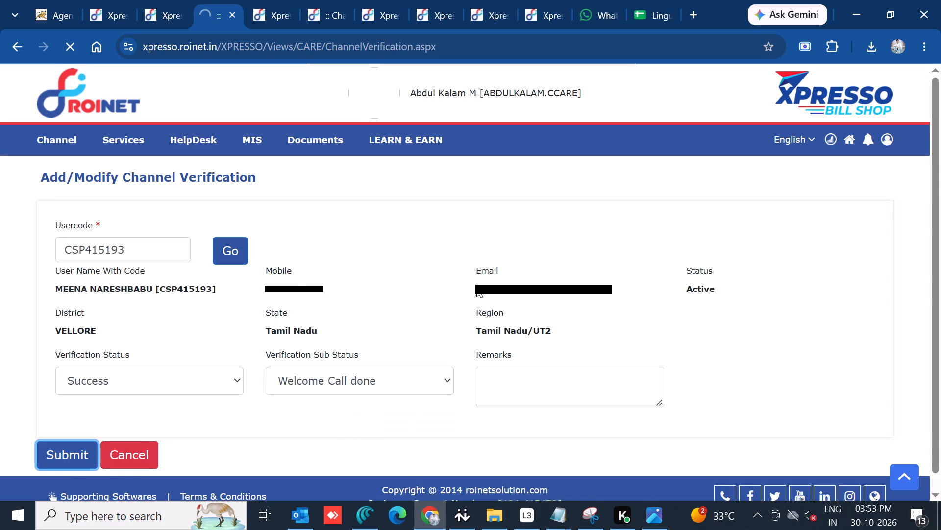
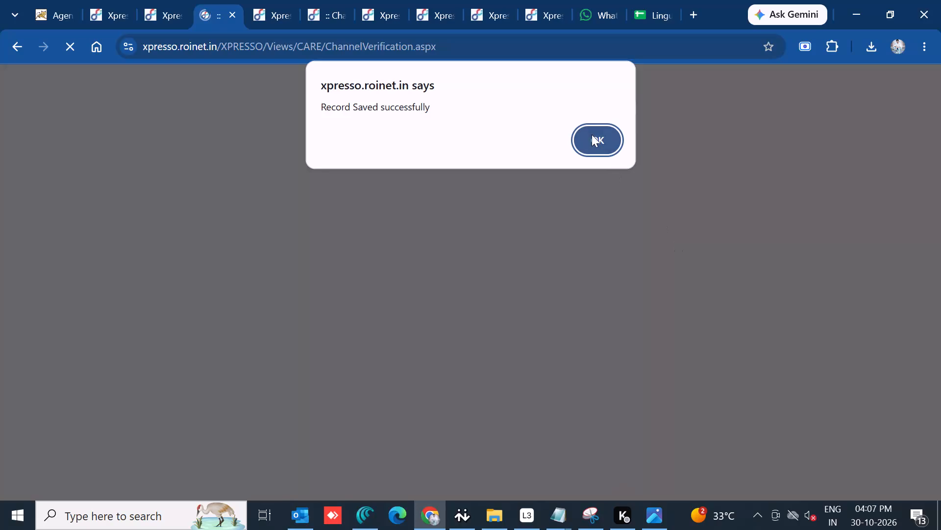
pyautogui.click(591, 133)
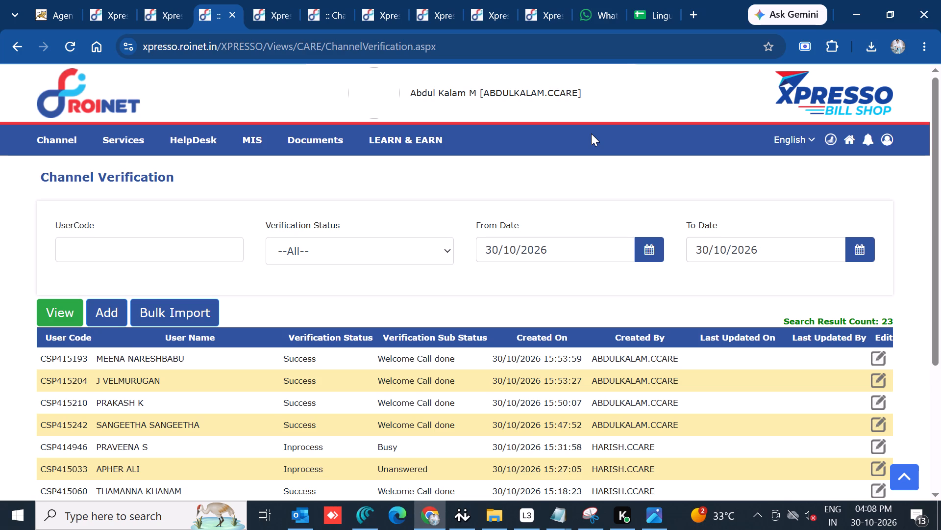
pyautogui.click(112, 314)
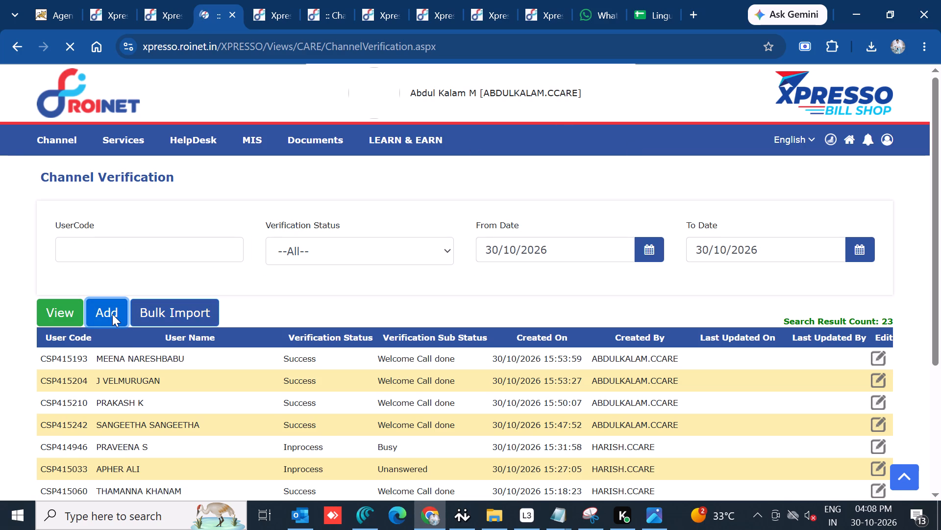
pyautogui.click(641, 10)
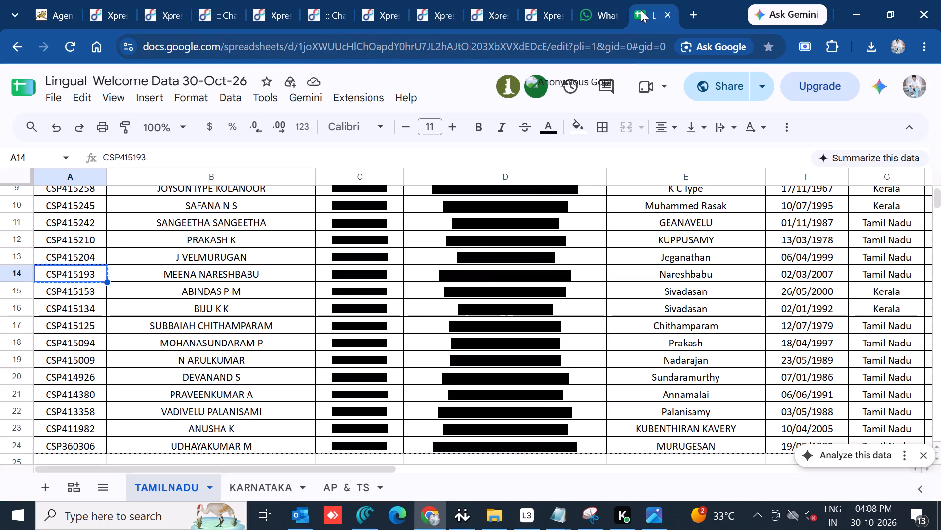
pyautogui.press('Down')
pyautogui.hotkey('ctrl', 'c')
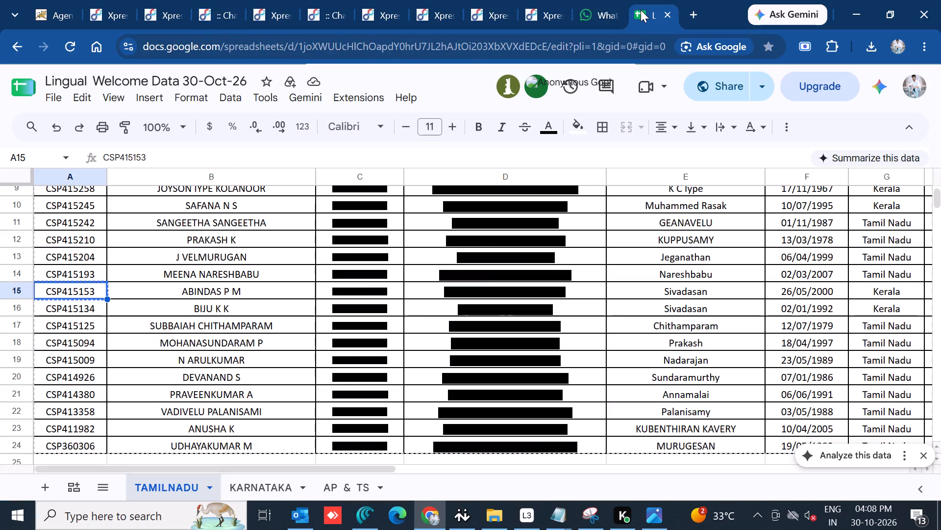
pyautogui.click(218, 0)
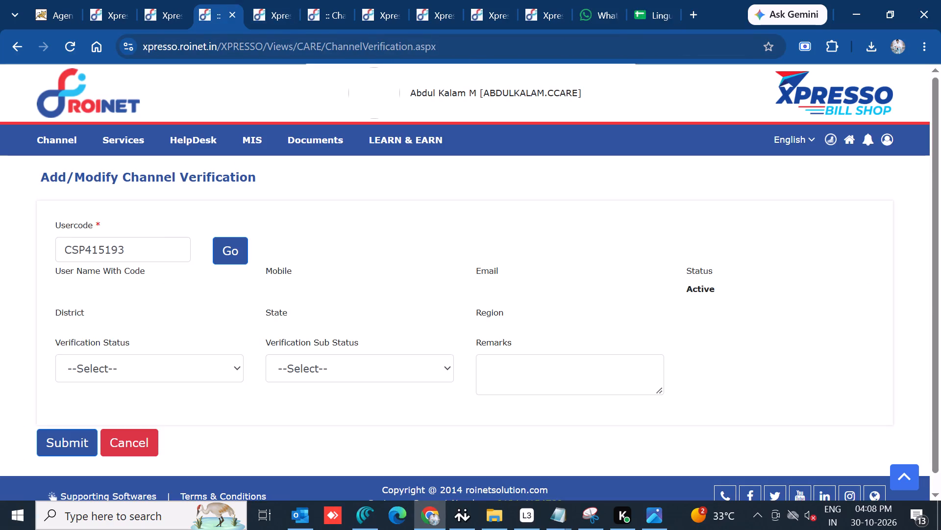
pyautogui.doubleClick(134, 246)
pyautogui.hotkey('ctrl', 'v')
pyautogui.click(229, 248)
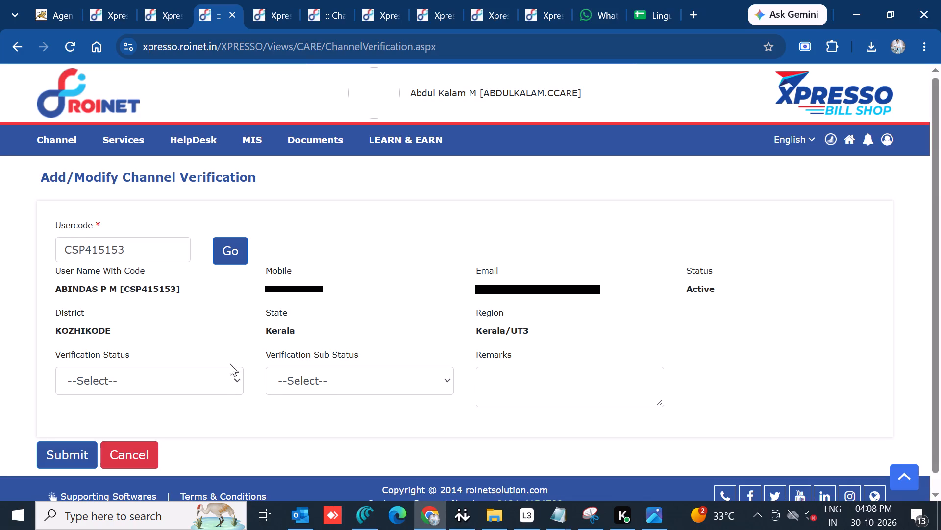
pyautogui.click(202, 381)
pyautogui.click(116, 437)
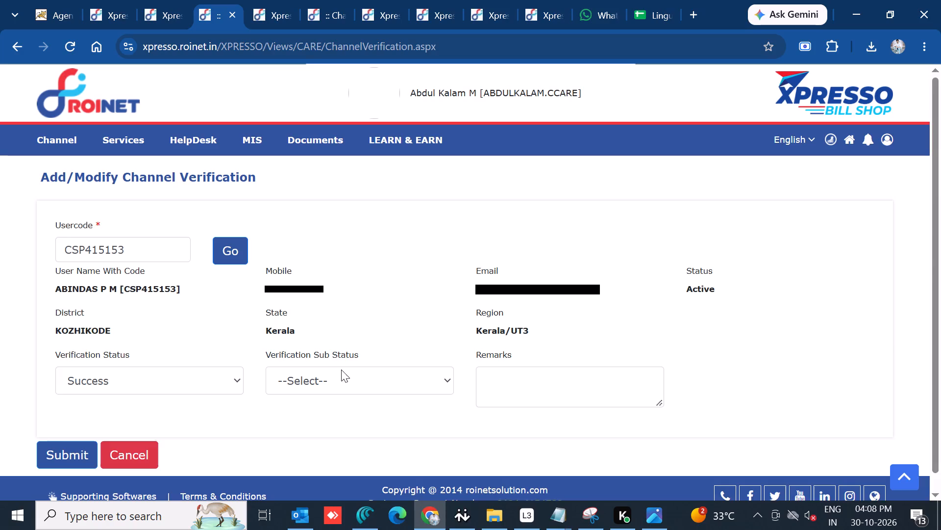
pyautogui.click(335, 375)
pyautogui.click(319, 419)
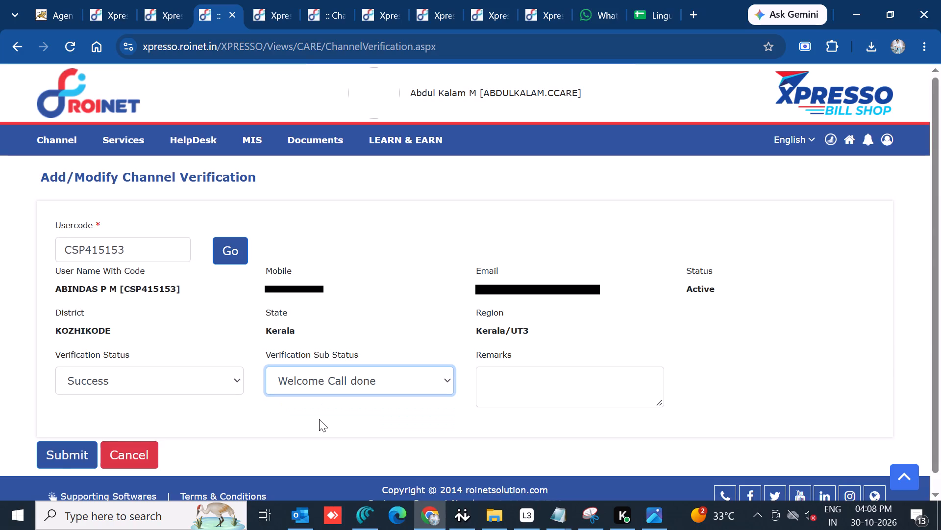
pyautogui.click(58, 452)
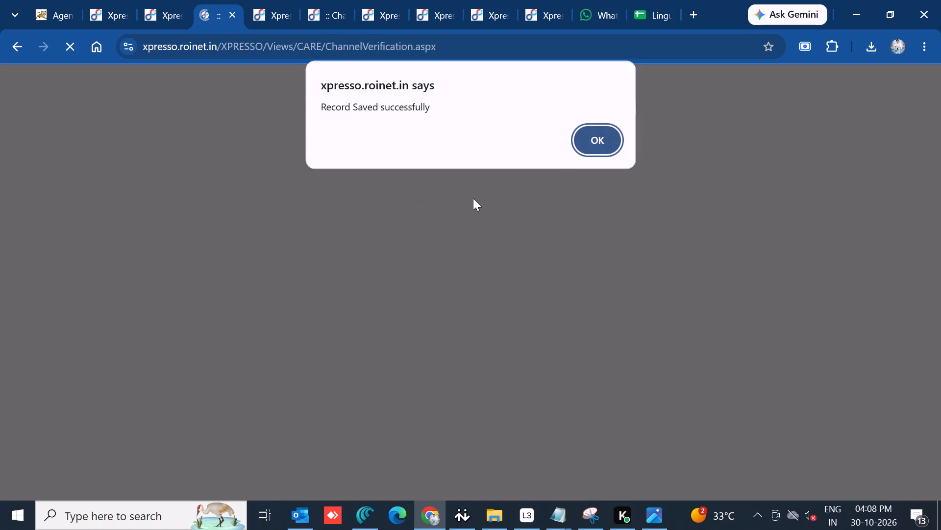
pyautogui.click(591, 143)
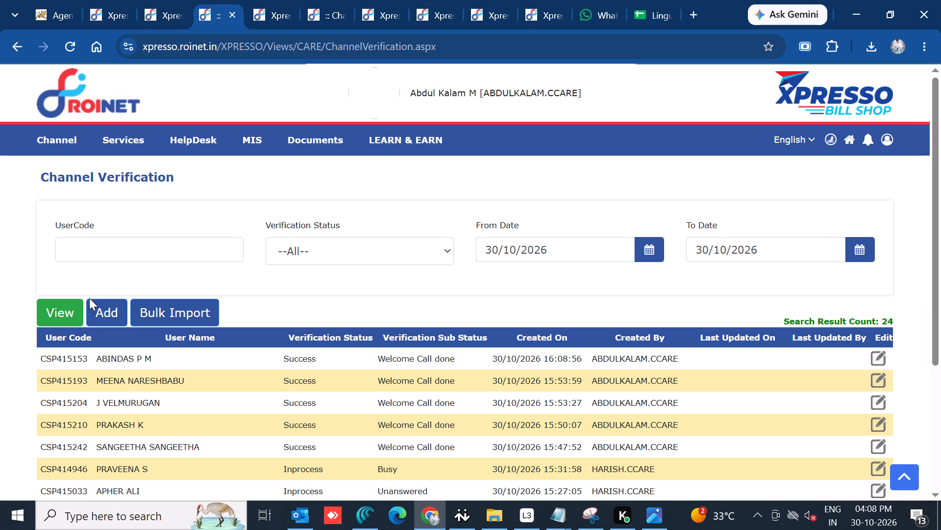
pyautogui.click(102, 308)
pyautogui.click(648, 12)
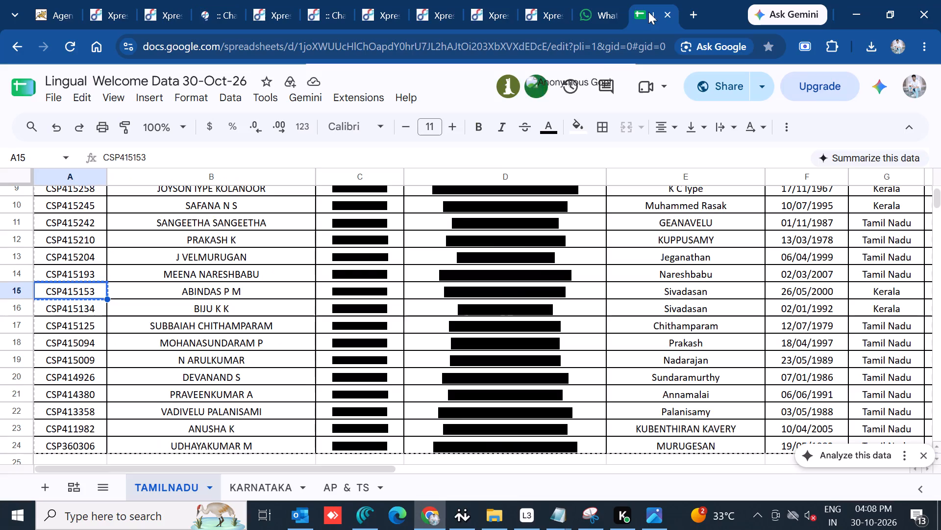
pyautogui.press('Down')
pyautogui.hotkey('ctrl', 'c')
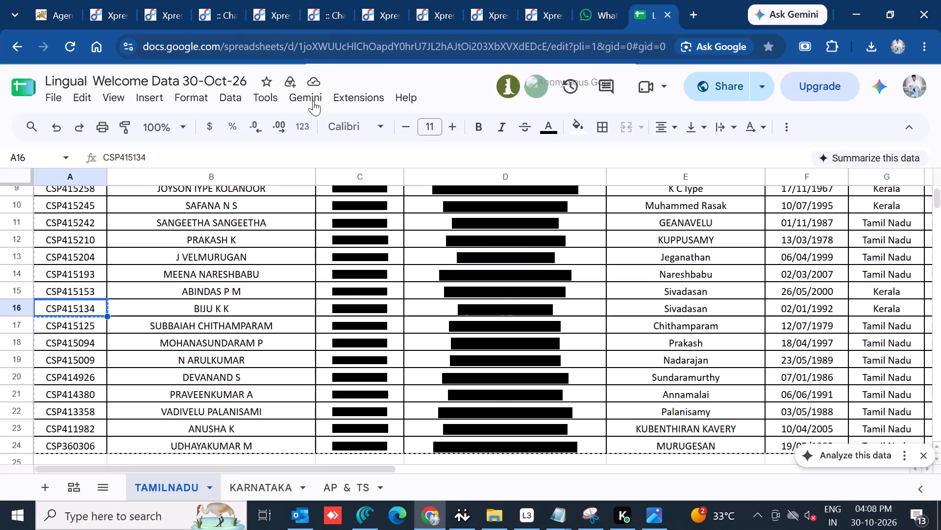
pyautogui.click(206, 0)
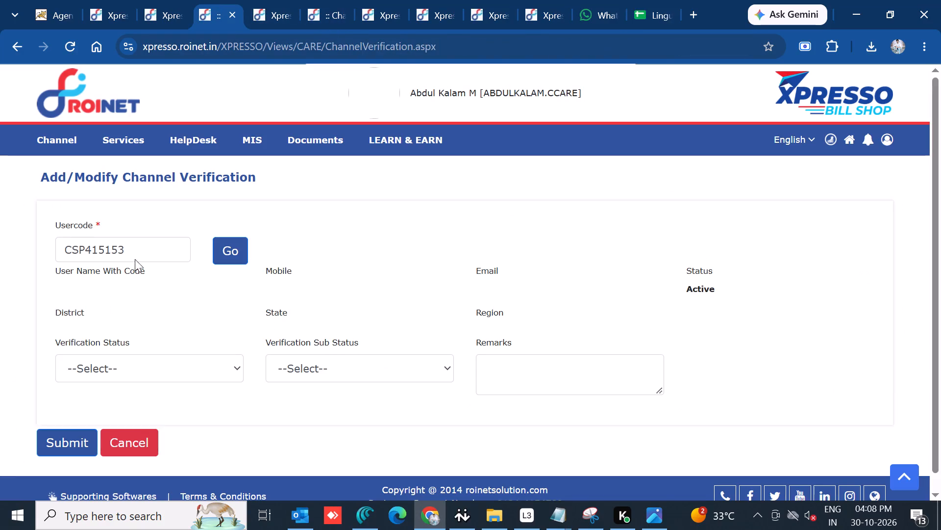
pyautogui.doubleClick(142, 254)
pyautogui.hotkey('ctrl', 'v')
pyautogui.click(225, 255)
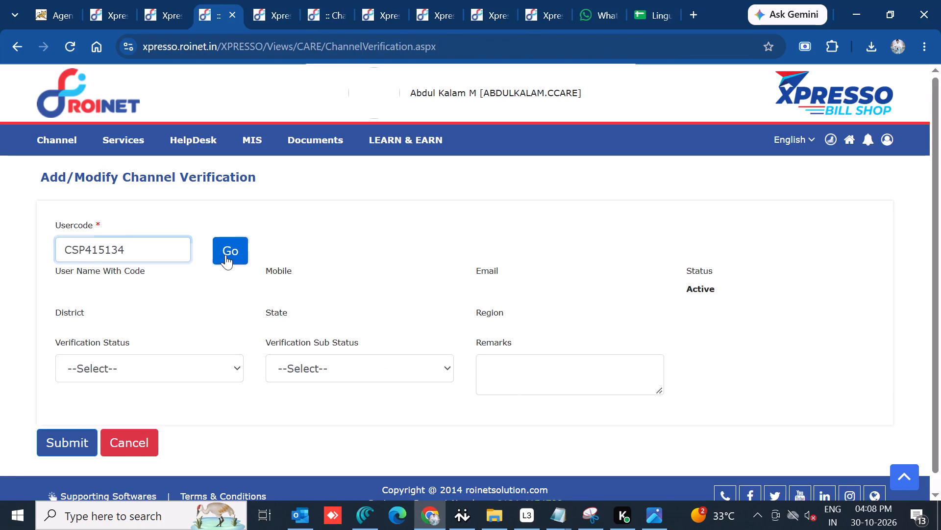
pyautogui.click(216, 384)
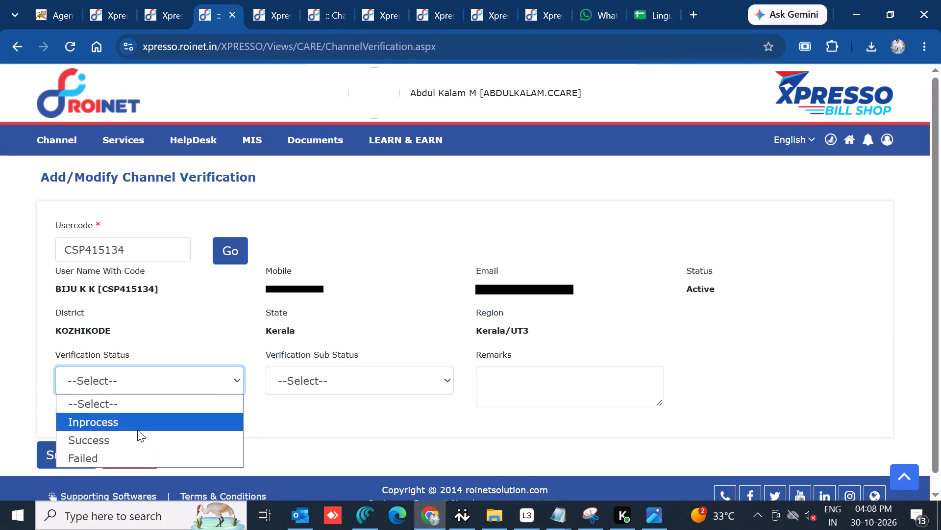
pyautogui.click(121, 438)
pyautogui.click(320, 382)
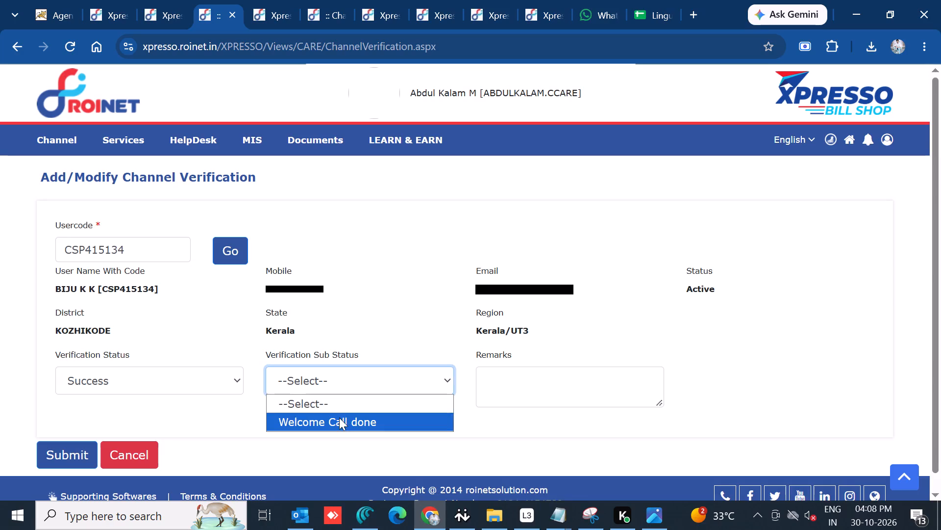
pyautogui.click(339, 418)
pyautogui.click(74, 449)
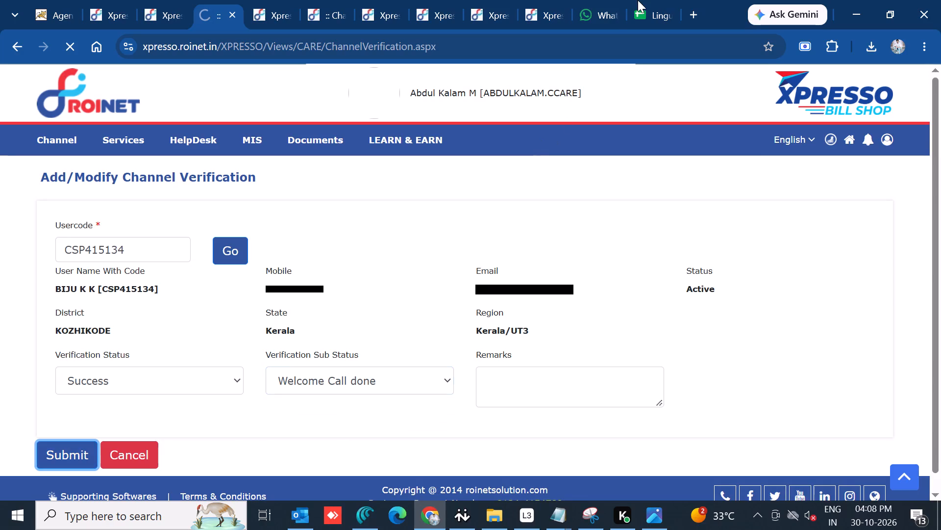
pyautogui.click(645, 0)
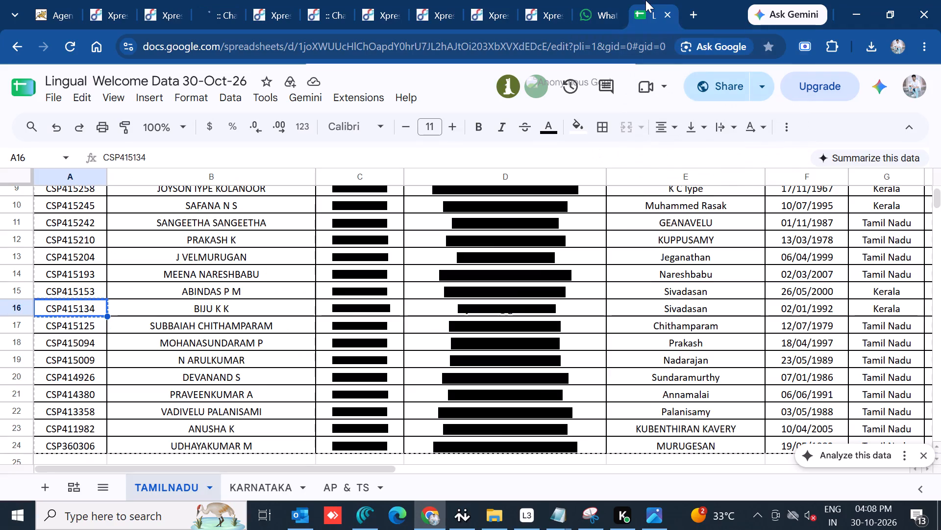
pyautogui.press('Down')
pyautogui.hotkey('ctrl', 'c')
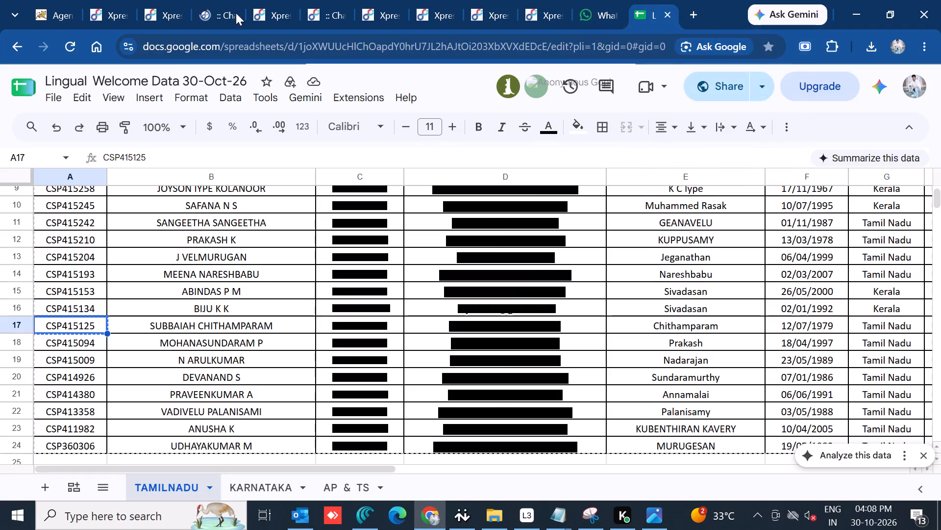
pyautogui.click(220, 5)
pyautogui.click(608, 145)
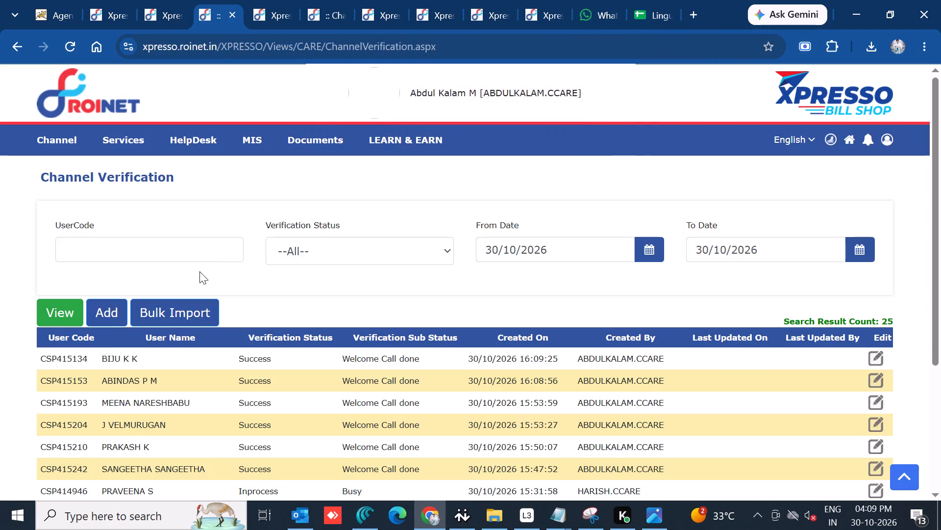
pyautogui.click(106, 308)
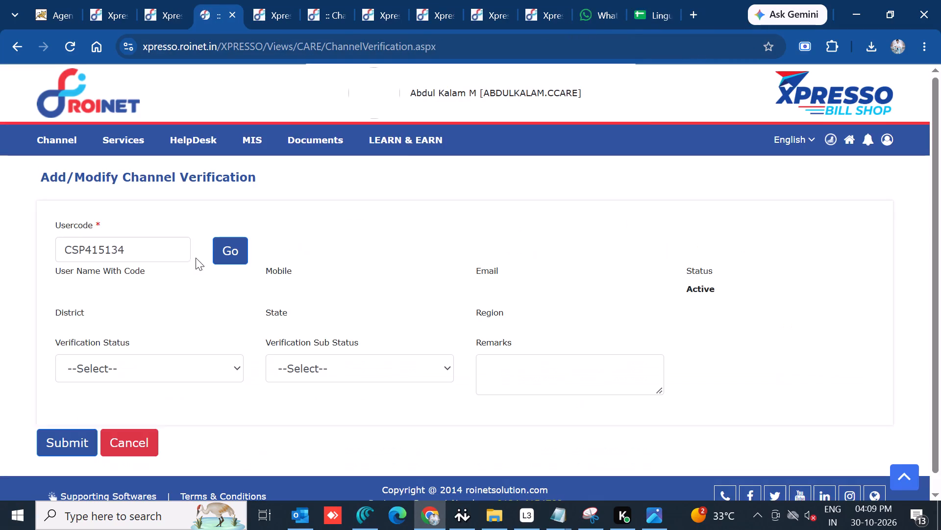
pyautogui.doubleClick(164, 248)
pyautogui.hotkey('ctrl', 'v')
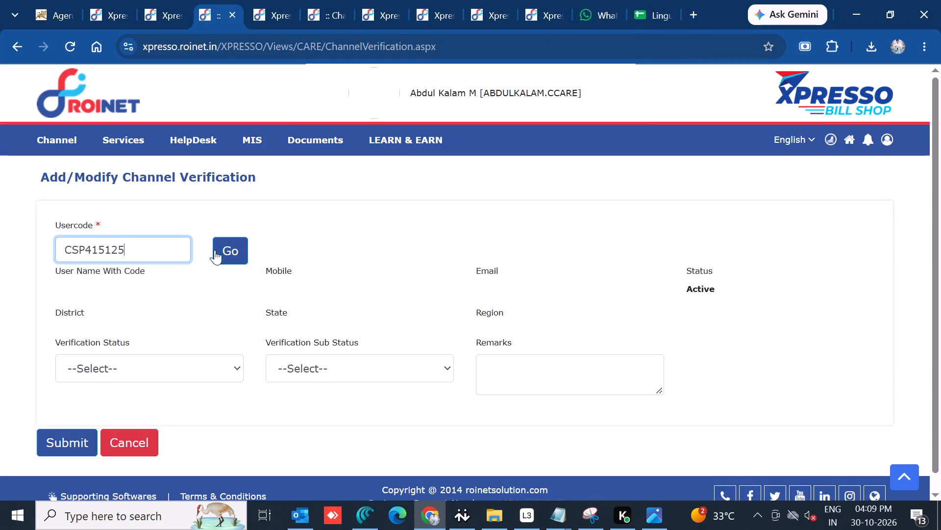
pyautogui.click(218, 250)
pyautogui.click(196, 380)
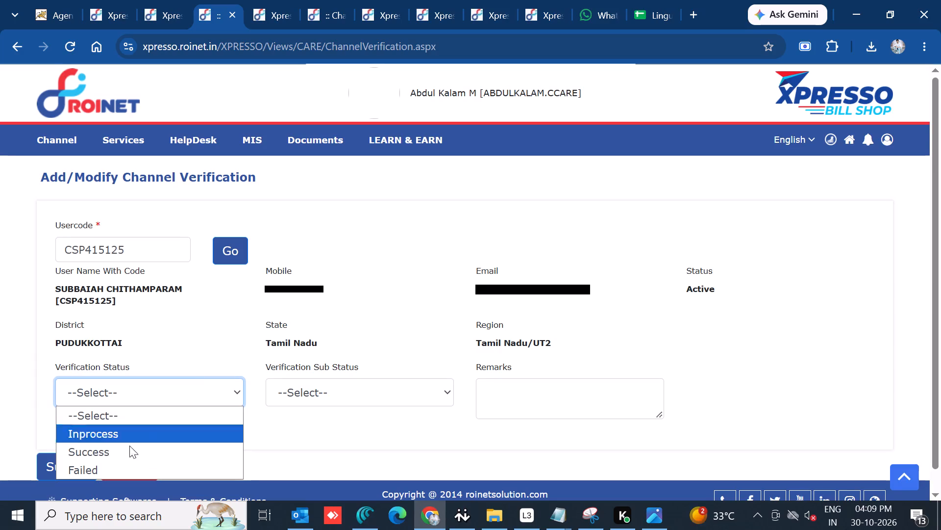
pyautogui.click(126, 449)
pyautogui.click(309, 399)
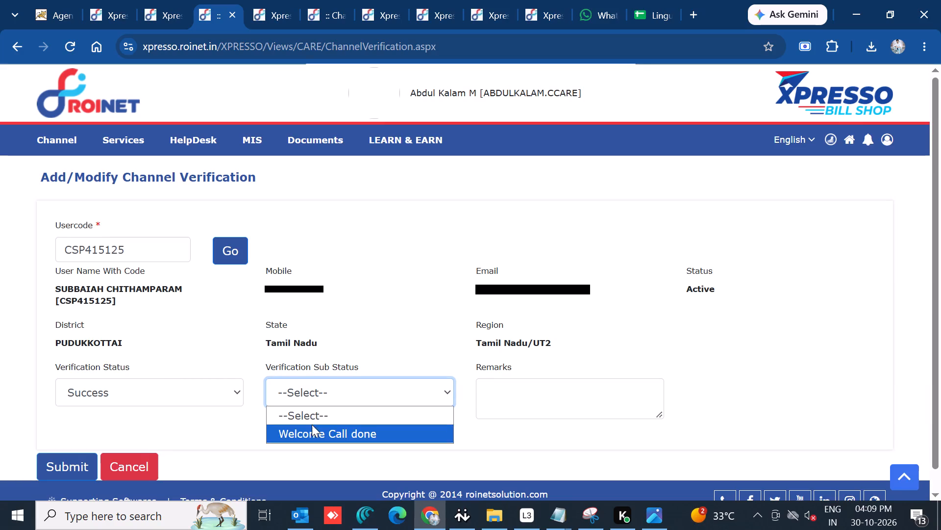
pyautogui.click(312, 424)
pyautogui.click(79, 455)
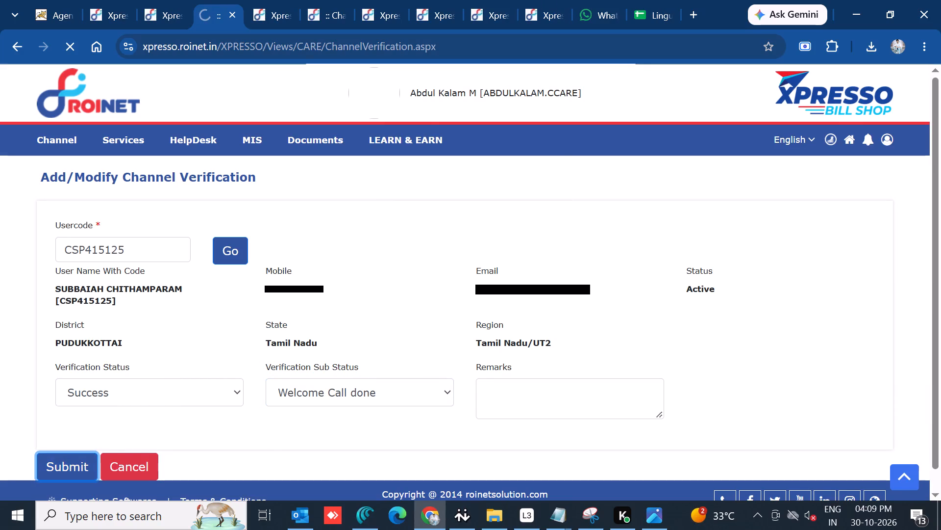
pyautogui.click(642, 6)
pyautogui.press('Down')
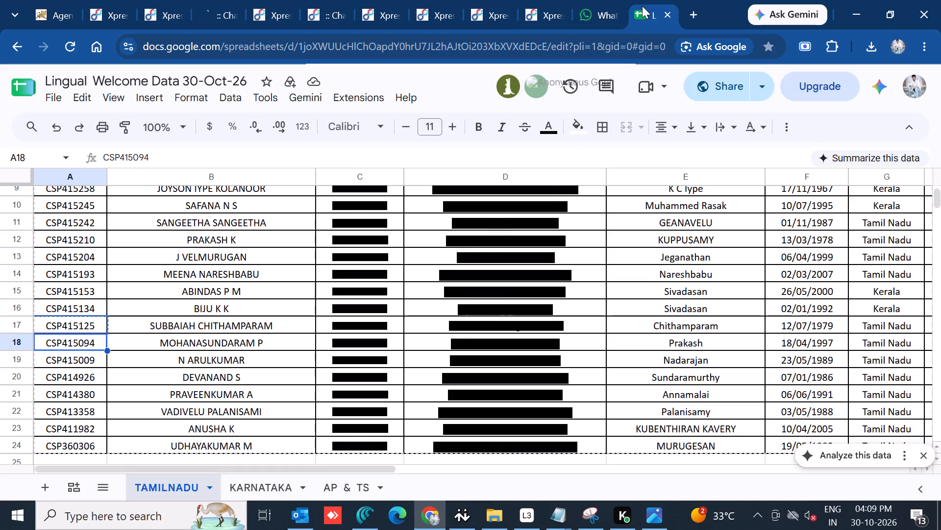
pyautogui.hotkey('ctrl', 'c')
pyautogui.click(215, 6)
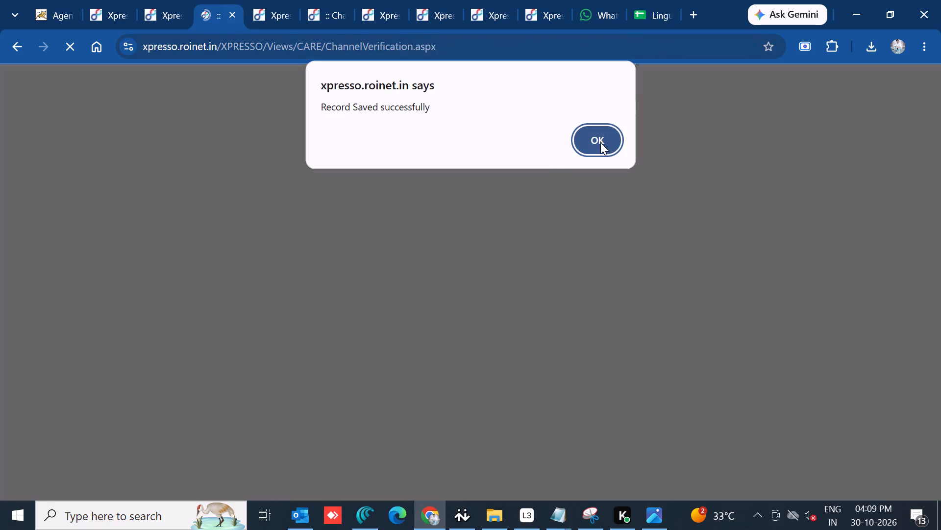
pyautogui.click(603, 140)
pyautogui.click(102, 311)
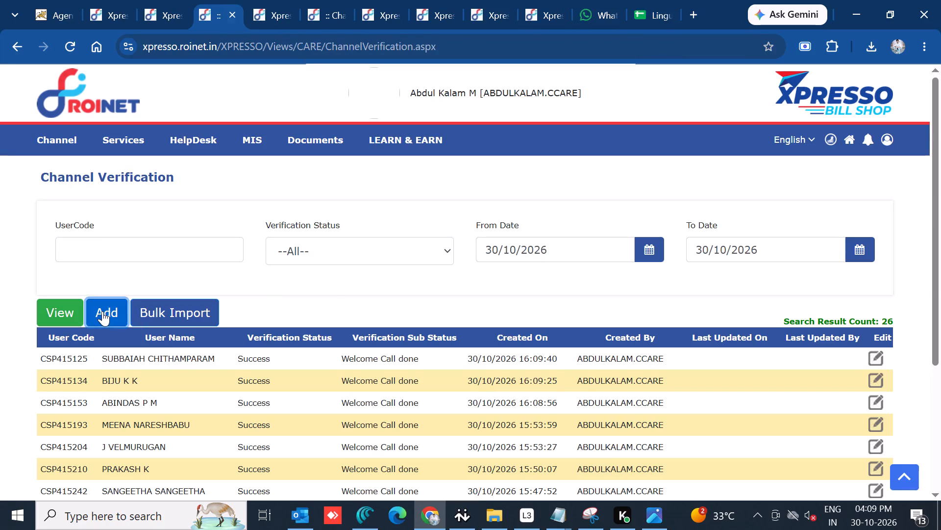
pyautogui.doubleClick(160, 258)
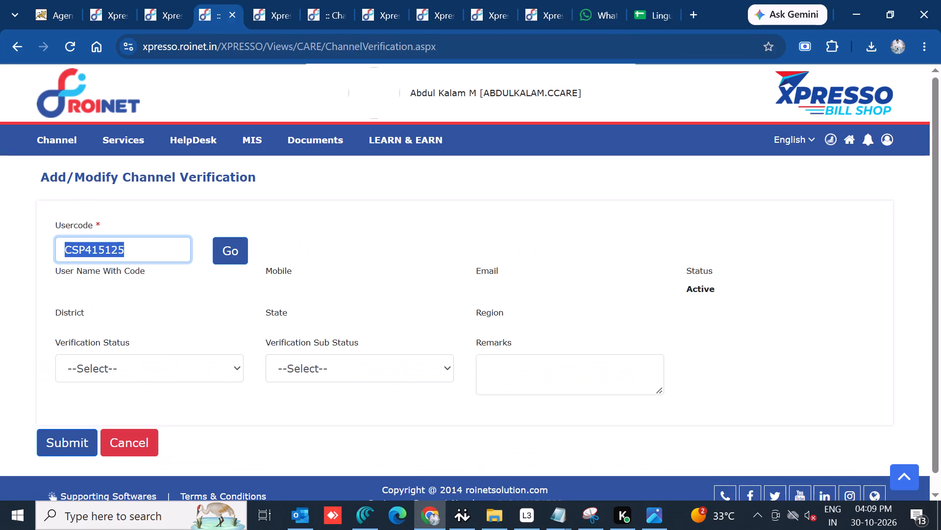
pyautogui.hotkey('ctrl', 'v')
pyautogui.click(231, 255)
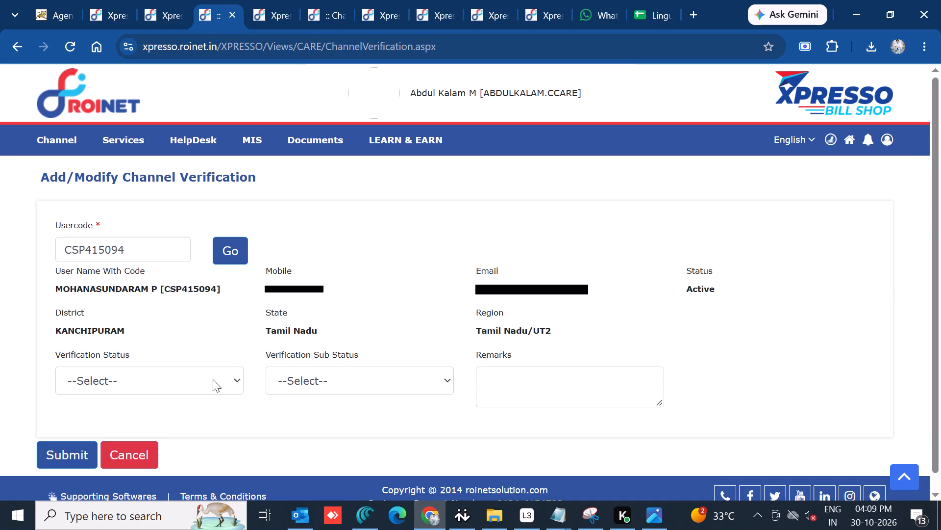
pyautogui.click(213, 379)
pyautogui.click(104, 438)
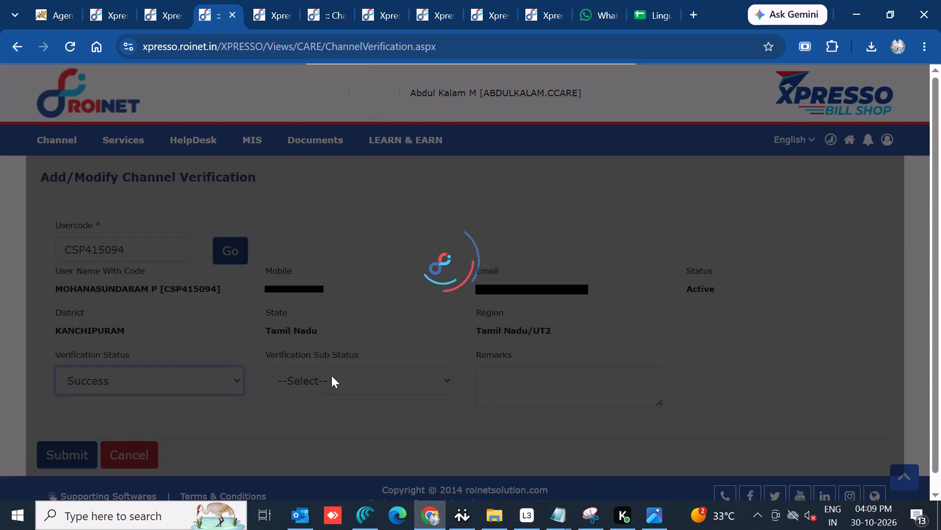
pyautogui.click(331, 375)
pyautogui.click(331, 375)
pyautogui.click(345, 416)
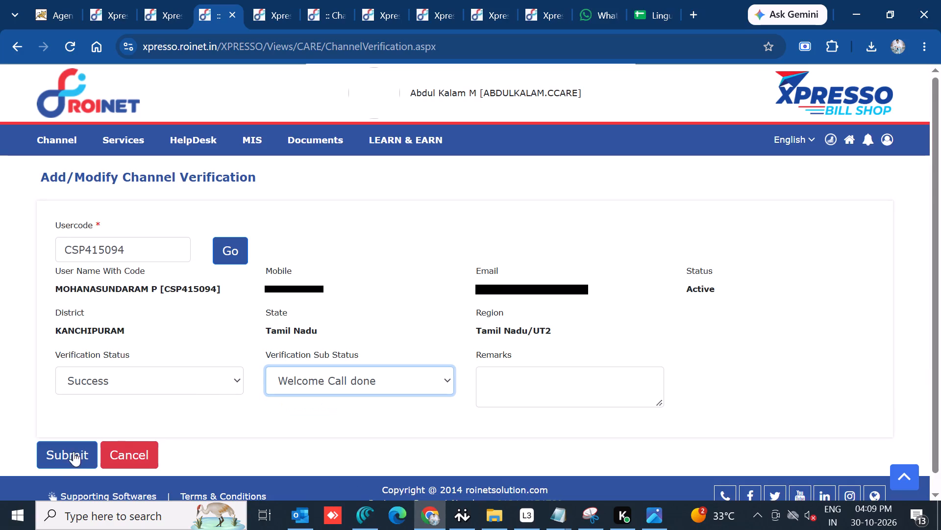
pyautogui.click(55, 459)
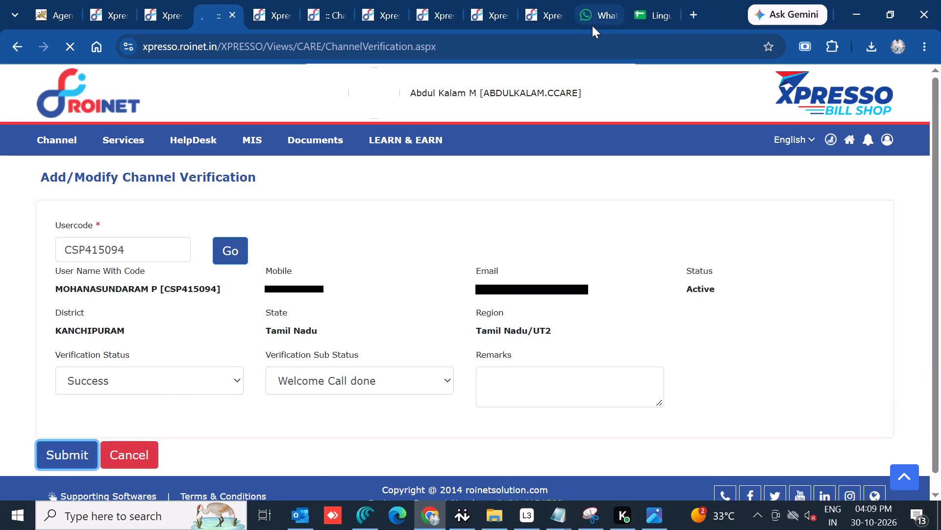
pyautogui.click(652, 5)
pyautogui.press('Down')
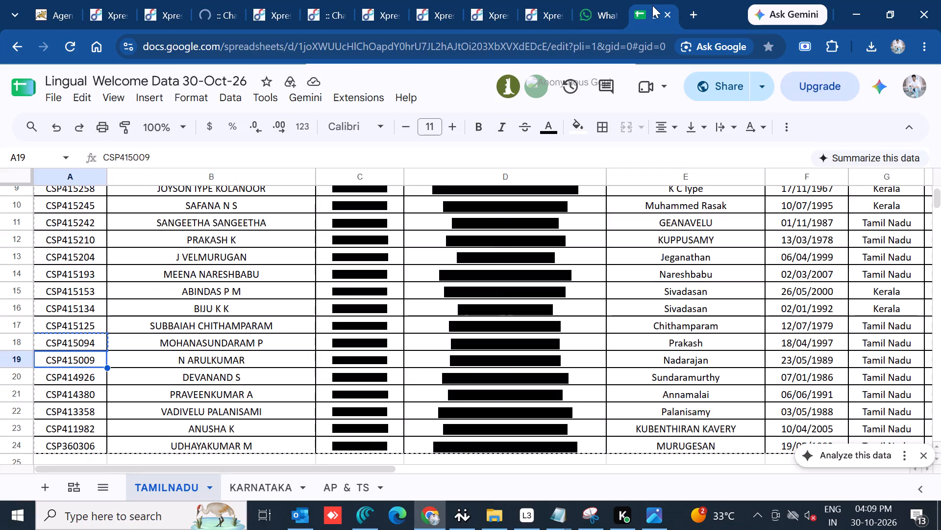
pyautogui.hotkey('ctrl', 'c')
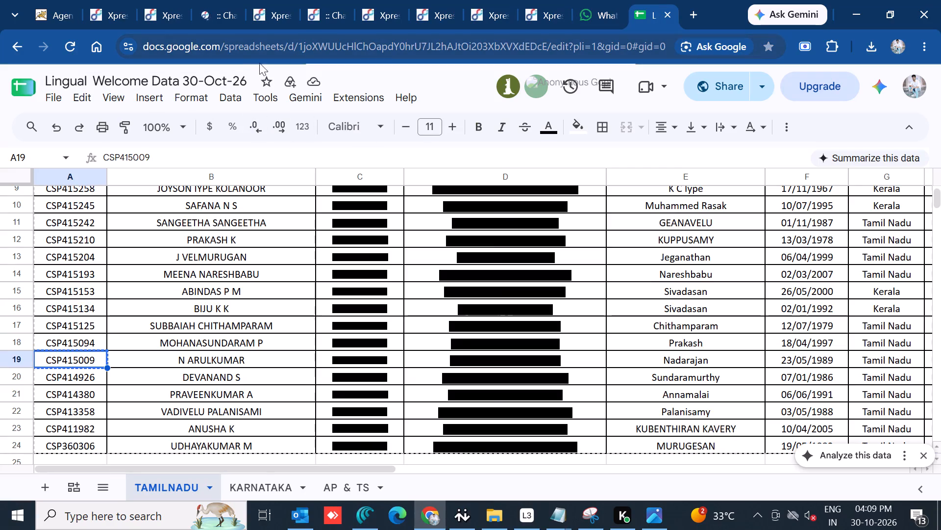
pyautogui.click(214, 0)
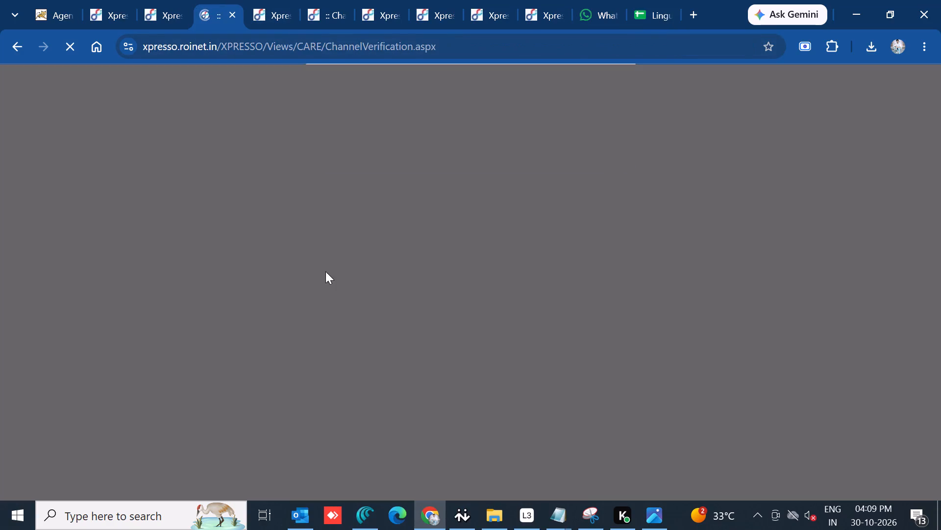
pyautogui.click(599, 137)
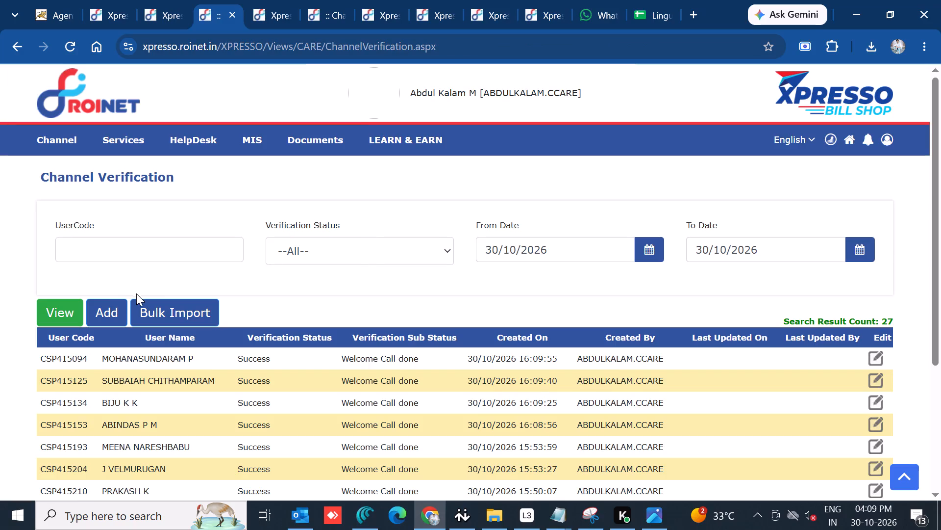
pyautogui.click(106, 305)
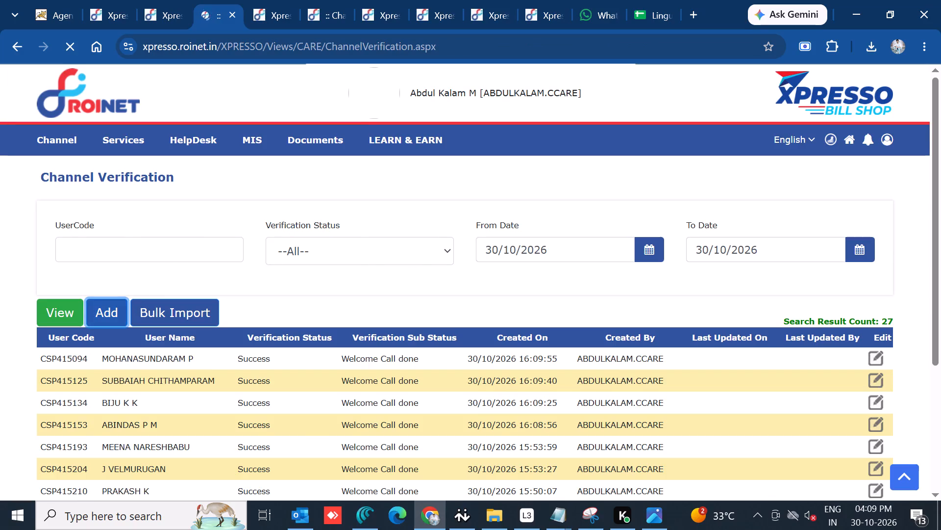
pyautogui.doubleClick(171, 253)
pyautogui.hotkey('ctrl', 'v')
pyautogui.click(236, 258)
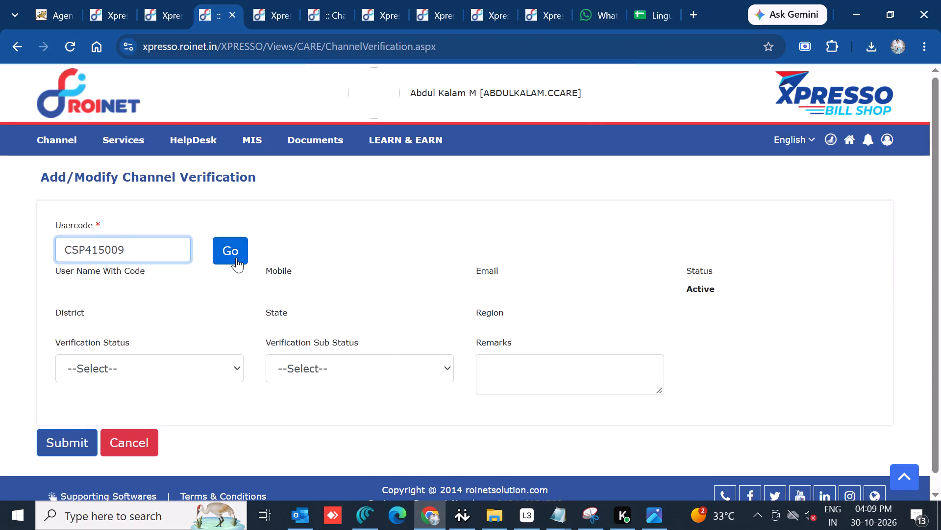
pyautogui.click(218, 381)
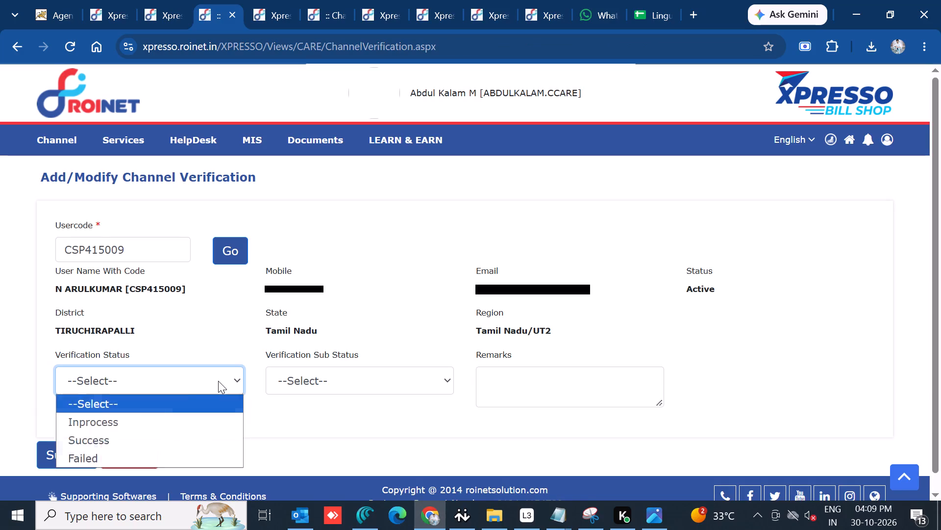
pyautogui.click(110, 449)
pyautogui.click(198, 376)
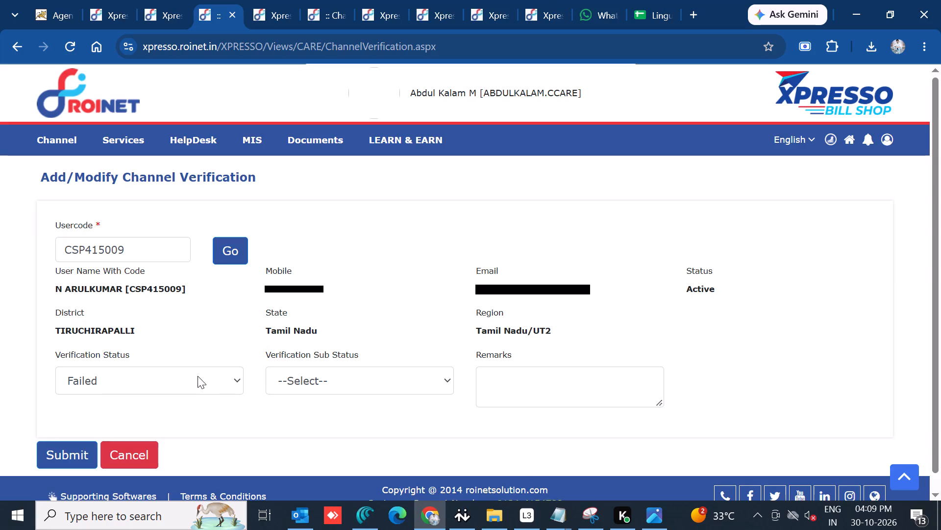
pyautogui.click(121, 440)
pyautogui.moveTo(326, 380); pyautogui.dragTo(347, 418)
pyautogui.click(347, 418)
pyautogui.click(77, 446)
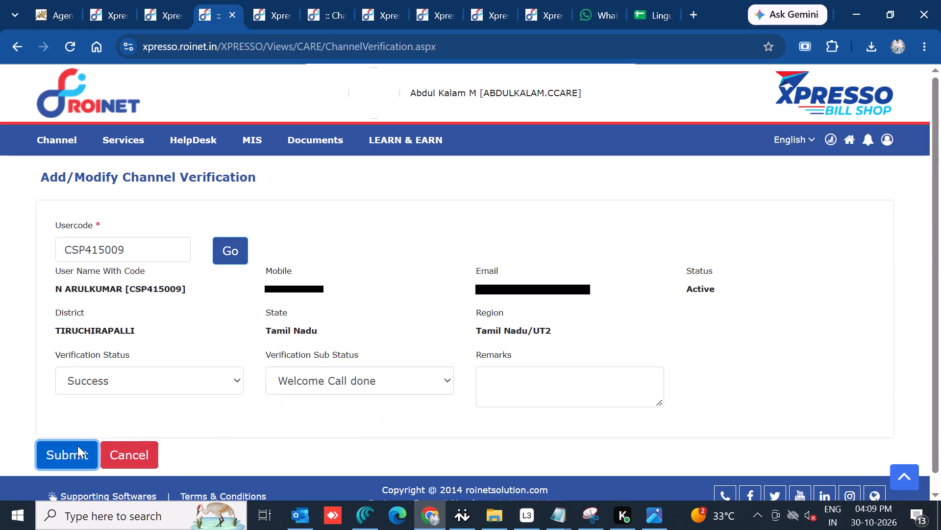
pyautogui.click(657, 0)
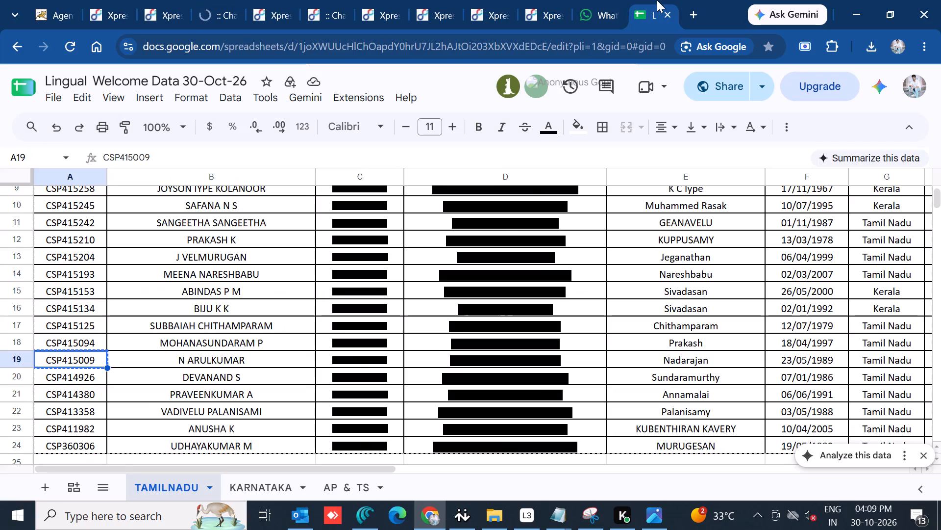
pyautogui.press('Down')
pyautogui.hotkey('ctrl', 'c')
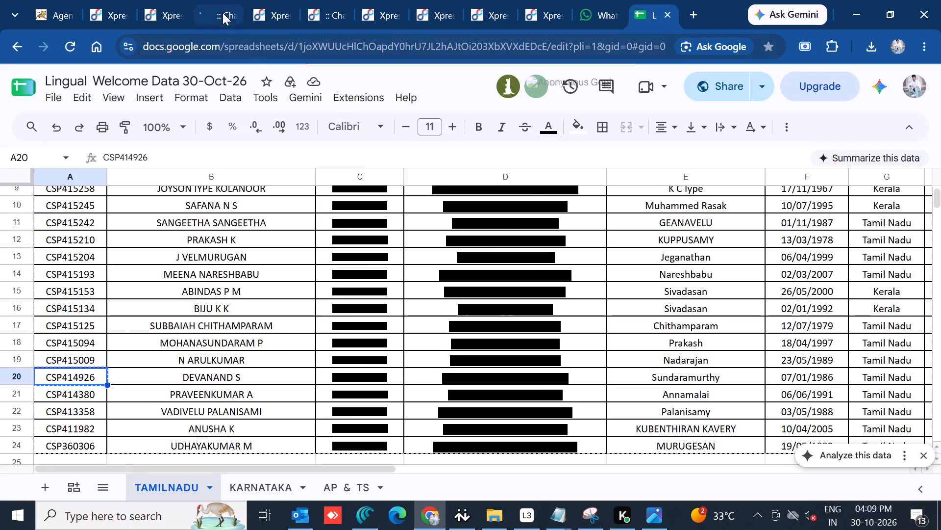
pyautogui.click(222, 12)
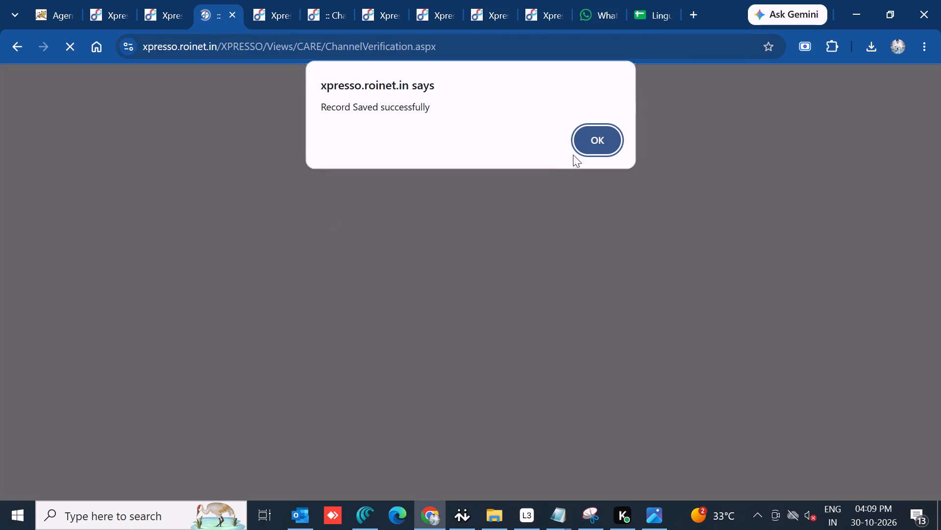
pyautogui.click(591, 140)
pyautogui.scroll(-2, 331, 309)
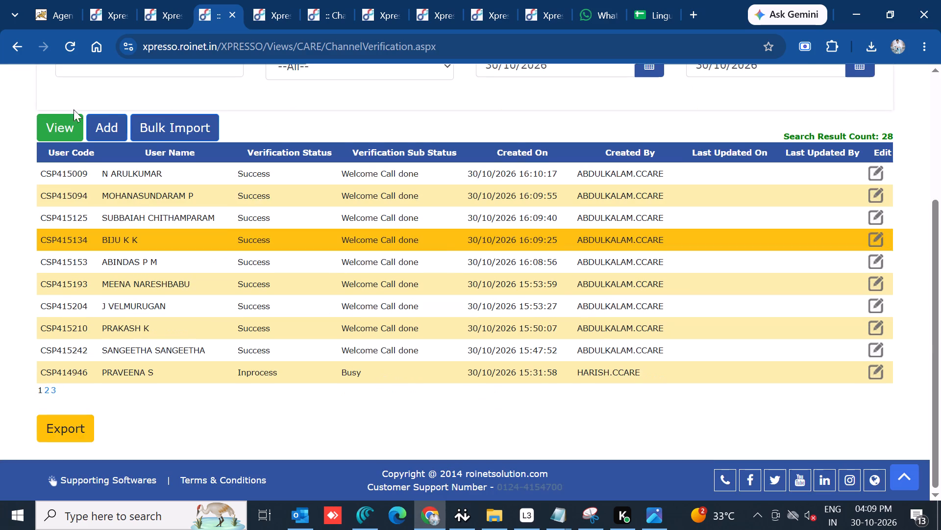
pyautogui.click(104, 112)
pyautogui.click(106, 124)
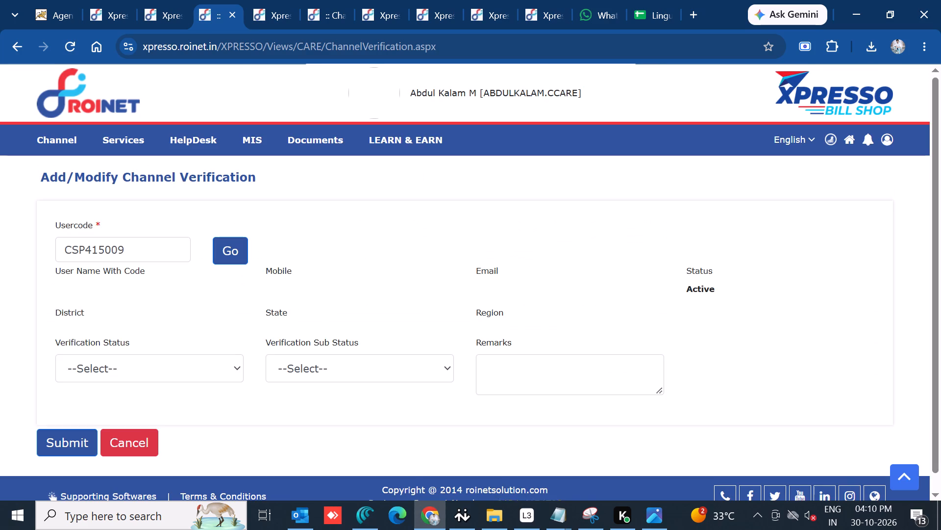
pyautogui.doubleClick(154, 246)
pyautogui.hotkey('ctrl', 'v')
pyautogui.click(236, 250)
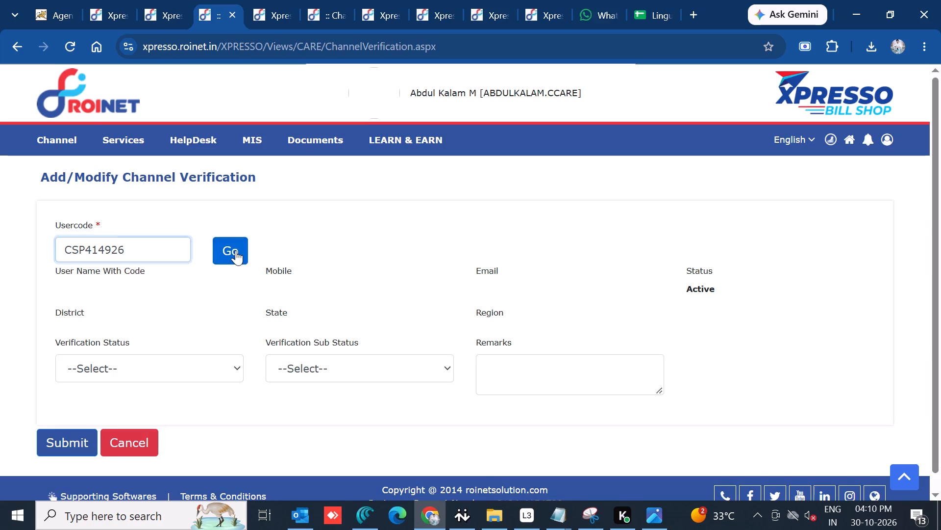
pyautogui.click(201, 383)
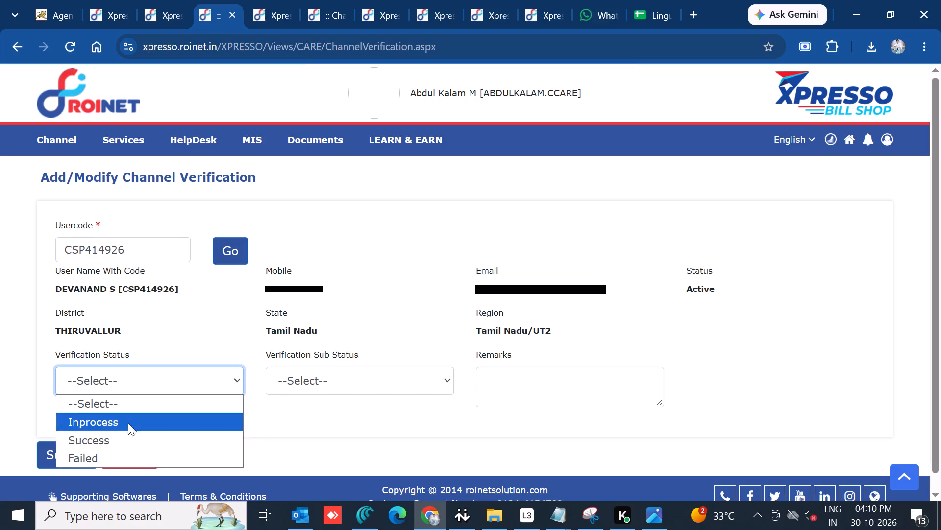
pyautogui.click(111, 435)
pyautogui.click(314, 377)
pyautogui.click(314, 377)
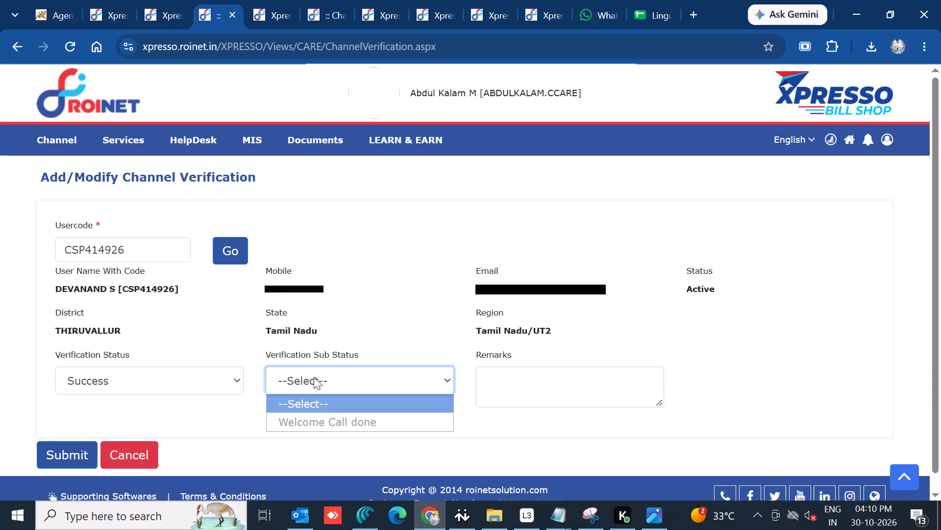
pyautogui.click(316, 416)
pyautogui.click(58, 454)
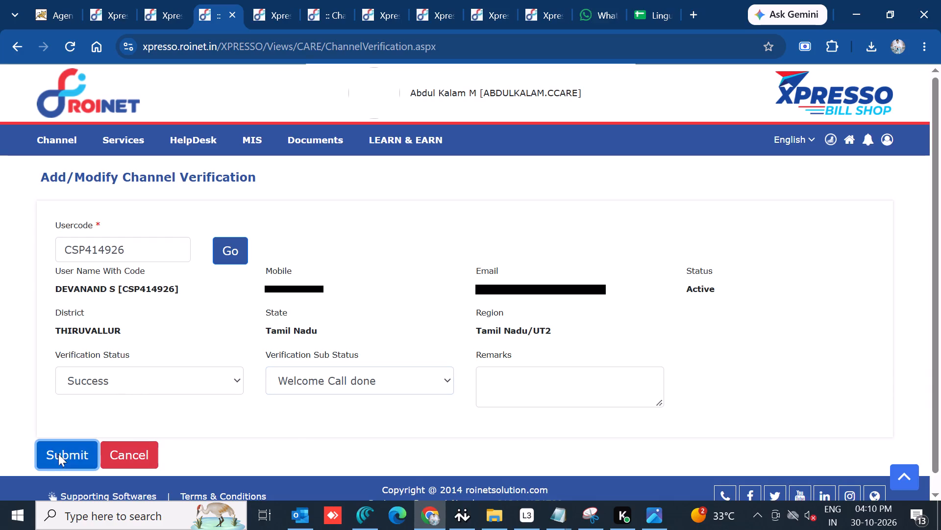
pyautogui.click(647, 12)
pyautogui.press('Down')
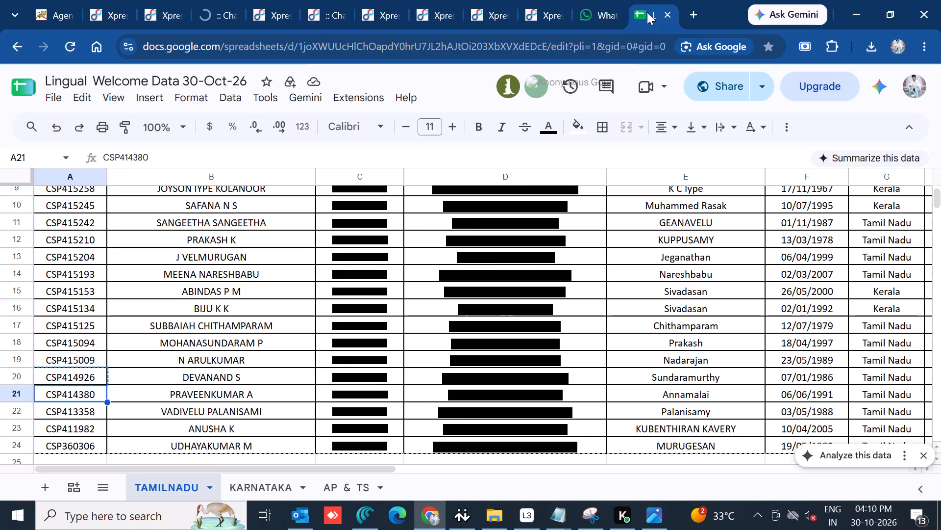
pyautogui.hotkey('ctrl', 'c')
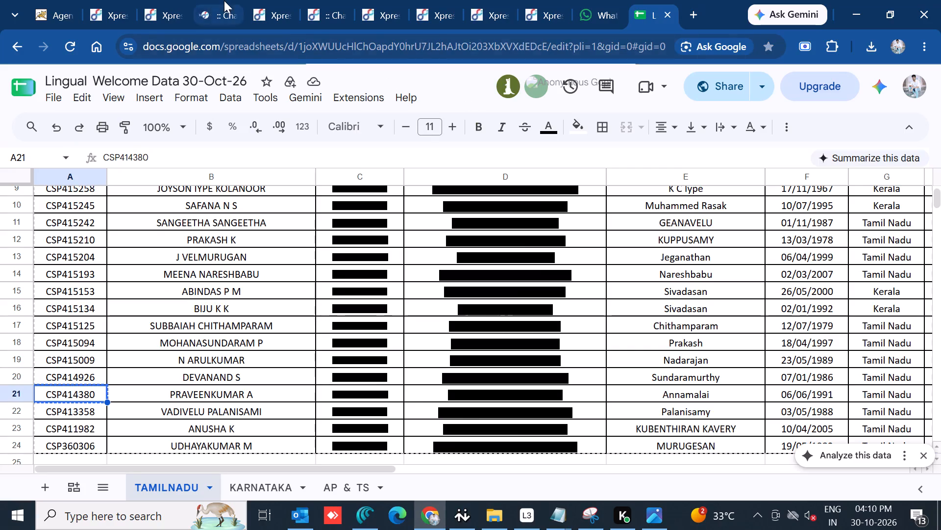
pyautogui.click(224, 0)
pyautogui.click(598, 141)
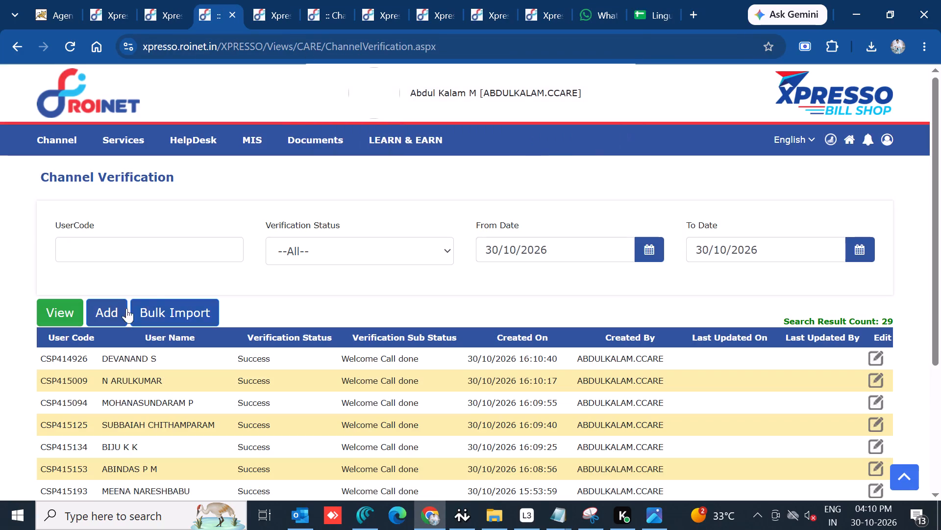
pyautogui.click(114, 316)
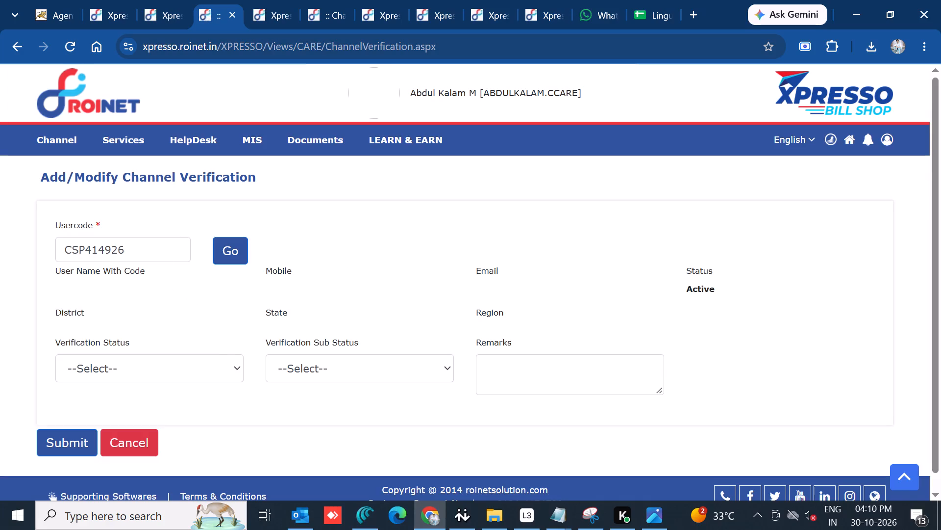
pyautogui.doubleClick(168, 256)
pyautogui.hotkey('ctrl', 'v')
pyautogui.click(230, 246)
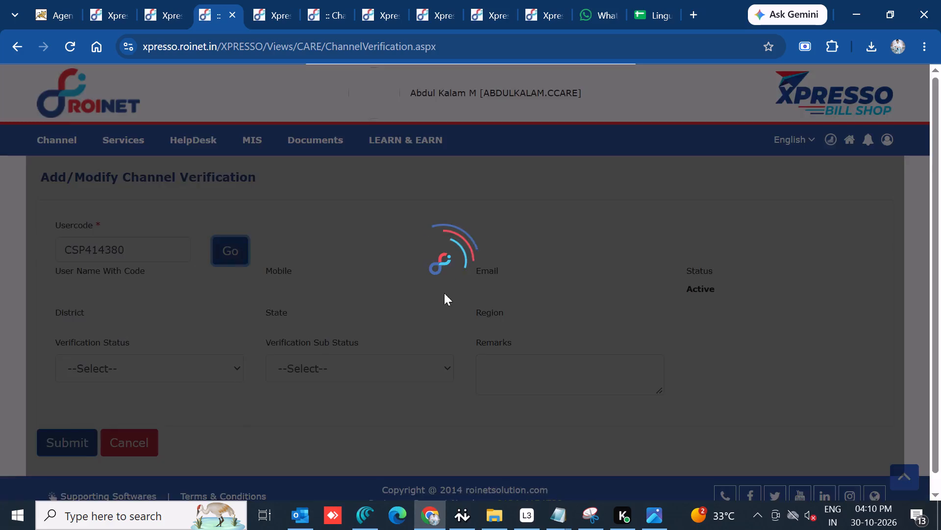
pyautogui.click(220, 382)
pyautogui.click(142, 432)
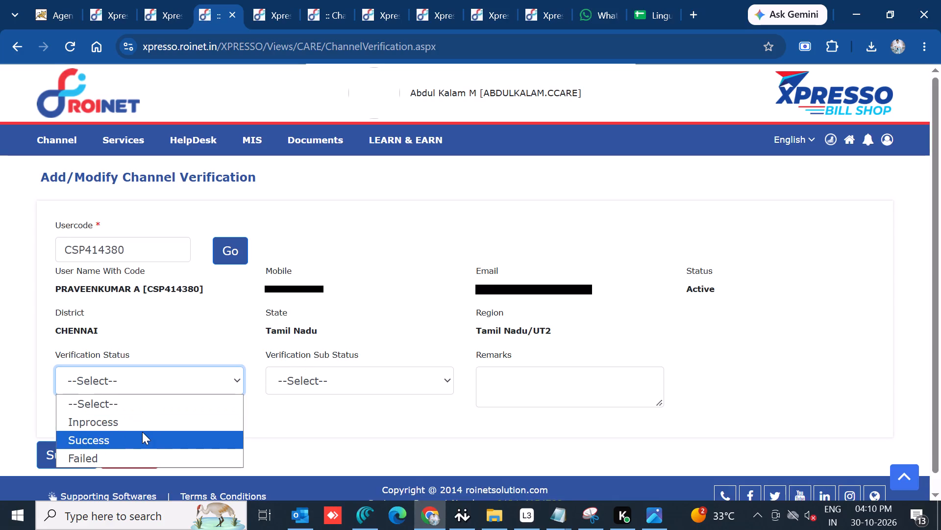
pyautogui.click(322, 383)
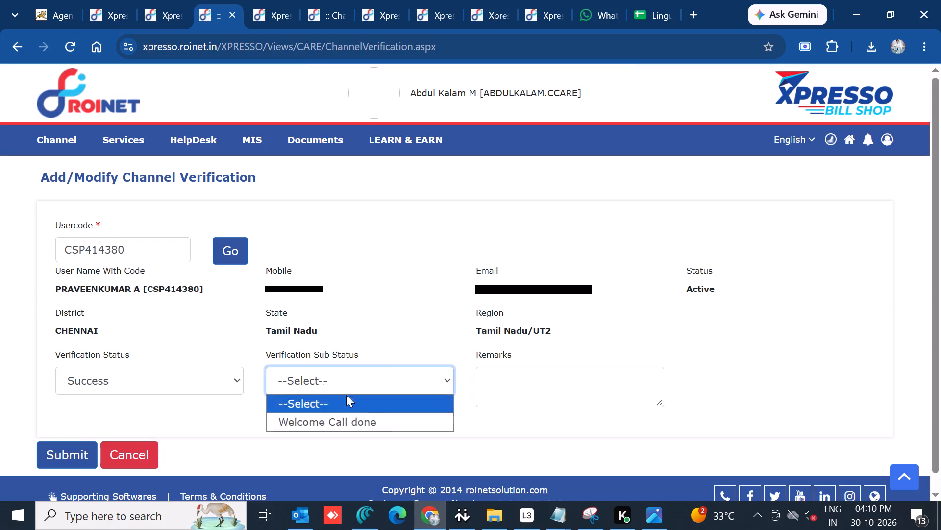
pyautogui.click(353, 428)
pyautogui.click(79, 458)
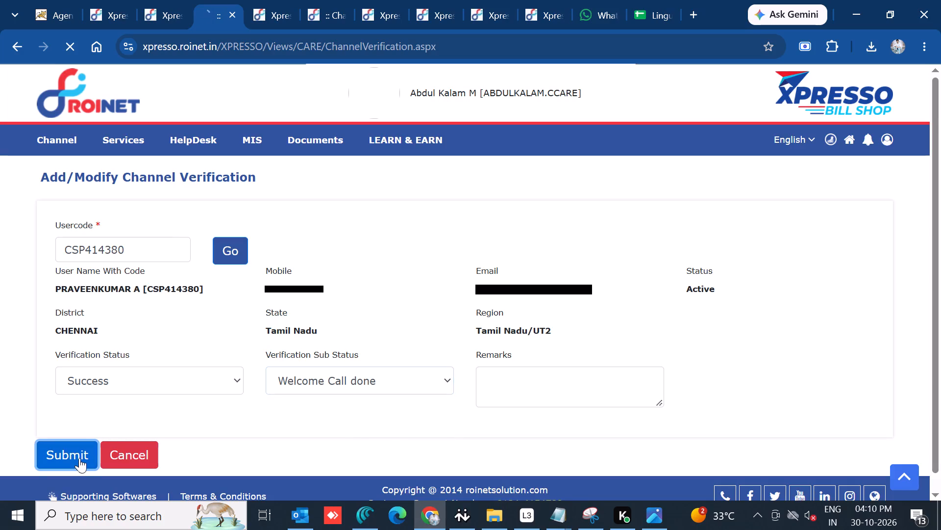
pyautogui.click(647, 12)
pyautogui.press('Down')
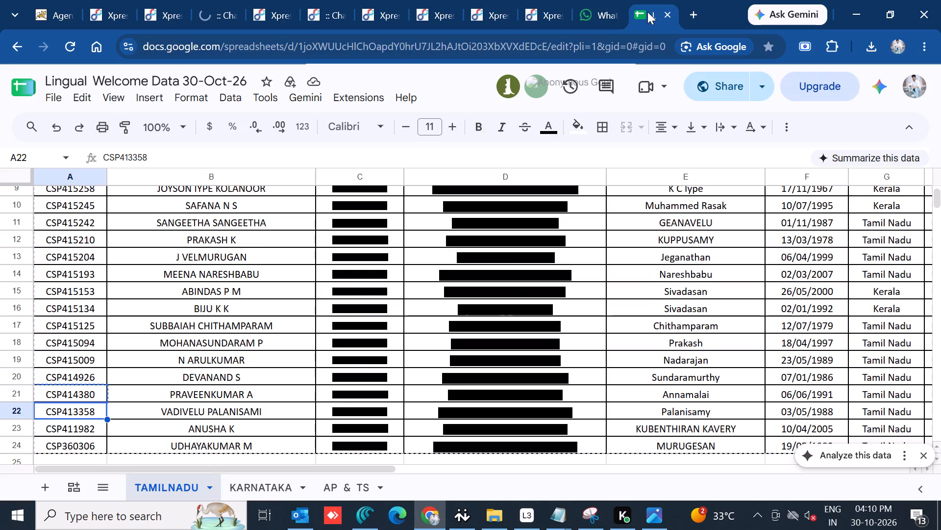
pyautogui.hotkey('ctrl', 'c')
pyautogui.click(236, 0)
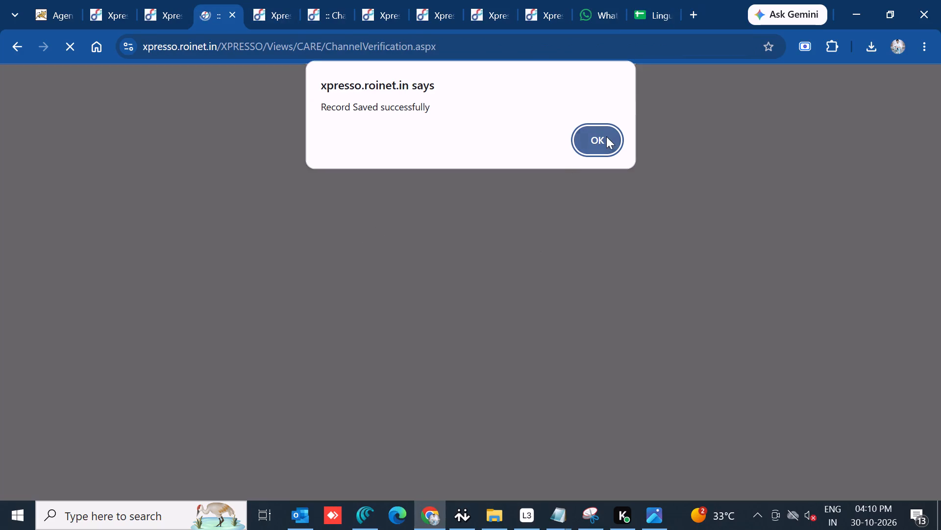
pyautogui.click(606, 136)
pyautogui.click(105, 303)
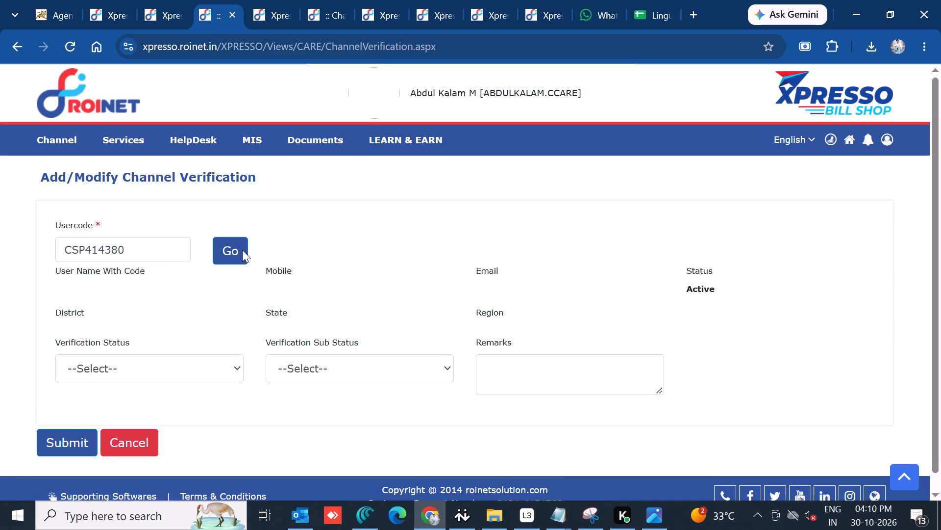
pyautogui.doubleClick(158, 258)
pyautogui.hotkey('ctrl', 'v')
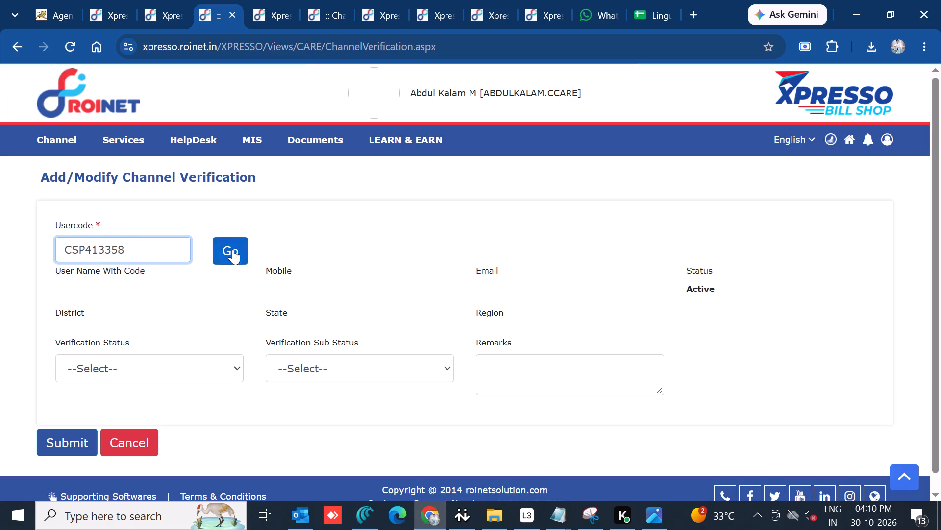
pyautogui.click(233, 249)
pyautogui.click(233, 390)
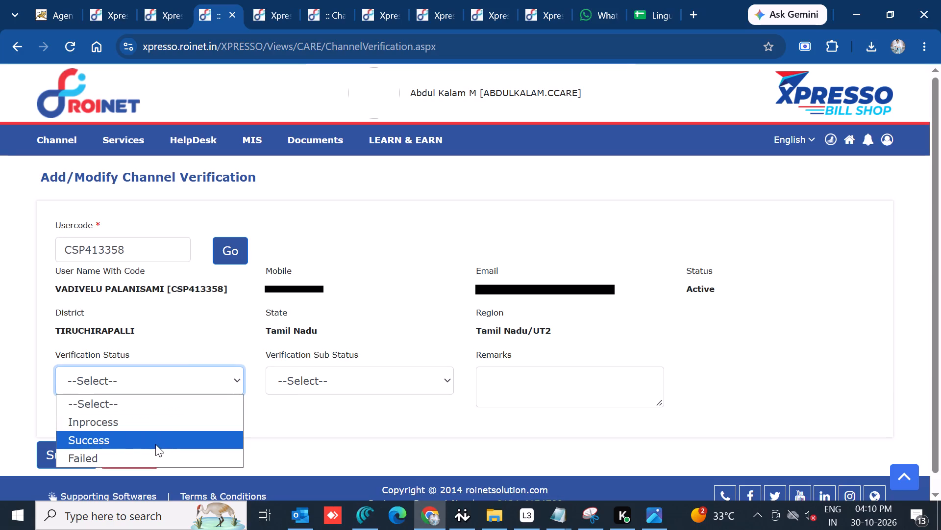
pyautogui.click(155, 445)
pyautogui.click(306, 388)
pyautogui.click(336, 417)
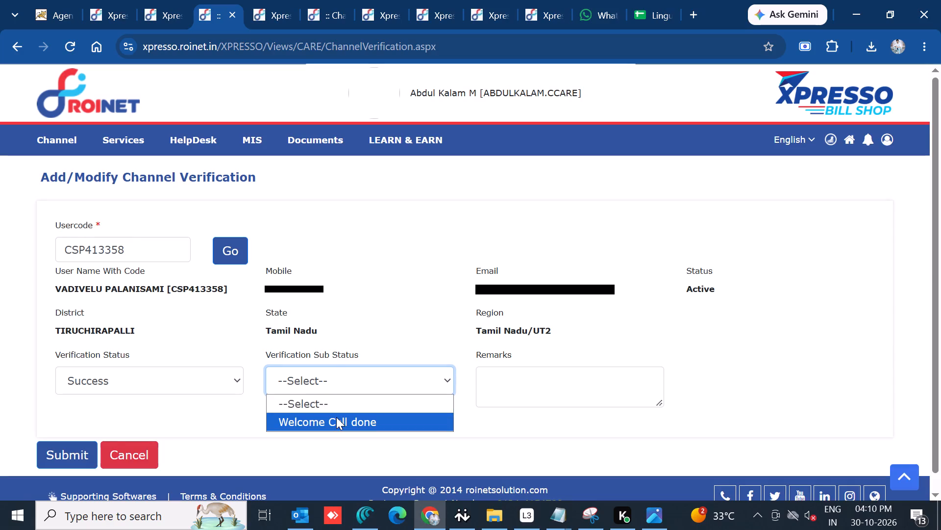
pyautogui.click(75, 453)
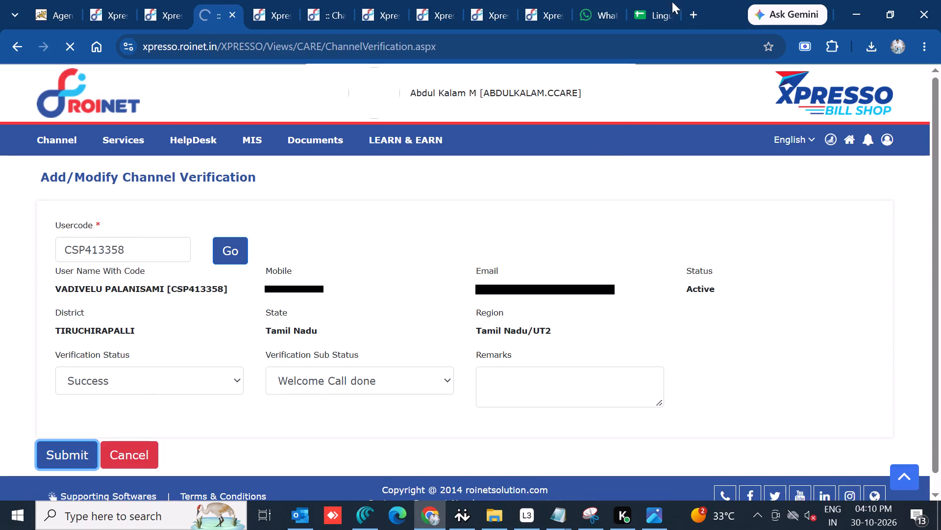
pyautogui.click(661, 3)
pyautogui.press('Down')
pyautogui.hotkey('ctrl', 'c')
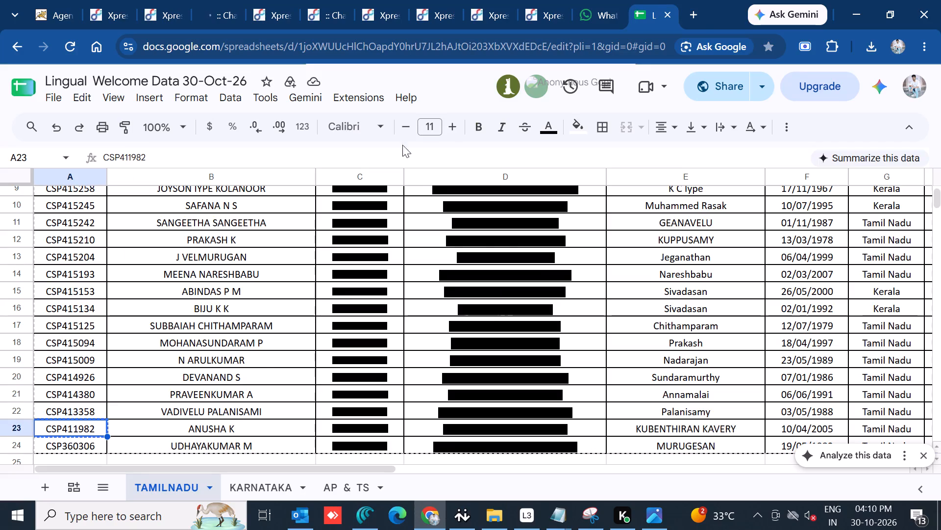
pyautogui.scroll(-2, 320, 201)
pyautogui.click(214, 0)
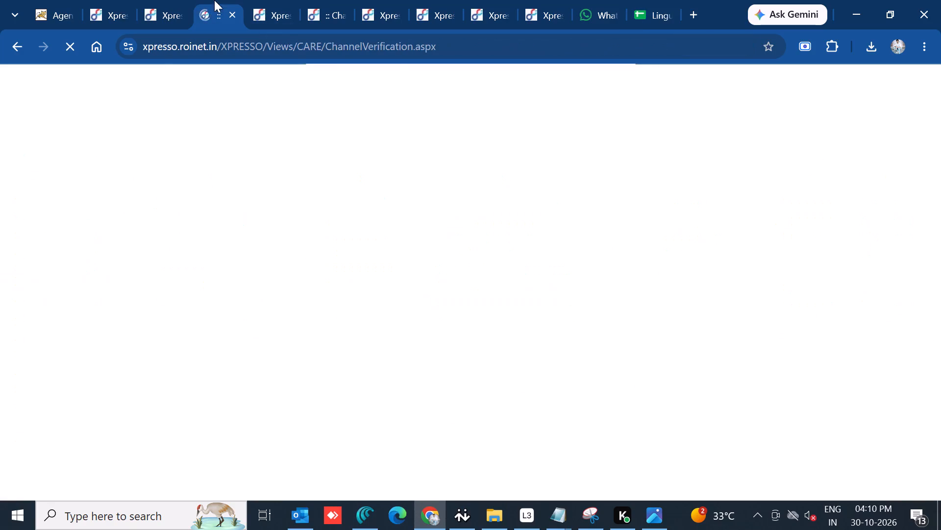
pyautogui.click(599, 133)
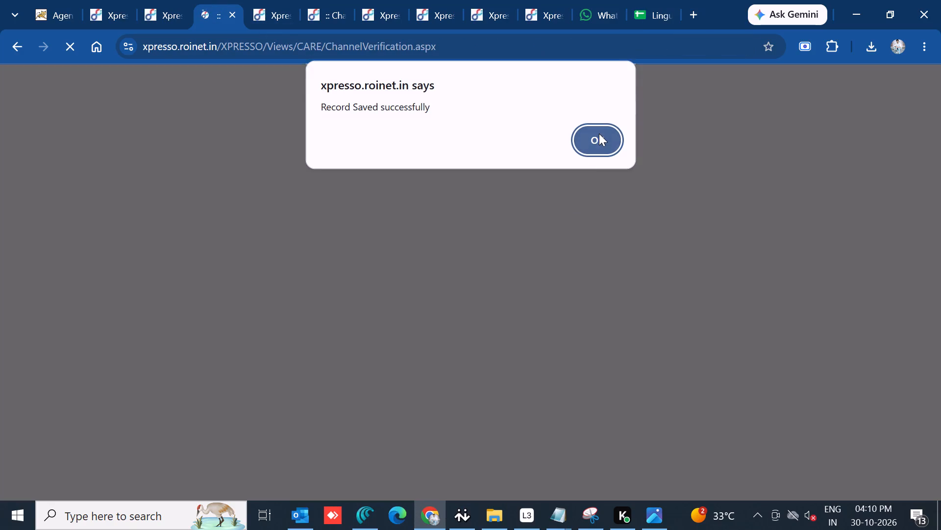
pyautogui.click(98, 303)
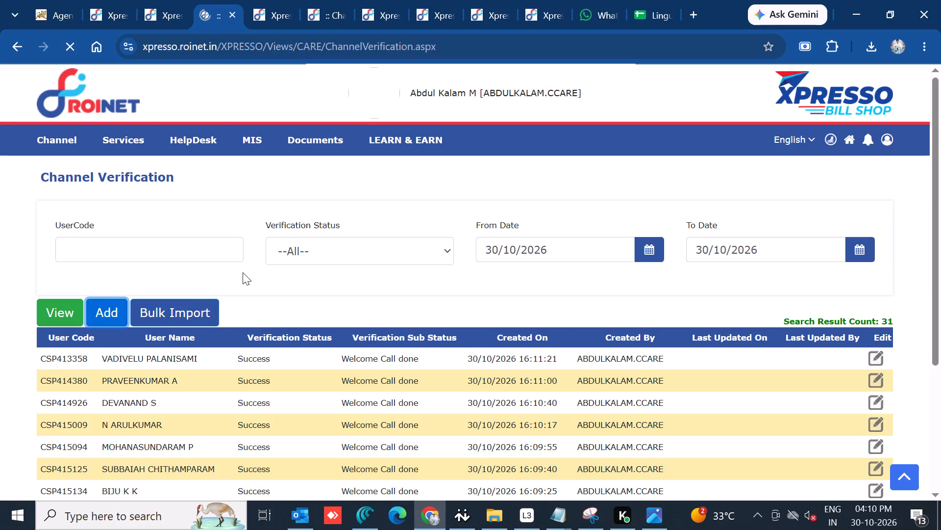
pyautogui.doubleClick(158, 256)
pyautogui.hotkey('ctrl', 'v')
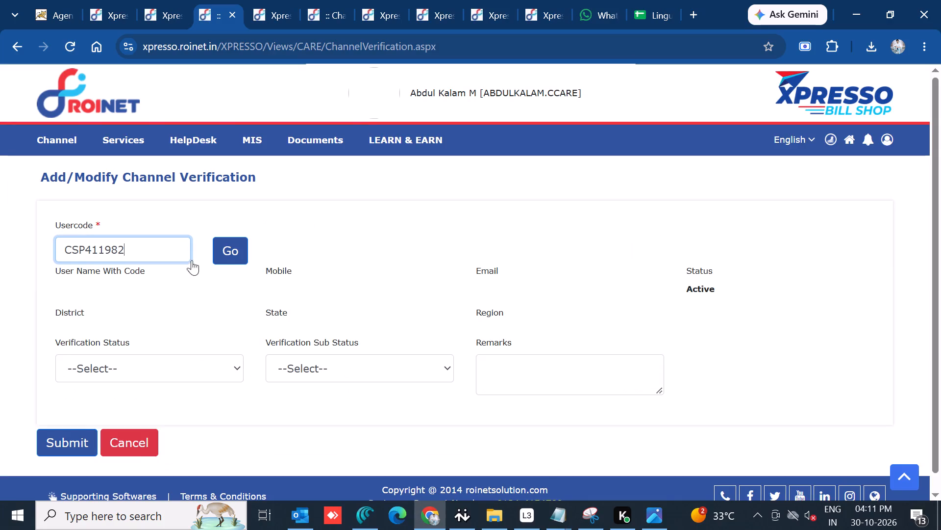
pyautogui.click(232, 252)
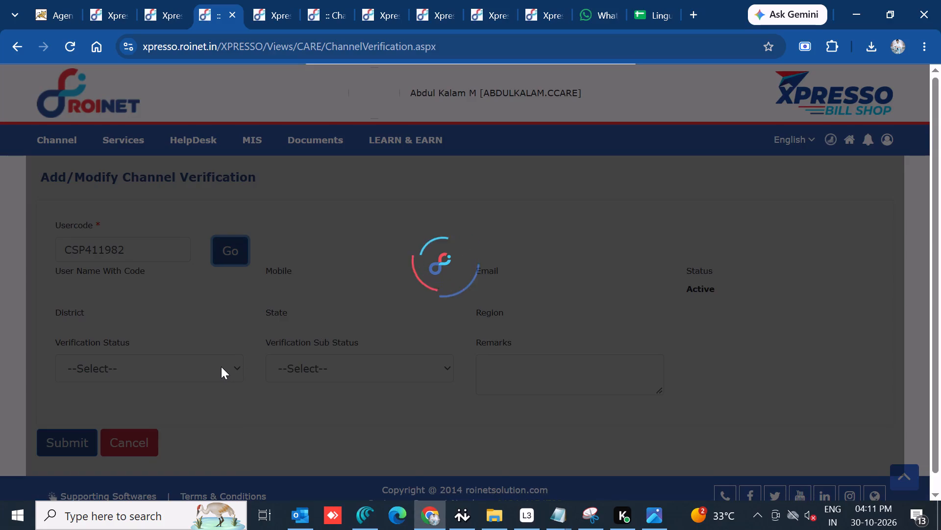
pyautogui.click(221, 377)
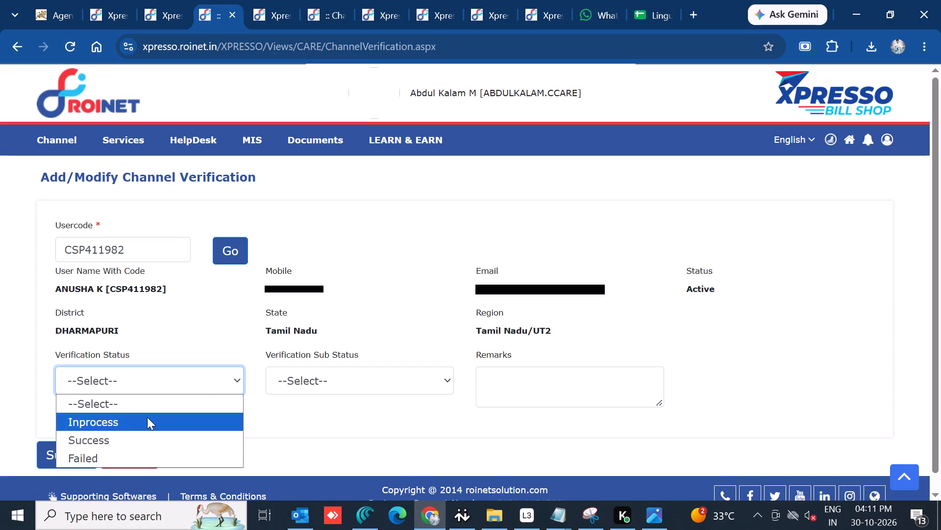
pyautogui.click(128, 428)
pyautogui.click(204, 378)
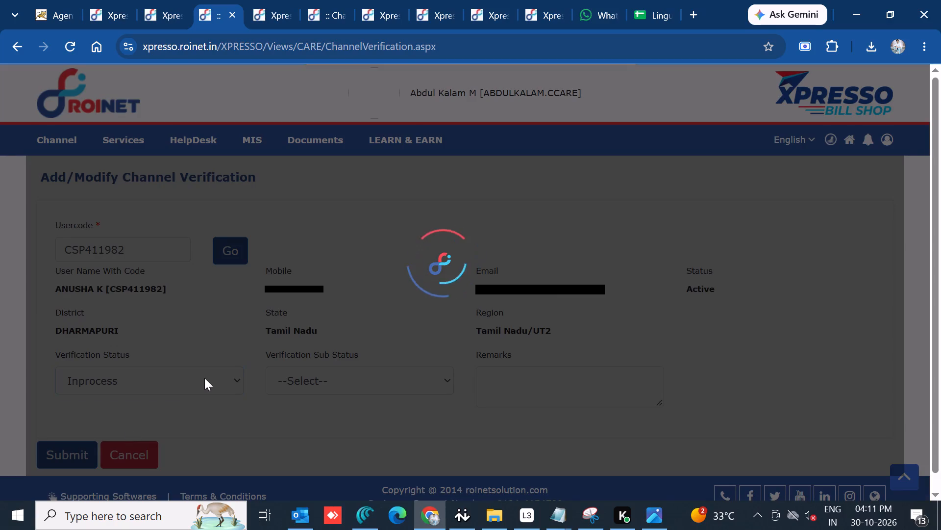
pyautogui.click(204, 378)
pyautogui.click(204, 378)
pyautogui.click(111, 435)
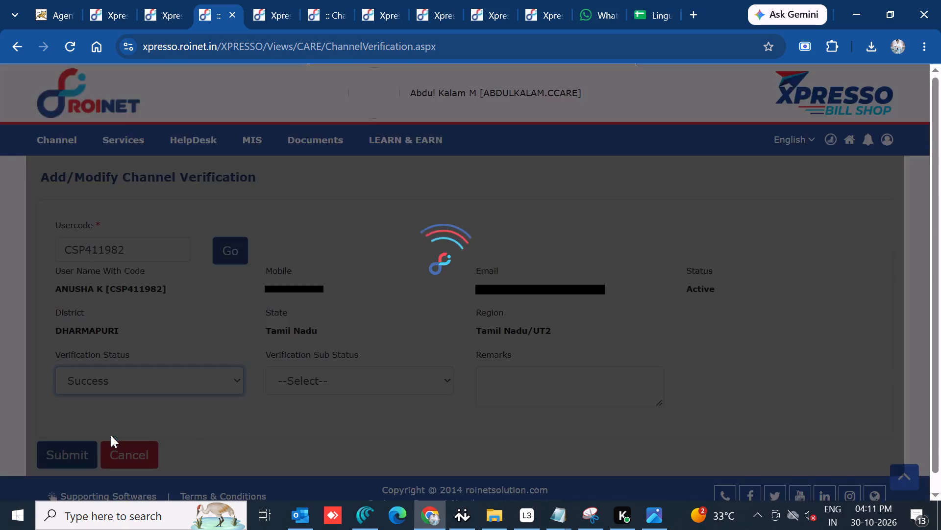
pyautogui.click(319, 372)
pyautogui.click(333, 419)
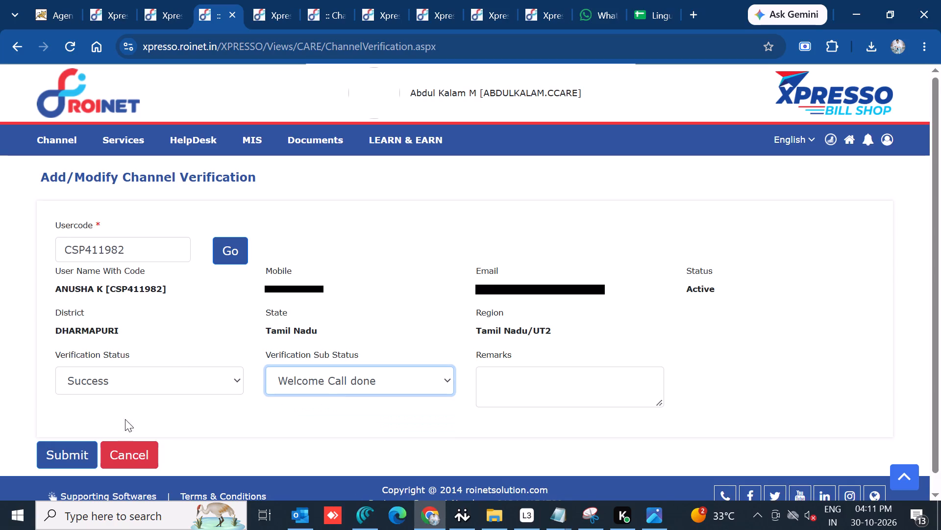
pyautogui.click(90, 450)
pyautogui.click(666, 6)
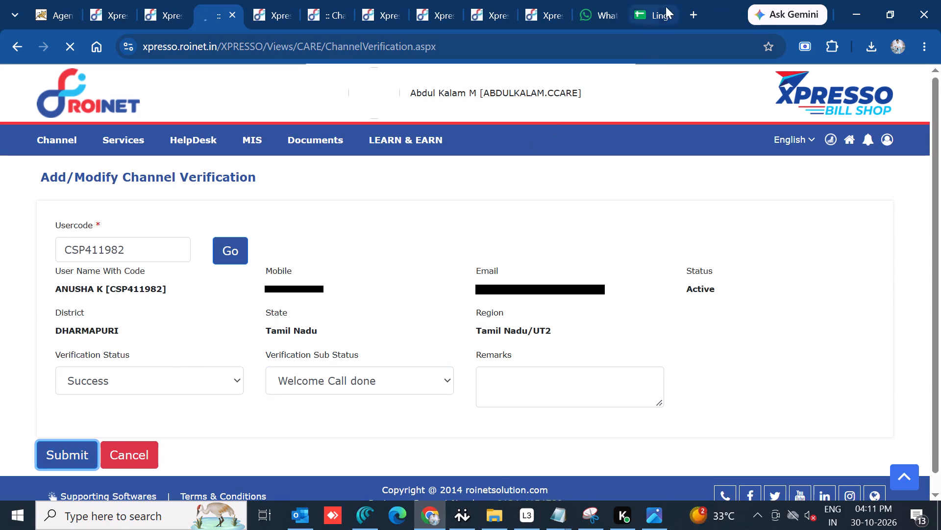
pyautogui.press('Down')
pyautogui.hotkey('ctrl', 'c')
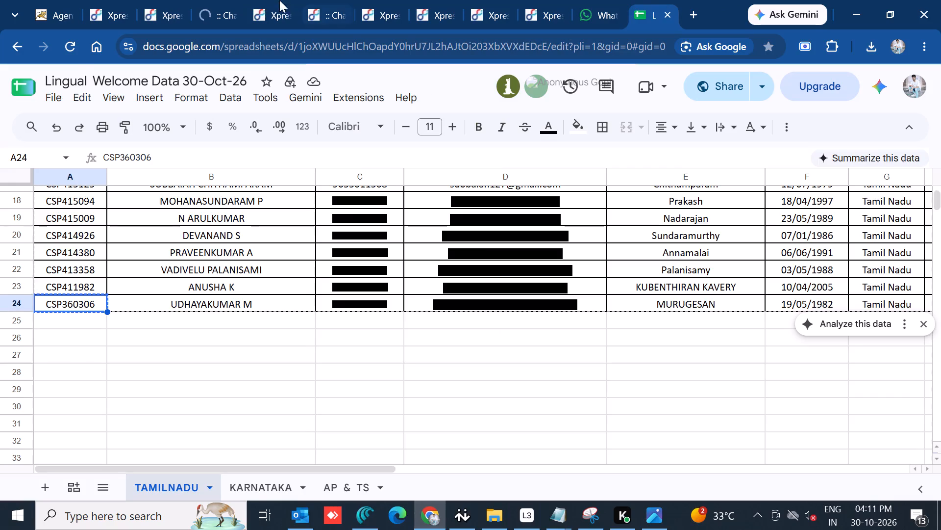
pyautogui.click(226, 0)
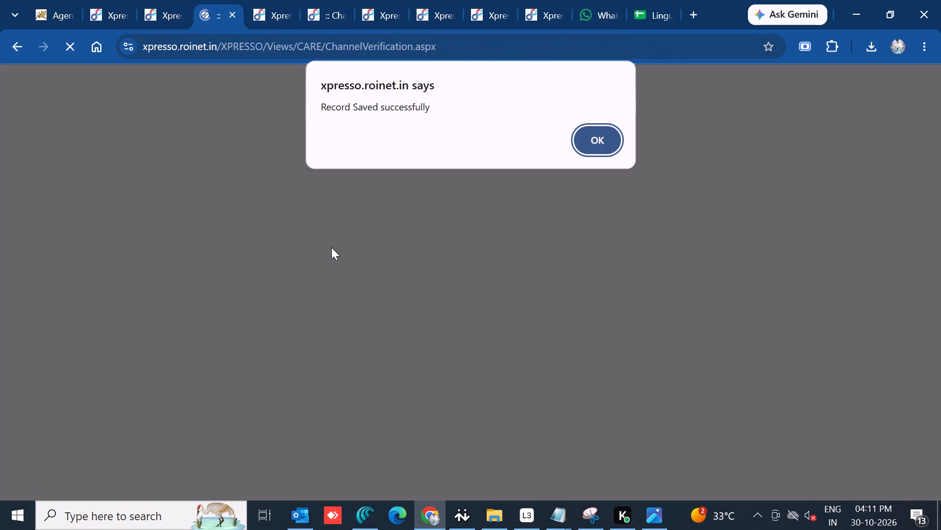
pyautogui.click(590, 143)
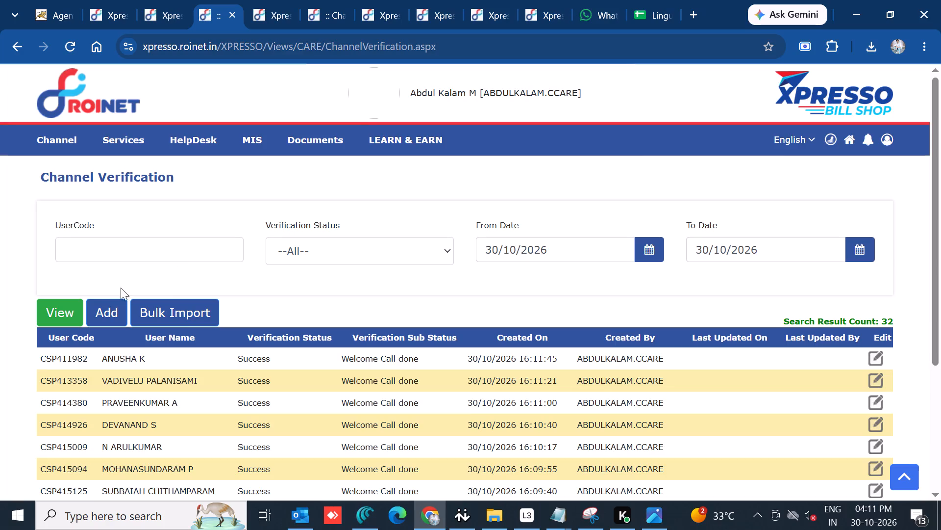
pyautogui.click(109, 306)
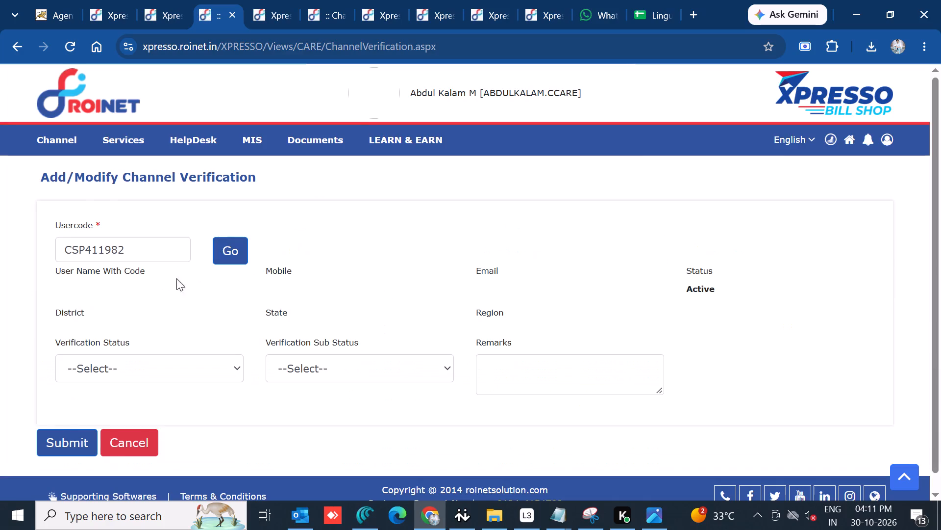
pyautogui.doubleClick(161, 251)
pyautogui.hotkey('ctrl', 'v')
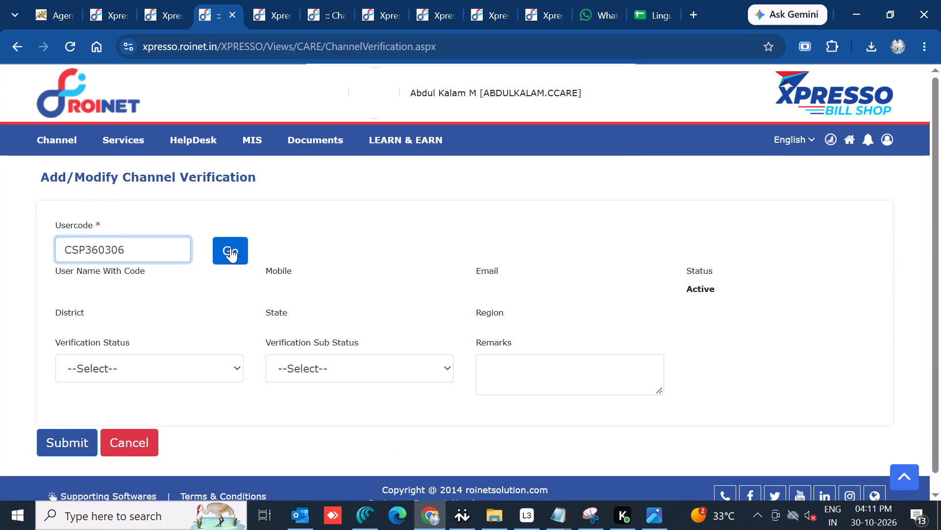
pyautogui.click(230, 248)
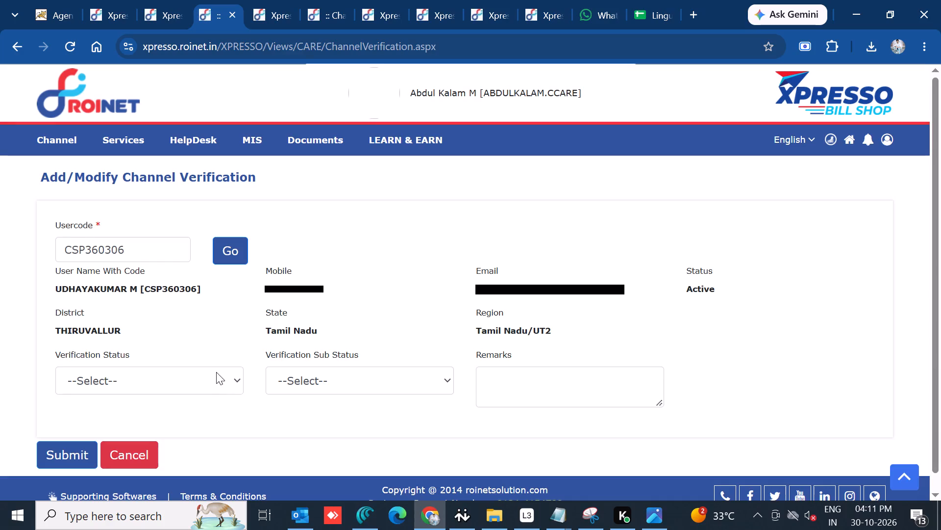
pyautogui.click(216, 372)
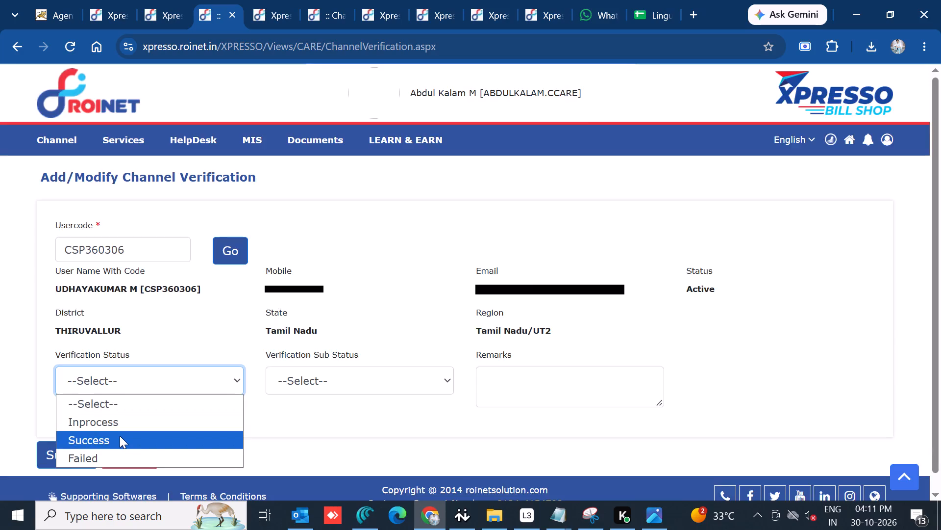
pyautogui.click(120, 436)
pyautogui.click(335, 386)
pyautogui.click(335, 386)
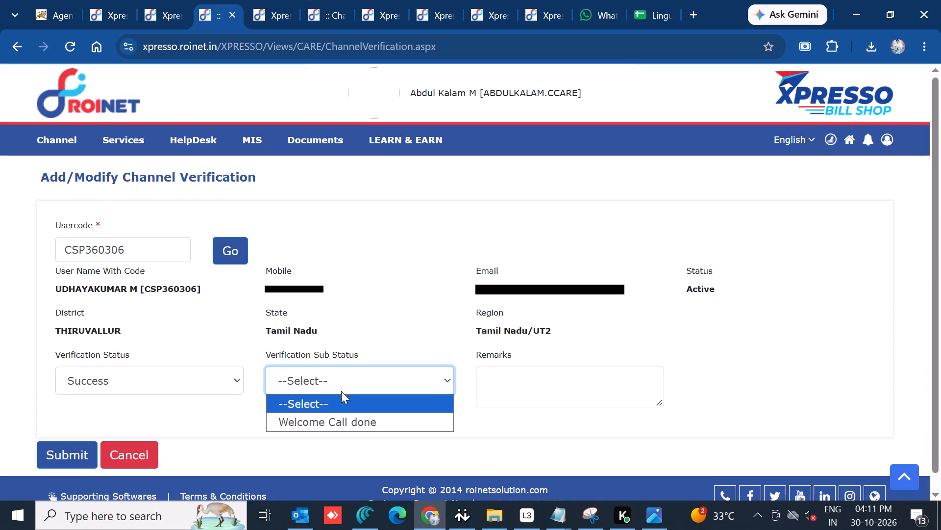
pyautogui.click(332, 418)
pyautogui.click(74, 451)
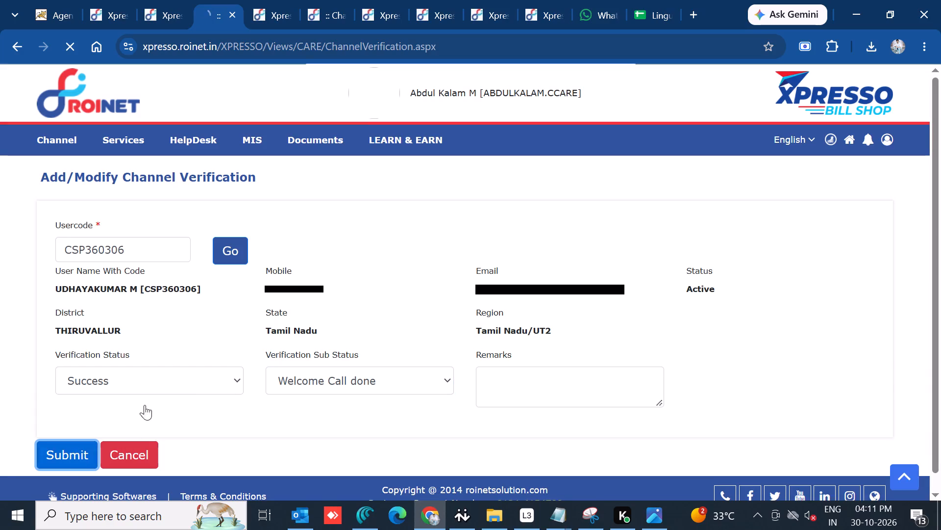
# In the TAMILNADU sheet, set the first CSP's Call Status to Welcome call Done and fill it down the column for the CSPs below.
pyautogui.click(642, 0)
pyautogui.scroll(2, 584, 344)
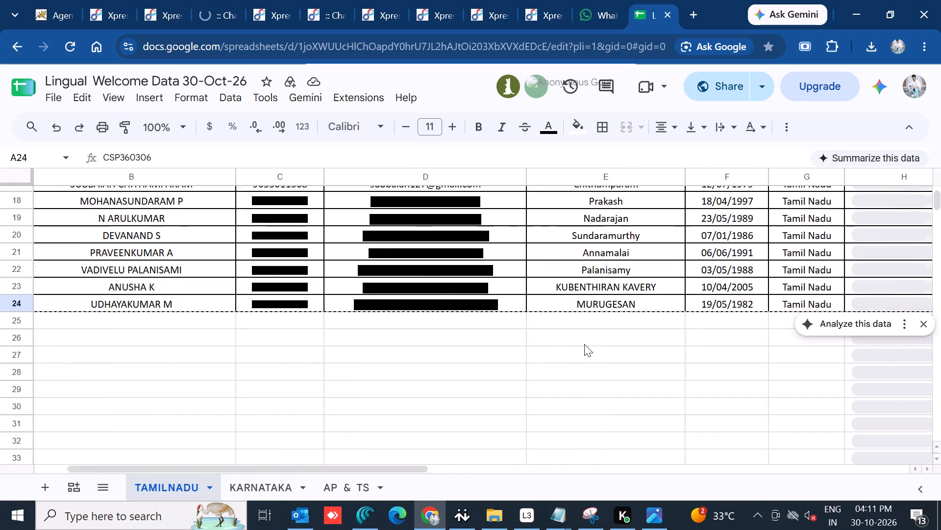
pyautogui.scroll(2, 584, 344)
pyautogui.hscroll(-1, 806, 284)
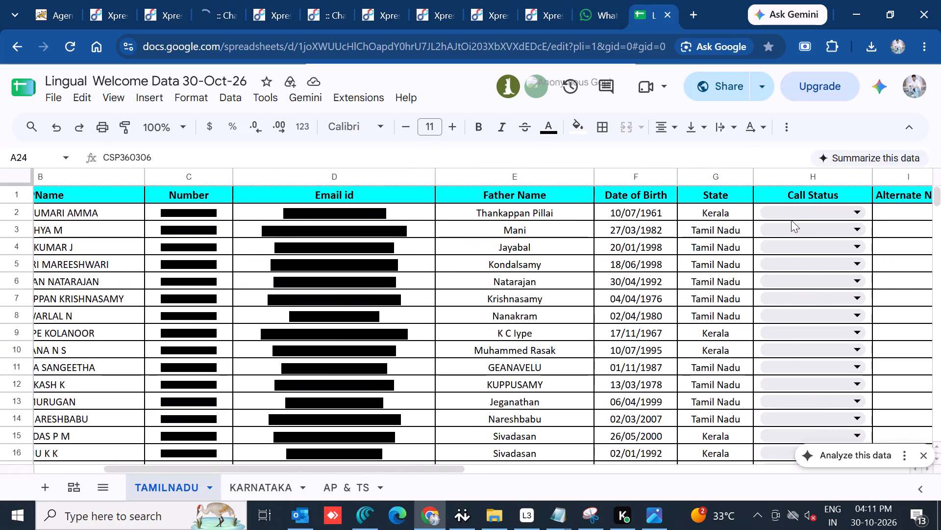
pyautogui.click(794, 217)
pyautogui.click(804, 234)
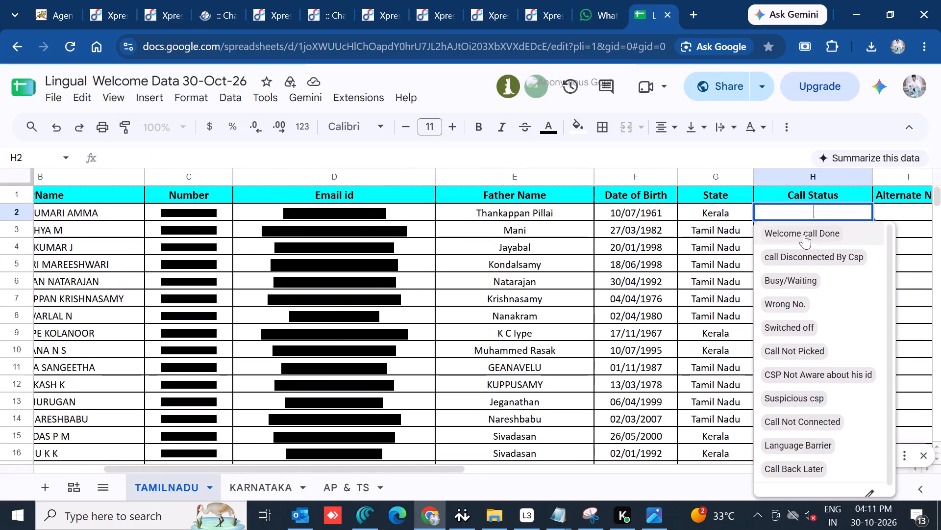
pyautogui.moveTo(873, 220); pyautogui.dragTo(825, 482)
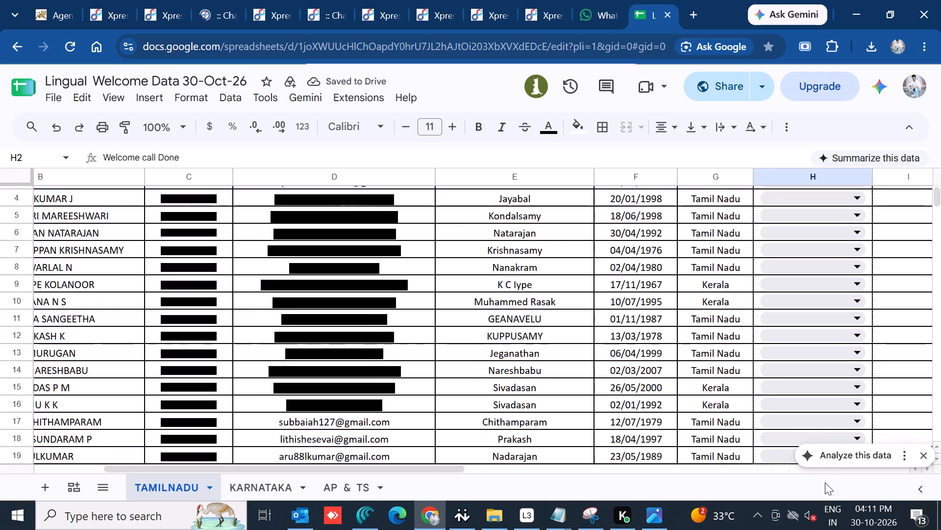
# Finish filling the Welcome call Done status down the Call Status column to the last CSP in row 24.
pyautogui.moveTo(825, 482); pyautogui.dragTo(800, 356)
# For the first CSP in row 2, enter no under Alternate No. and done under Remarks.
pyautogui.hscroll(-3, 886, 339)
pyautogui.scroll(3, 886, 339)
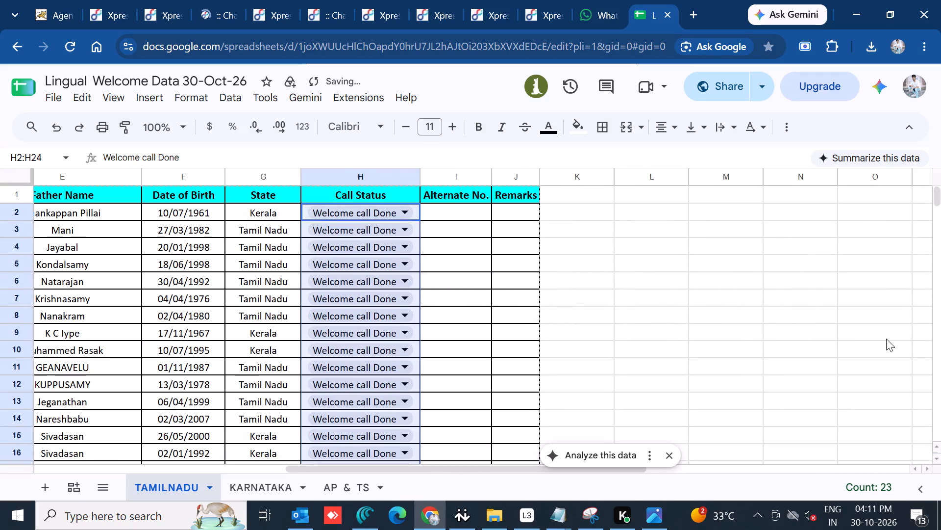
pyautogui.click(463, 214)
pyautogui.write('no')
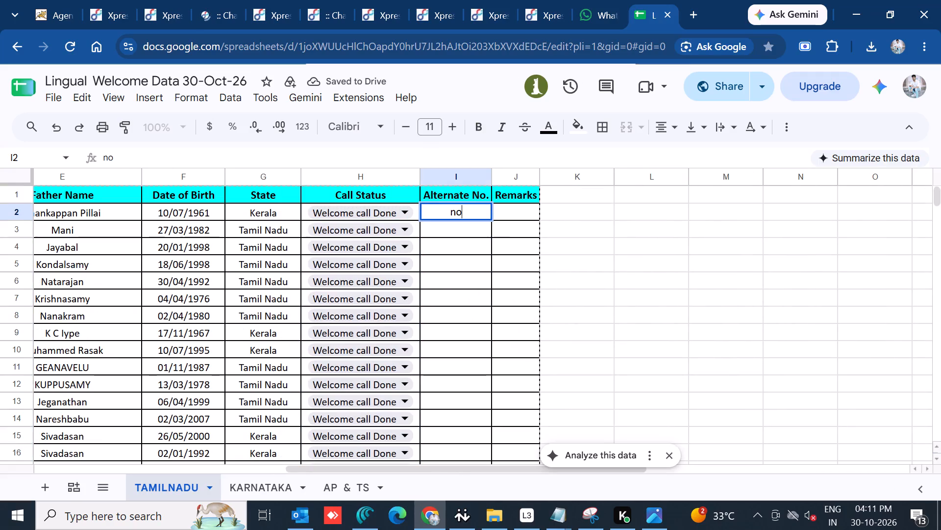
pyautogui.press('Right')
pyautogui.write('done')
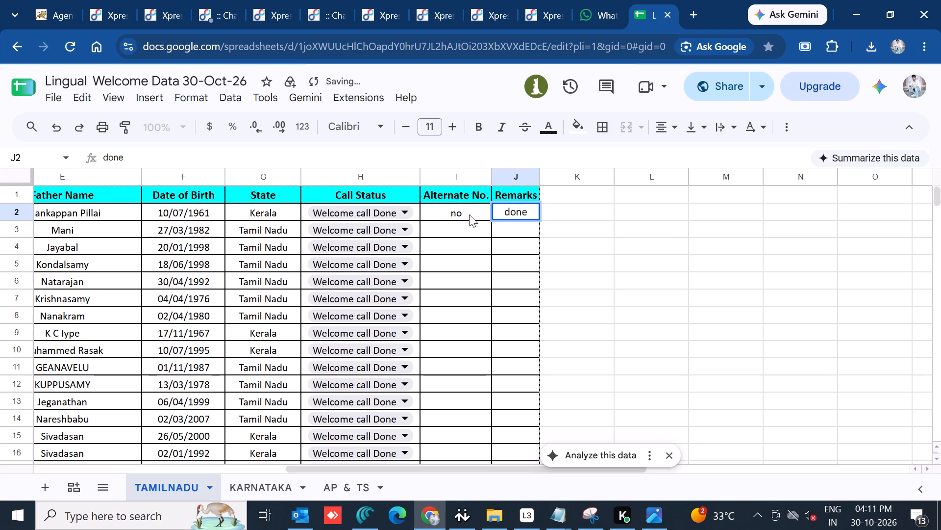
# Fill the first CSP's Alternate No. entry, no, down the column to the last CSP in row 24.
pyautogui.click(482, 214)
pyautogui.click(492, 222)
pyautogui.moveTo(492, 222); pyautogui.dragTo(456, 469)
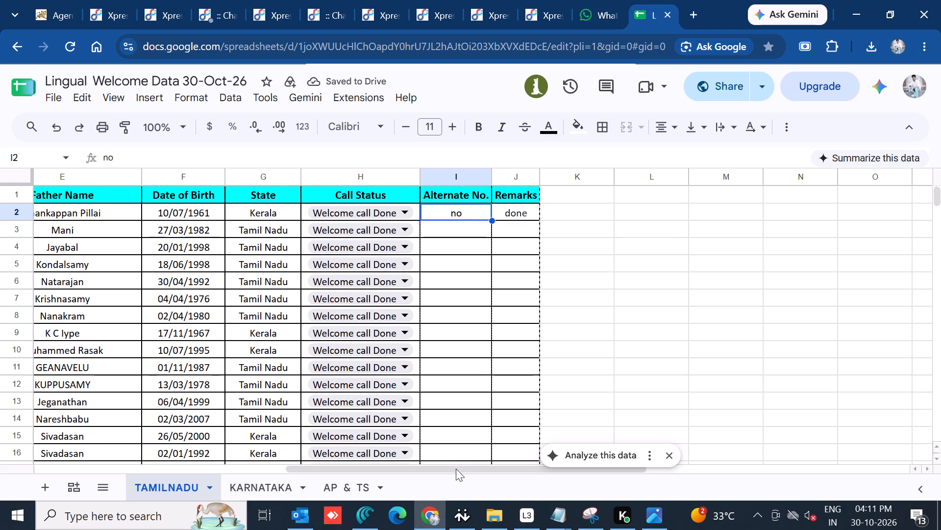
pyautogui.moveTo(456, 469); pyautogui.dragTo(459, 248)
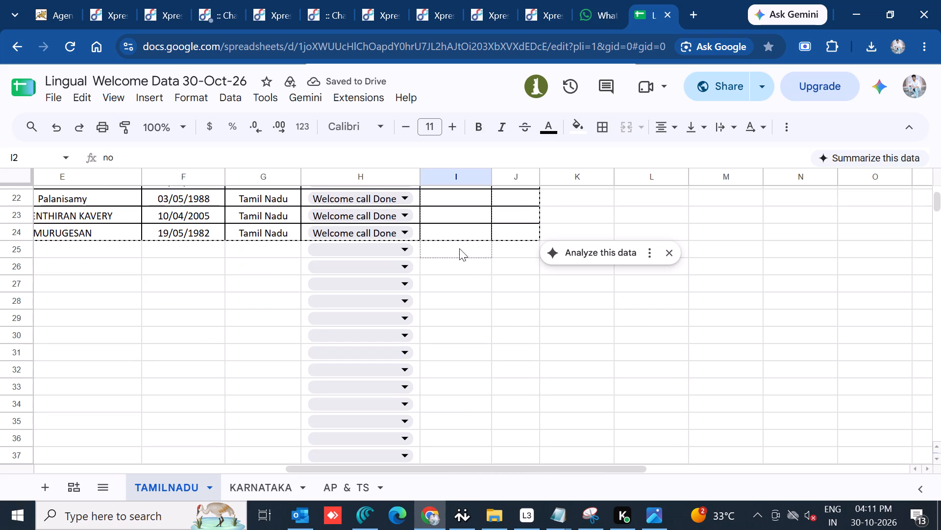
pyautogui.moveTo(459, 248); pyautogui.dragTo(455, 233)
# Fill the first CSP's Remarks entry, done, down the column to the last CSP in row 24.
pyautogui.scroll(3, 549, 334)
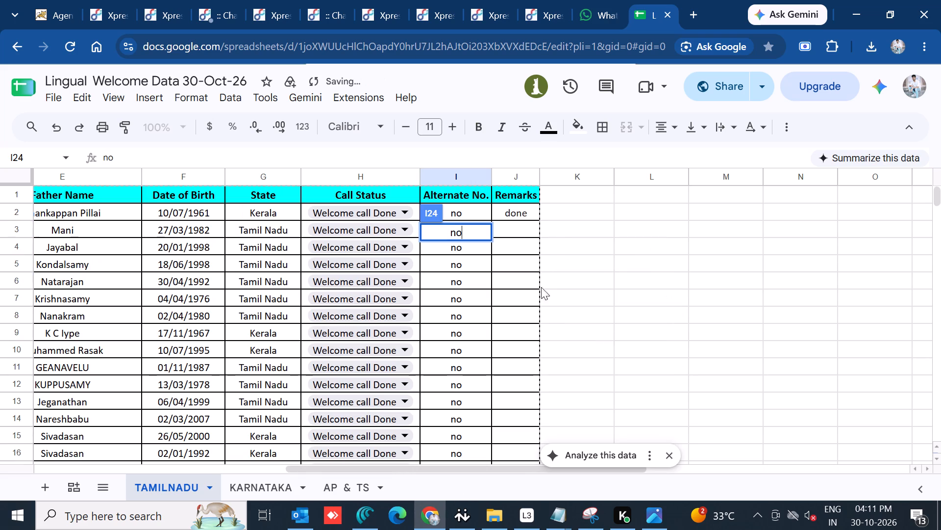
pyautogui.click(530, 205)
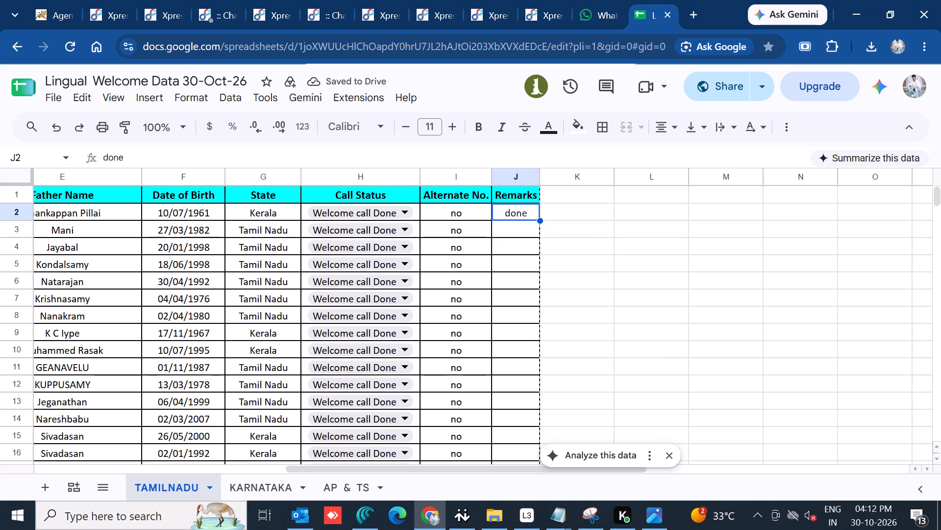
pyautogui.click(539, 220)
pyautogui.moveTo(539, 220); pyautogui.dragTo(516, 469)
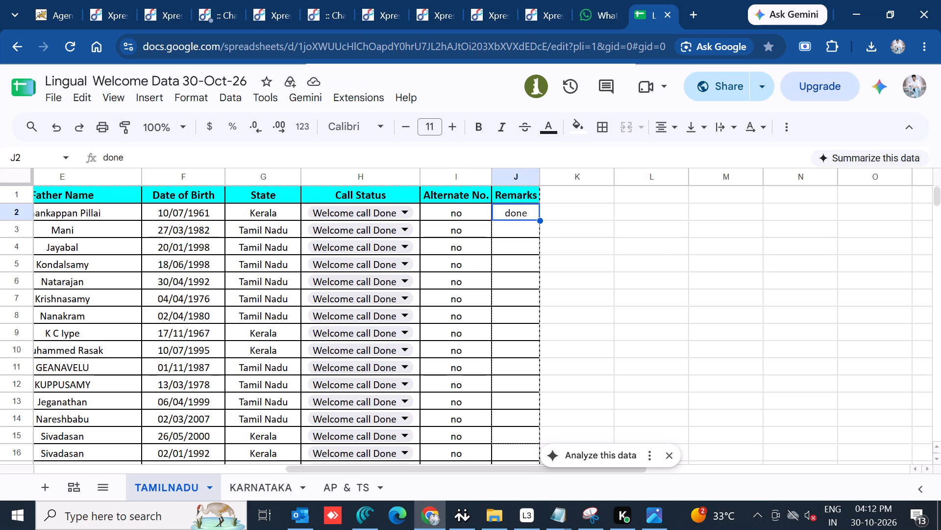
pyautogui.moveTo(516, 469); pyautogui.dragTo(513, 178)
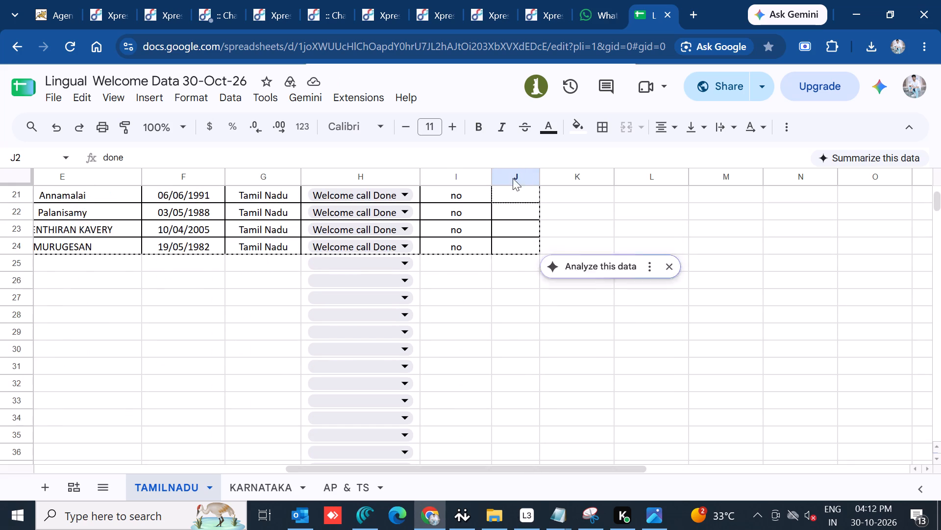
pyautogui.moveTo(513, 178); pyautogui.dragTo(508, 262)
pyautogui.click(633, 342)
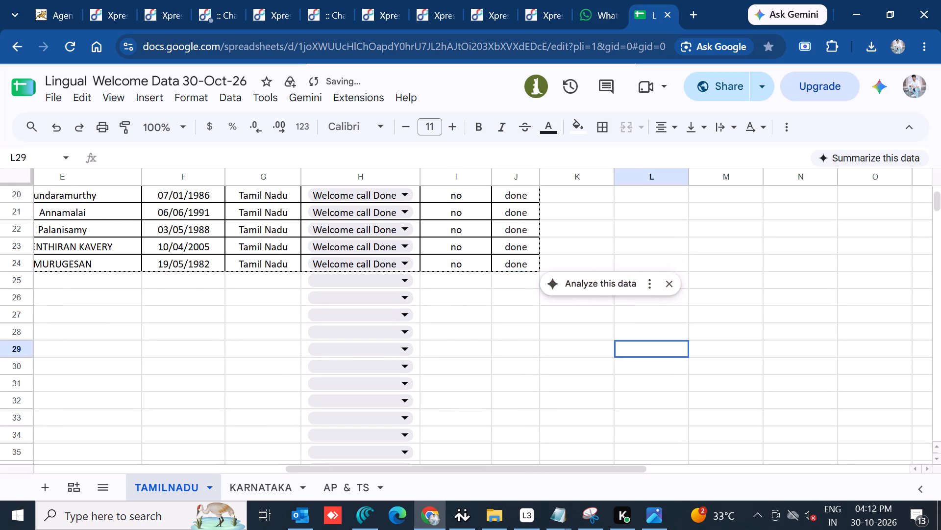
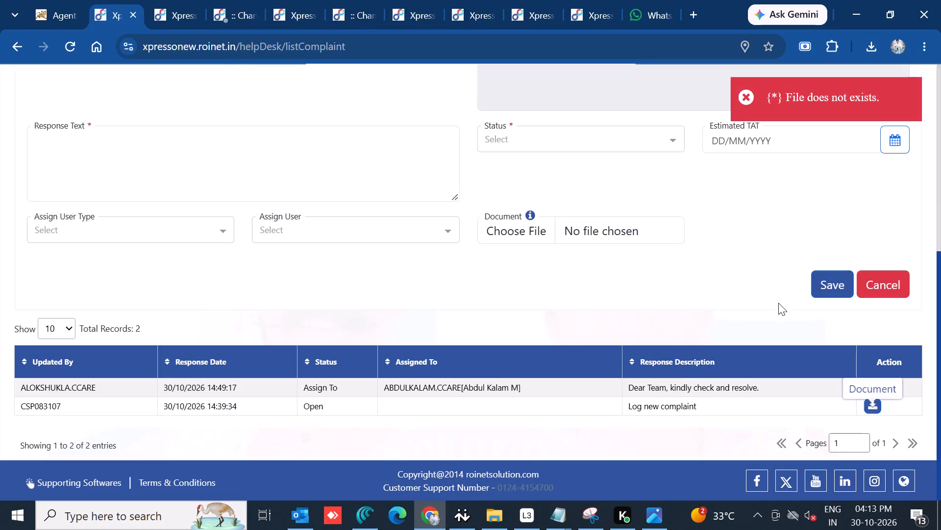
pyautogui.scroll(1, 689, 199)
pyautogui.click(548, 311)
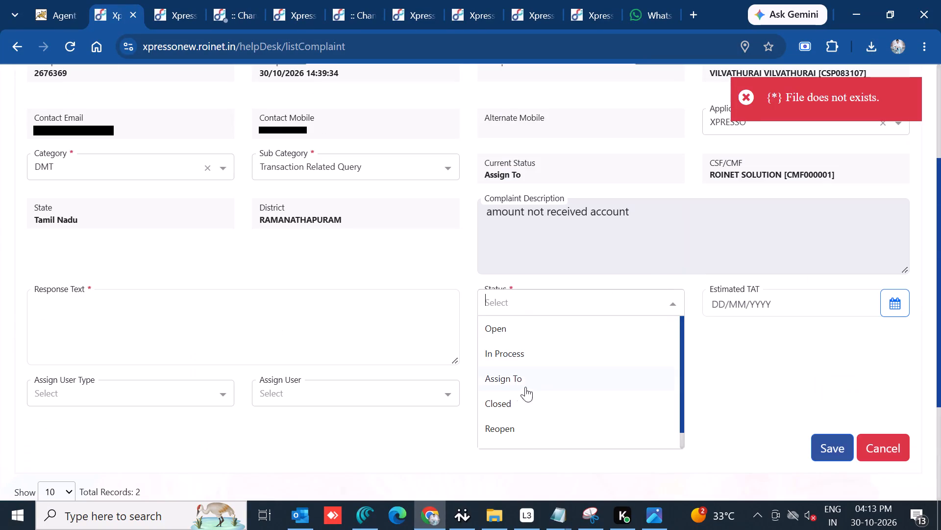
pyautogui.click(497, 396)
pyautogui.click(551, 515)
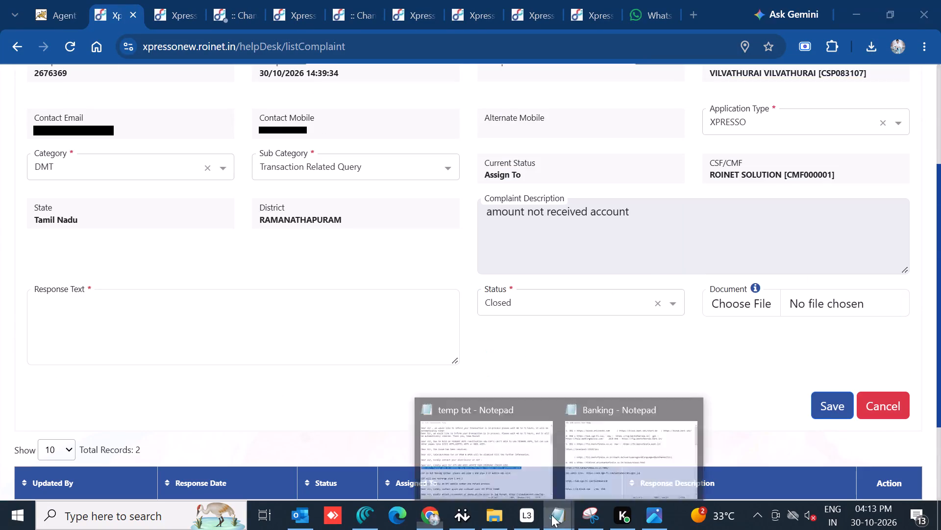
pyautogui.click(505, 459)
pyautogui.scroll(-1, 393, 397)
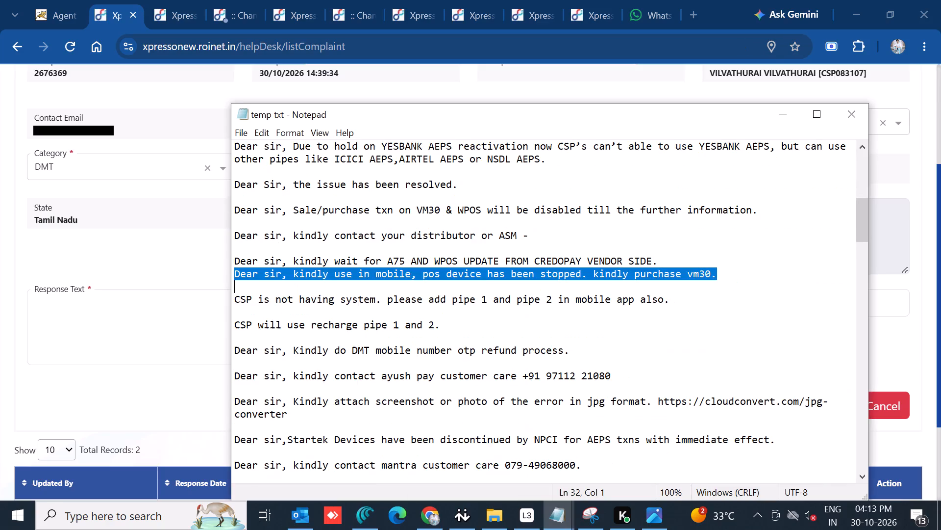
pyautogui.scroll(-1, 530, 375)
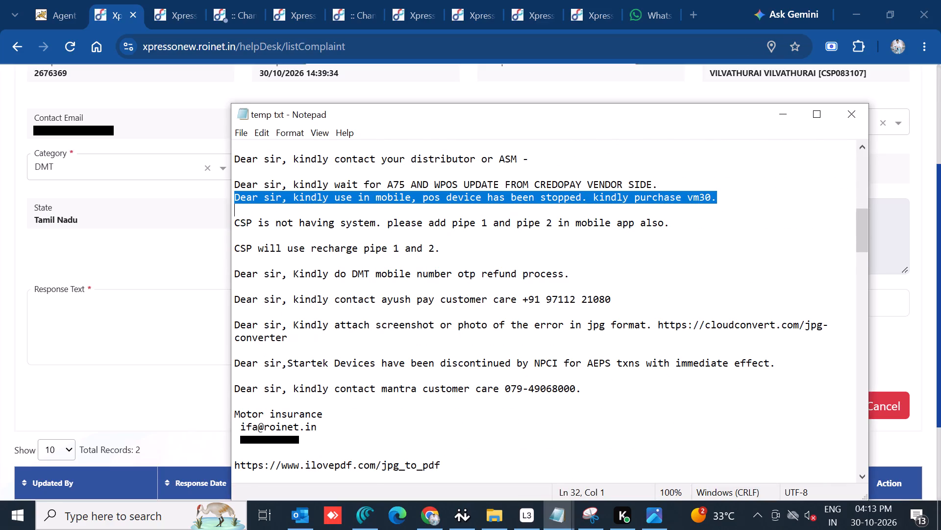
pyautogui.moveTo(234, 324); pyautogui.dragTo(298, 343)
pyautogui.hotkey('ctrl', 'c')
pyautogui.click(141, 309)
pyautogui.hotkey('ctrl', 'v')
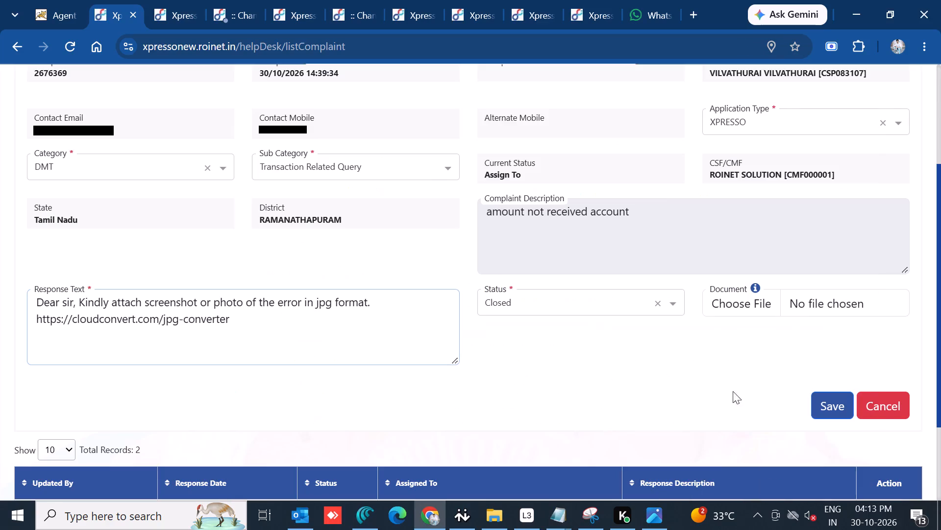
pyautogui.click(839, 406)
pyautogui.scroll(-5, 442, 394)
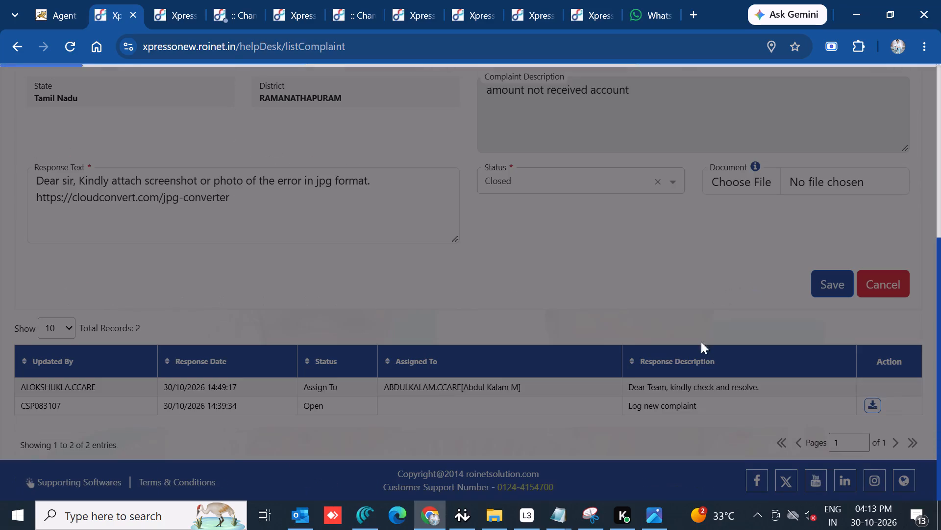
# Check the agent details on the Sampark agent page.
pyautogui.click(57, 0)
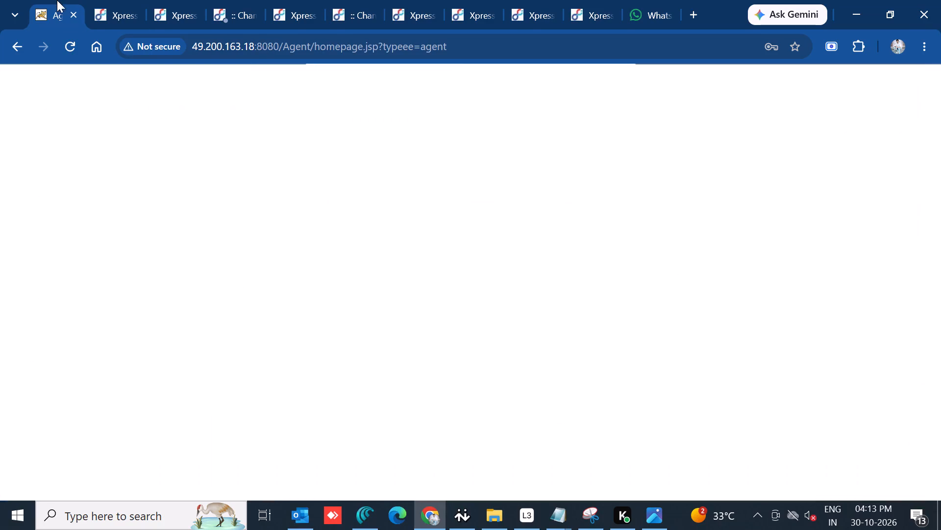
pyautogui.click(342, 92)
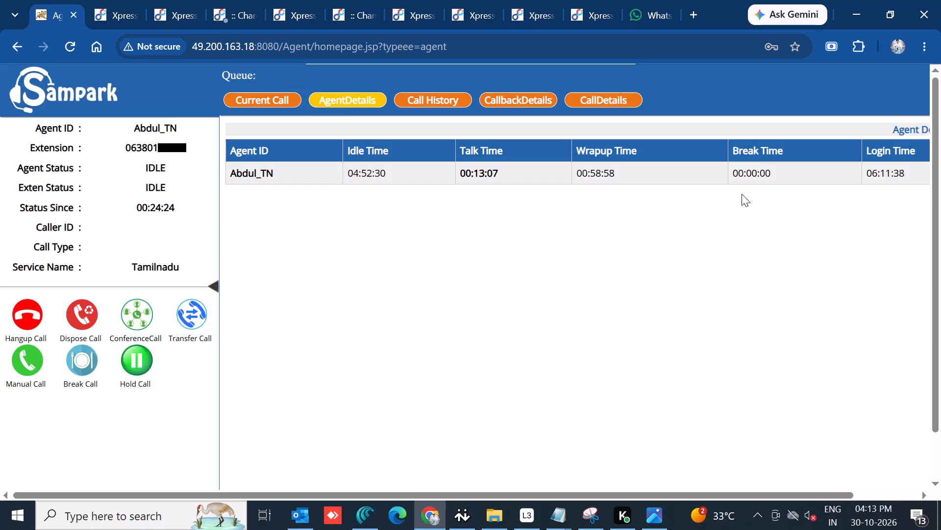
pyautogui.click(108, 0)
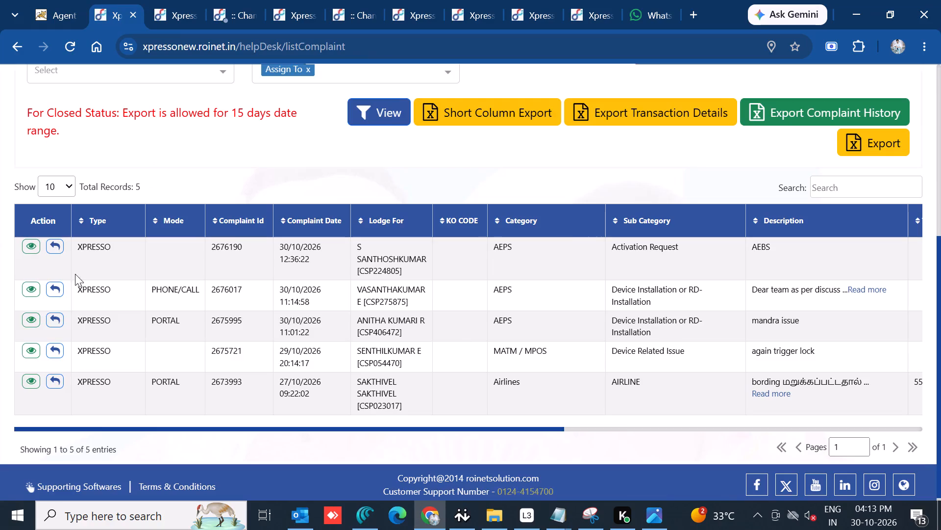
pyautogui.click(56, 250)
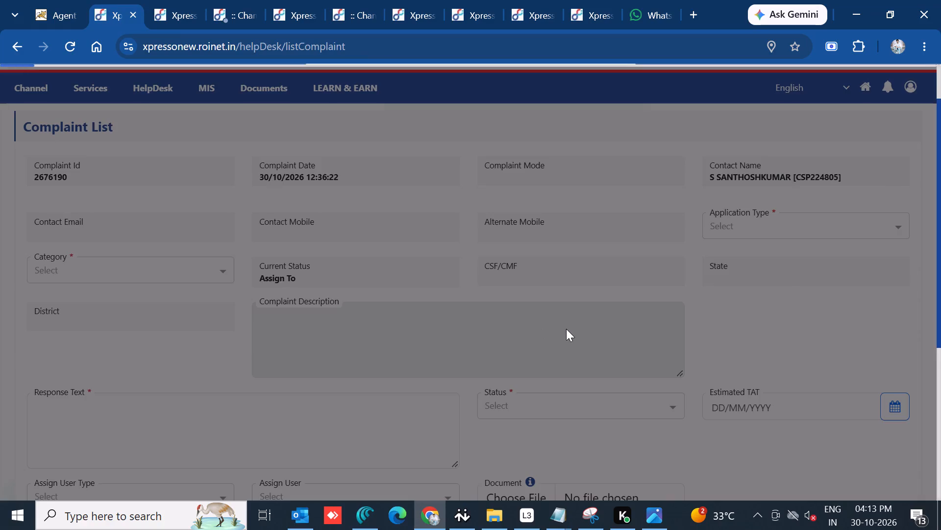
pyautogui.scroll(-3, 566, 329)
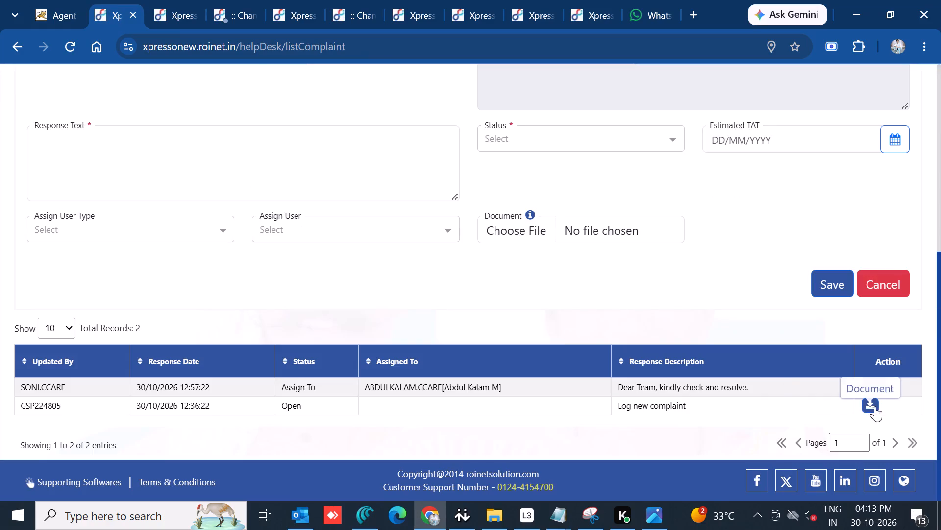
pyautogui.click(875, 406)
pyautogui.scroll(1, 716, 193)
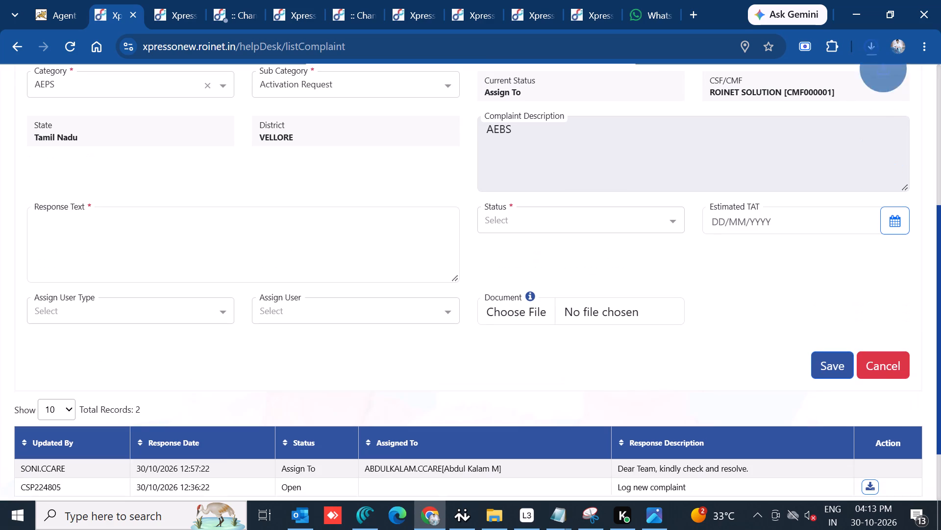
pyautogui.doubleClick(739, 84)
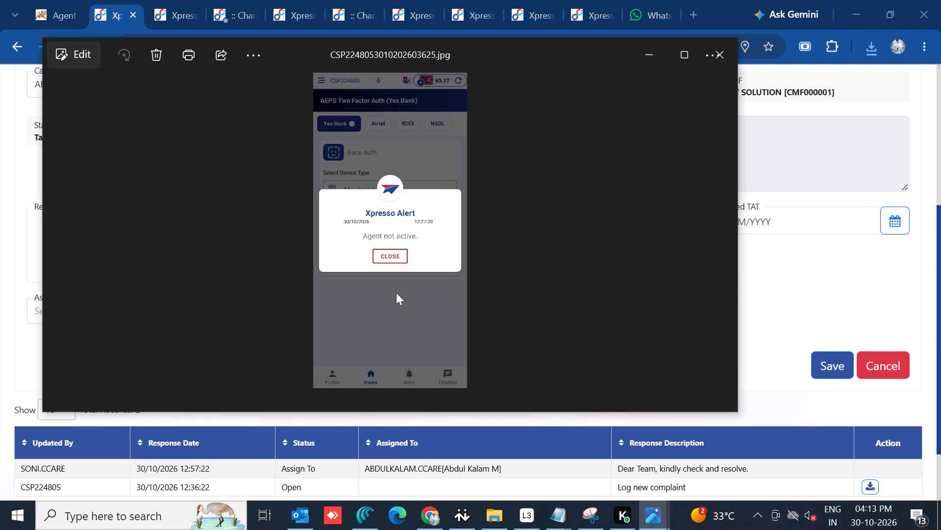
pyautogui.click(646, 57)
pyautogui.scroll(2, 788, 152)
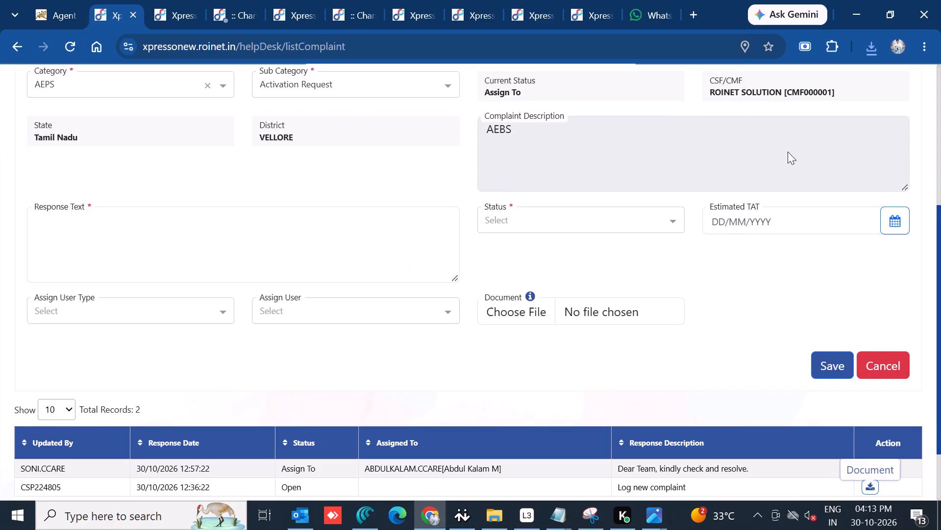
pyautogui.doubleClick(810, 239)
pyautogui.hotkey('ctrl', 'c')
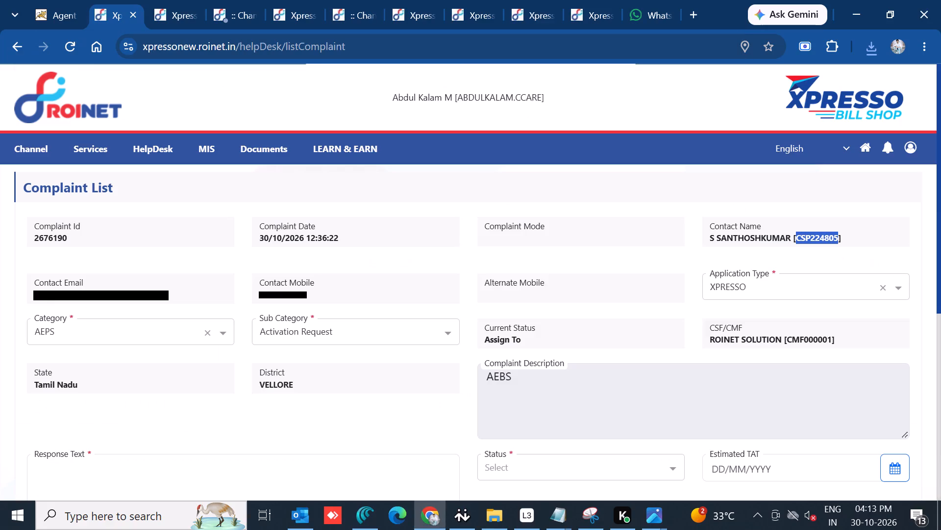
pyautogui.click(358, 18)
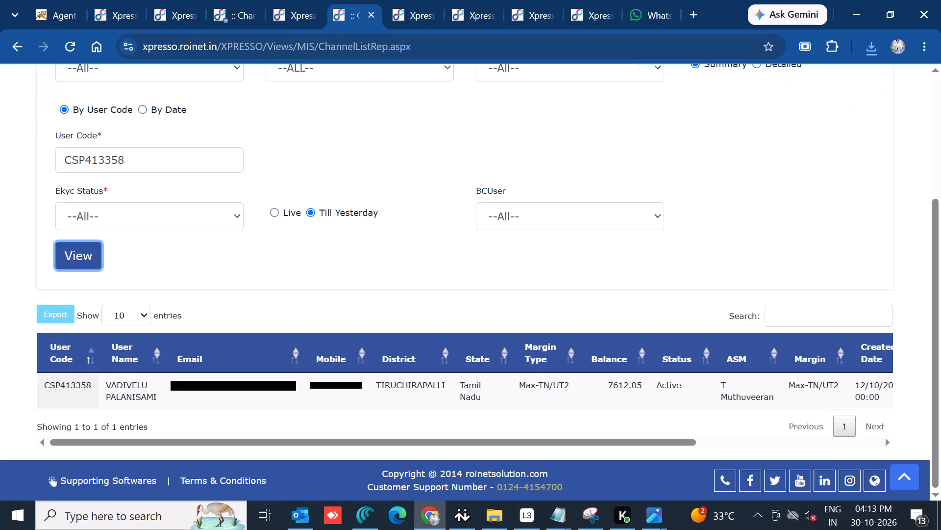
pyautogui.doubleClick(196, 164)
pyautogui.hotkey('ctrl', 'v')
pyautogui.click(79, 258)
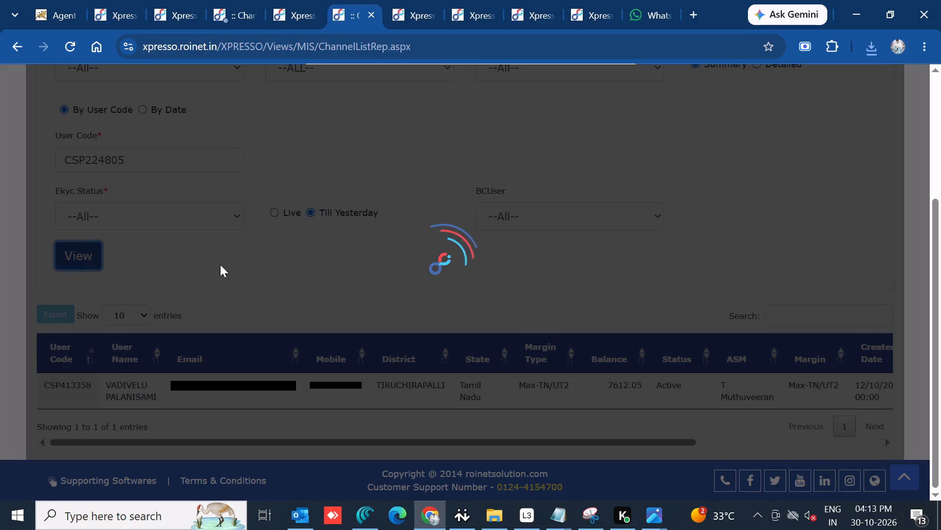
pyautogui.scroll(-1, 552, 268)
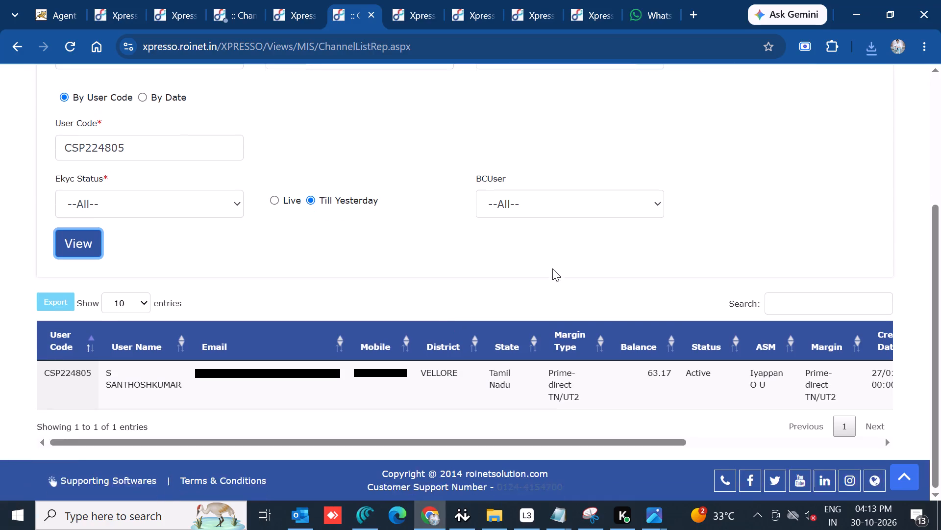
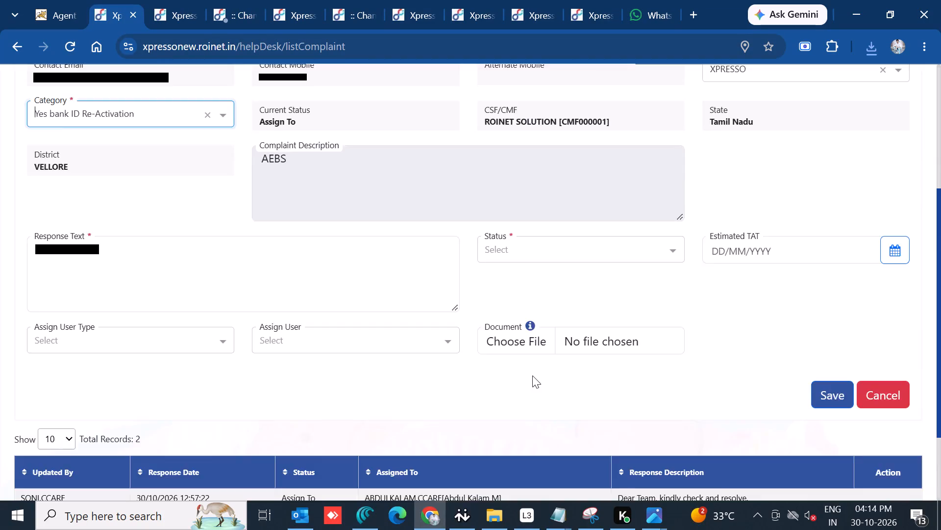
pyautogui.scroll(-2, 532, 375)
pyautogui.click(553, 515)
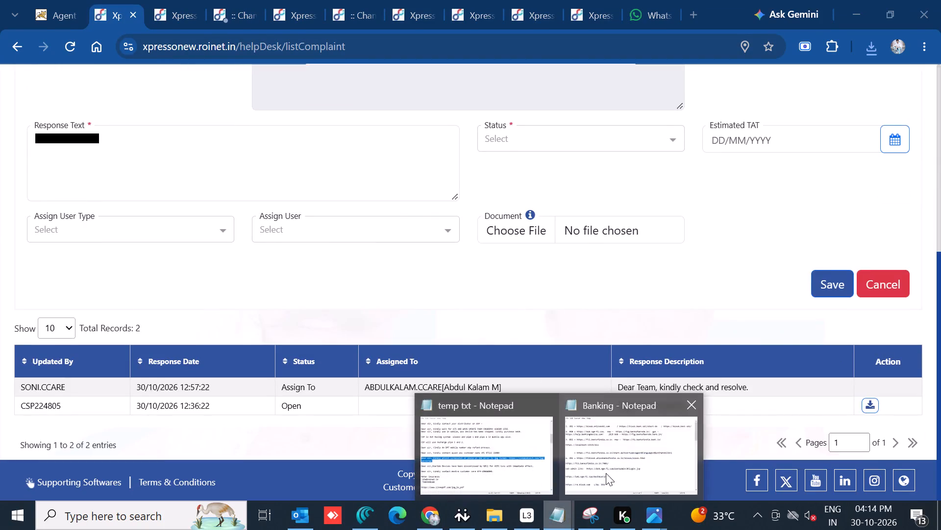
pyautogui.click(492, 450)
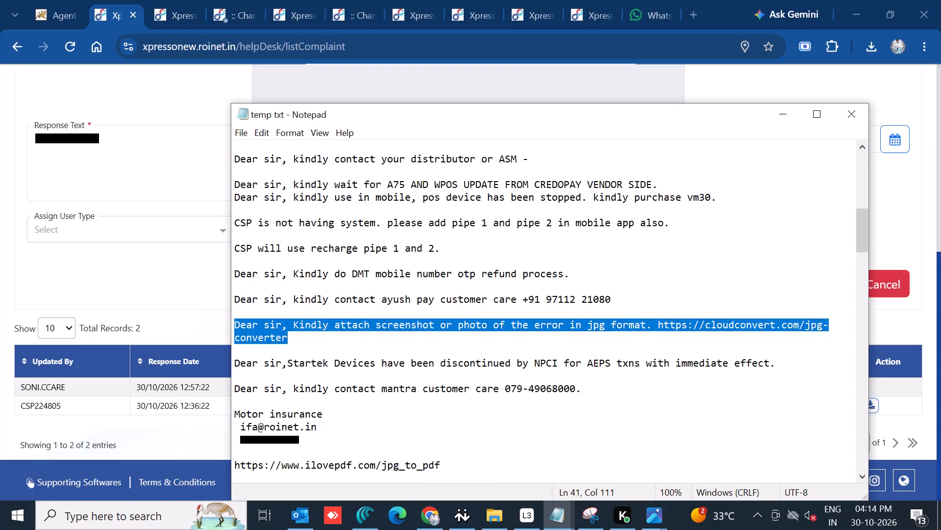
pyautogui.scroll(2, 462, 249)
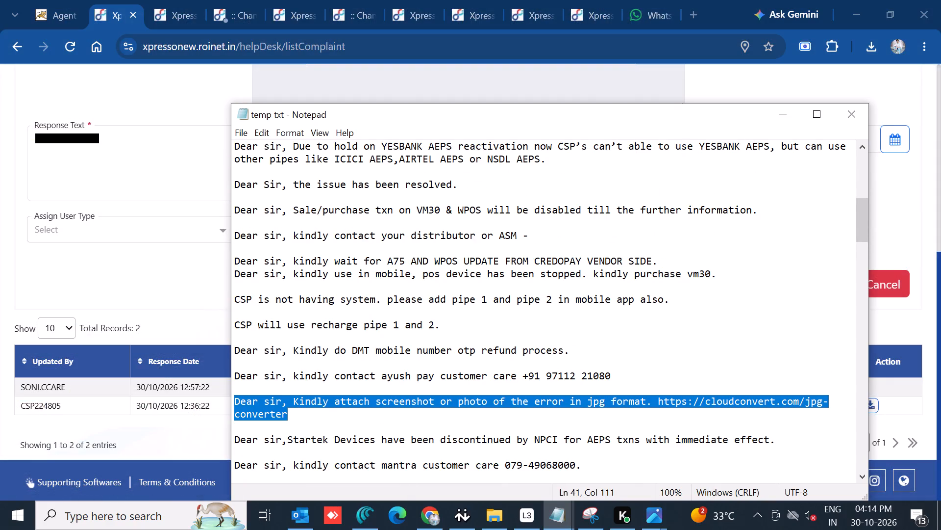
pyautogui.moveTo(234, 236); pyautogui.dragTo(560, 238)
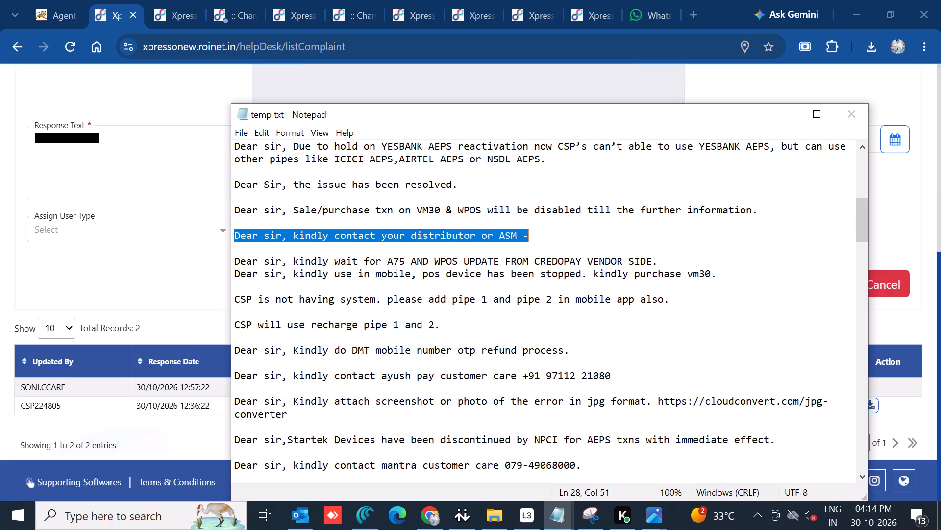
pyautogui.hotkey('ctrl', 'c')
pyautogui.click(34, 141)
pyautogui.hotkey('ctrl', 'v')
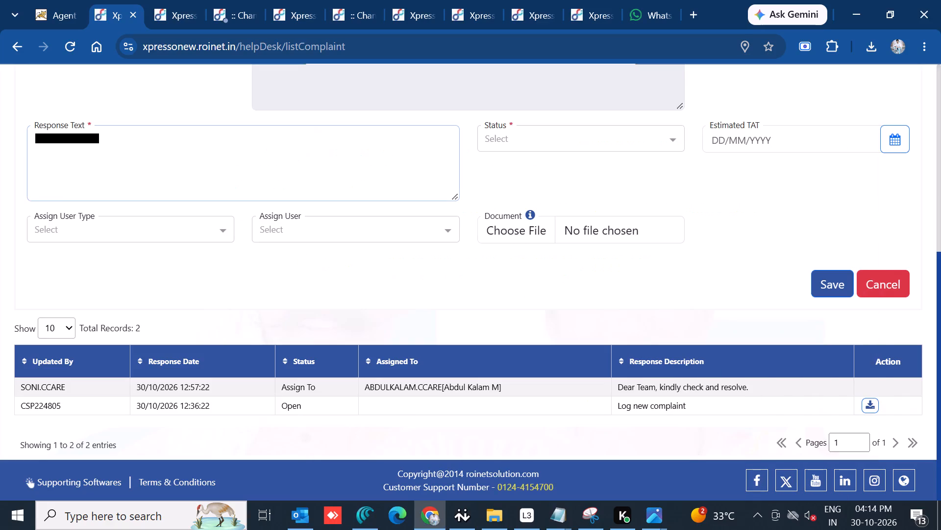
# Set the complaint's status to Closed and save the response.
pyautogui.click(511, 143)
pyautogui.click(502, 229)
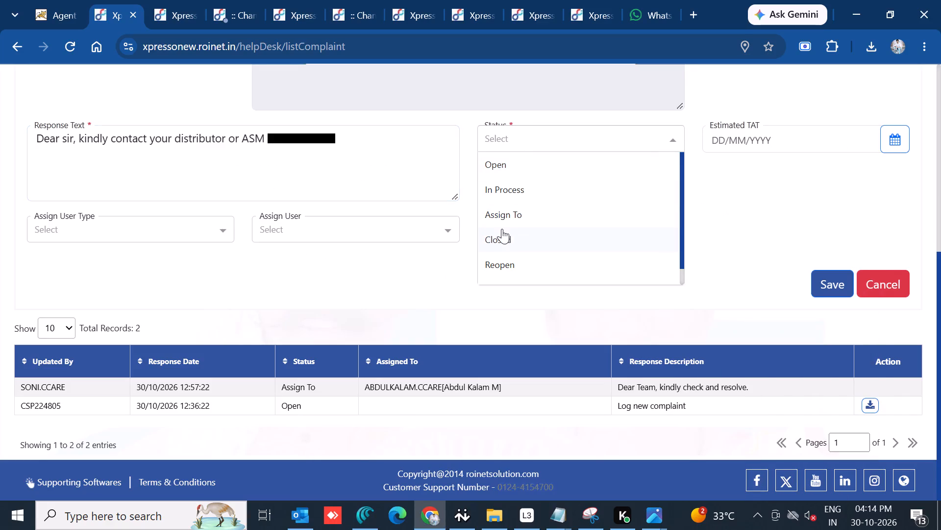
pyautogui.scroll(2, 502, 229)
pyautogui.scroll(-1, 502, 229)
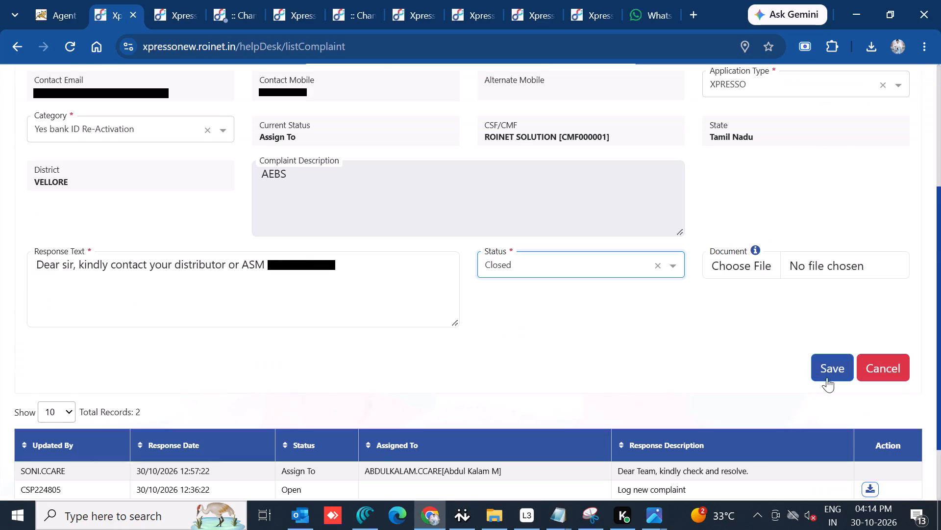
pyautogui.click(829, 366)
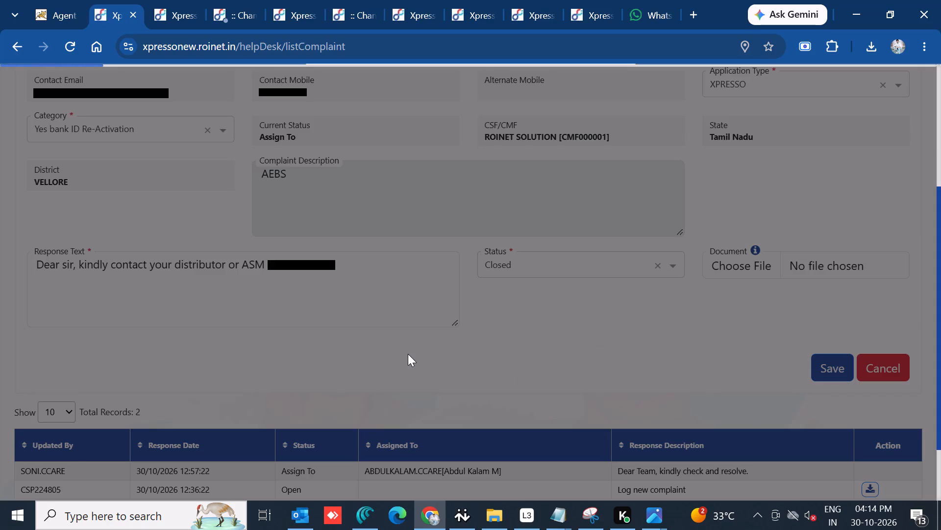
pyautogui.click(586, 0)
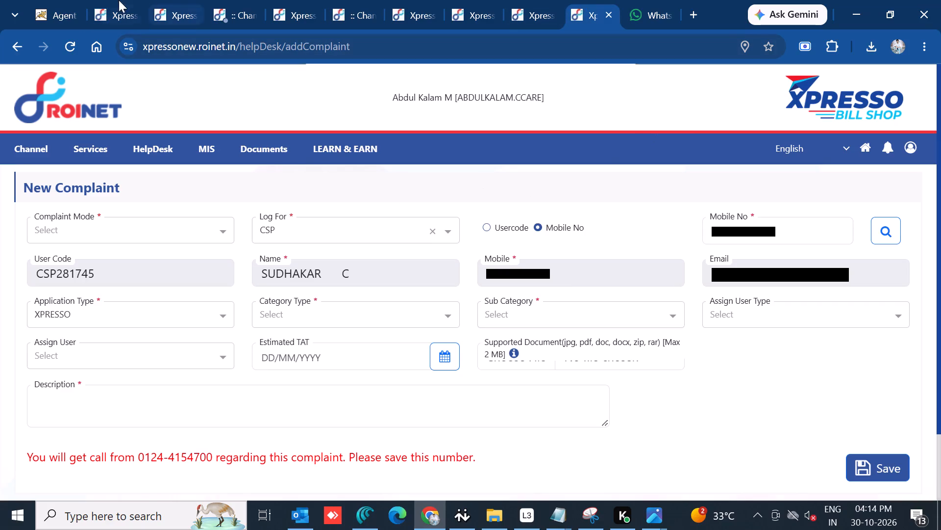
pyautogui.click(115, 0)
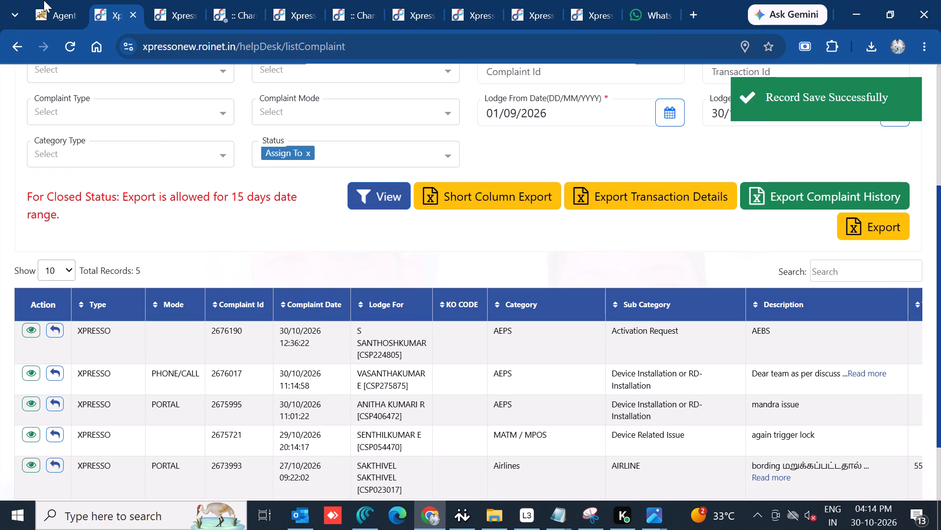
pyautogui.scroll(-2, 525, 271)
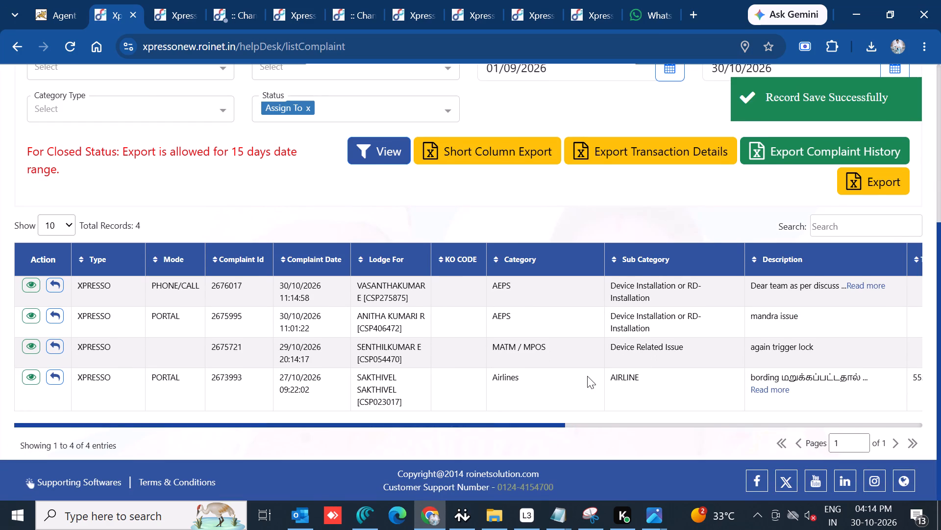
pyautogui.hscroll(-2, 629, 394)
pyautogui.hscroll(2, 629, 394)
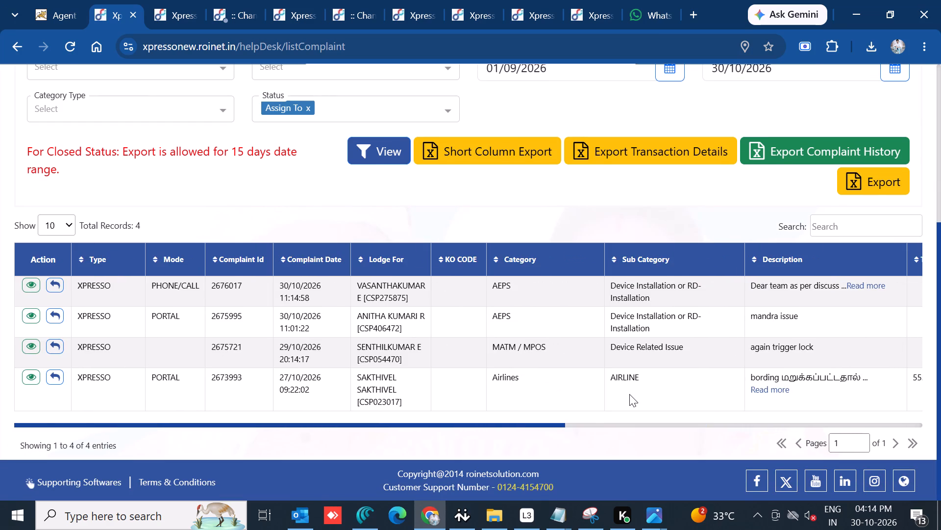
pyautogui.hscroll(-1, 717, 357)
pyautogui.click(739, 286)
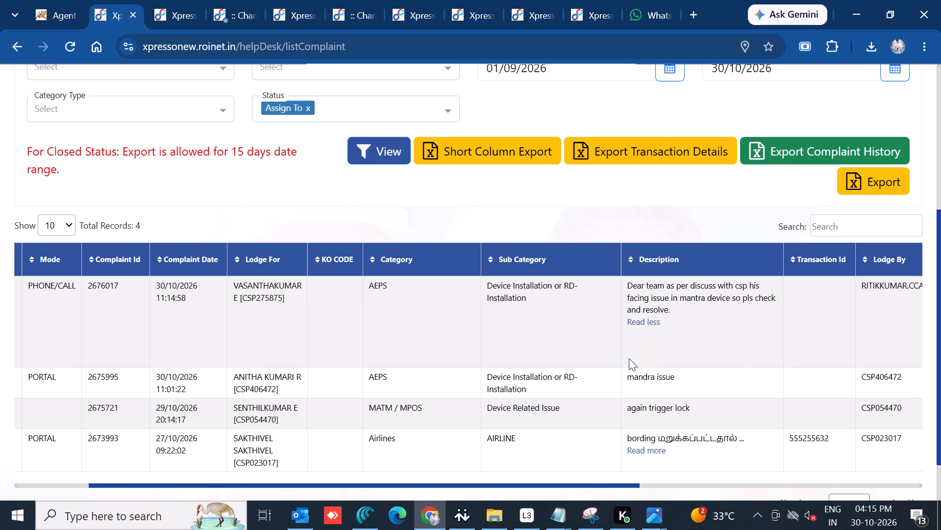
pyautogui.hscroll(3, 629, 358)
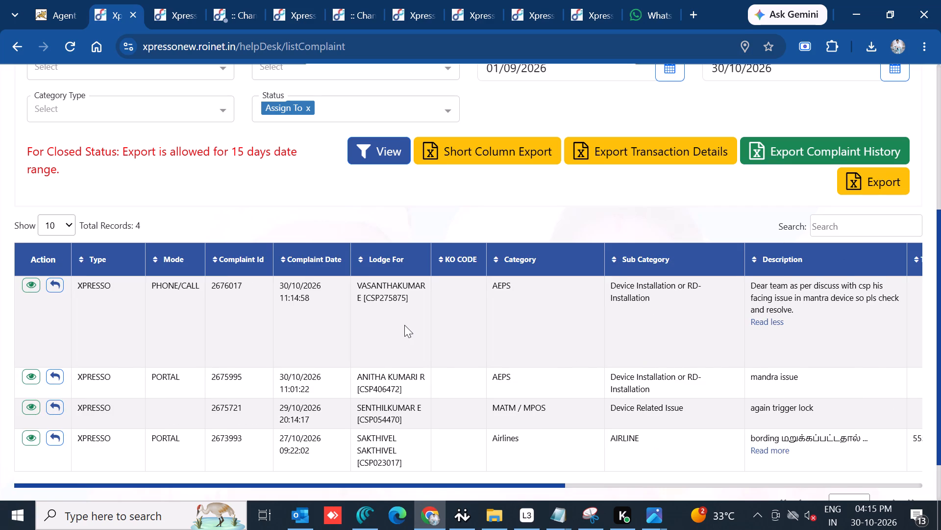
pyautogui.doubleClick(380, 393)
pyautogui.hotkey('ctrl', 'c')
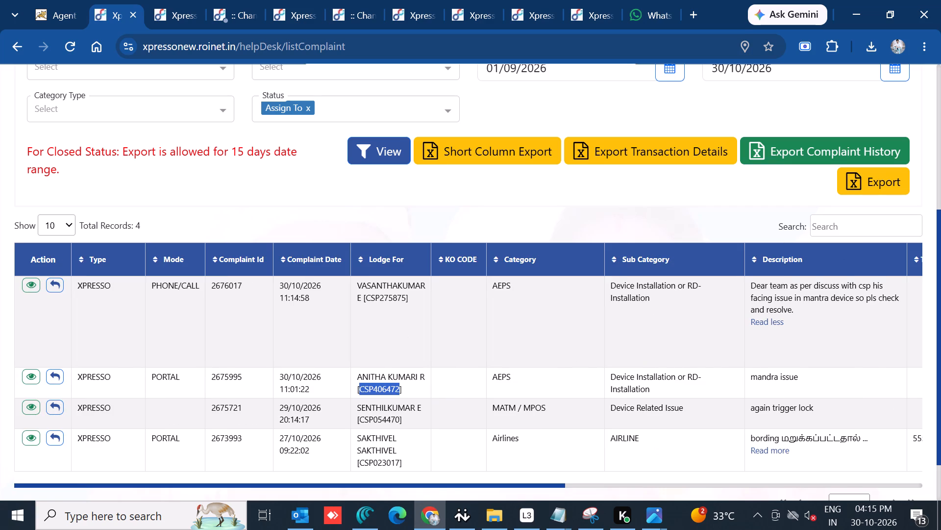
pyautogui.click(293, 10)
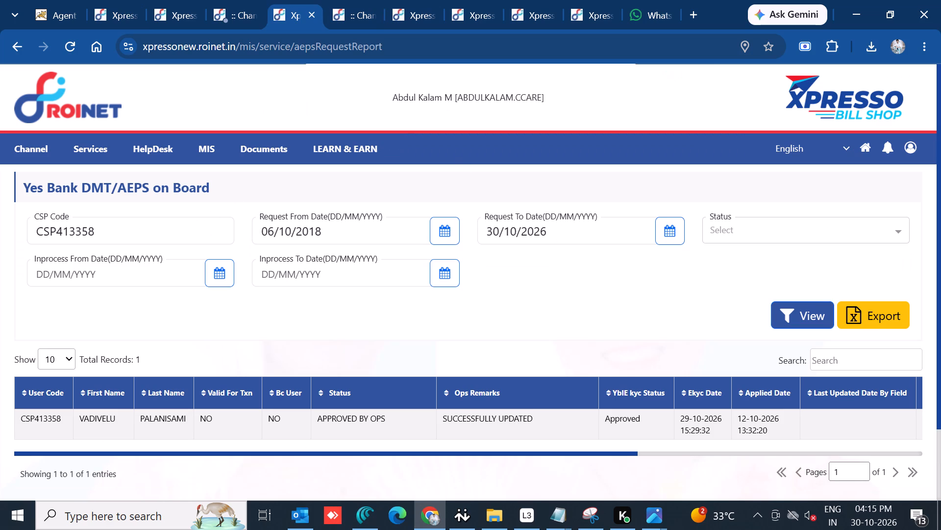
pyautogui.doubleClick(173, 228)
pyautogui.hotkey('ctrl', 'v')
pyautogui.click(799, 314)
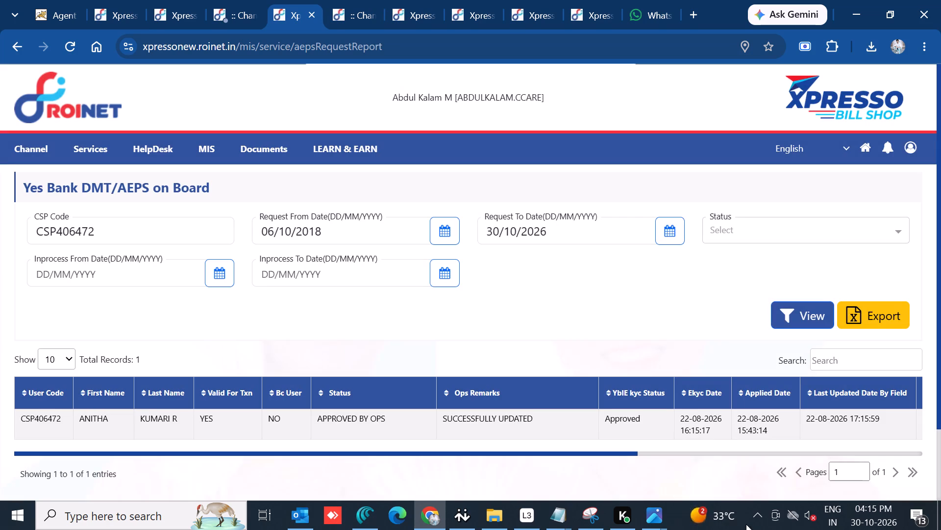
pyautogui.click(758, 518)
pyautogui.click(634, 299)
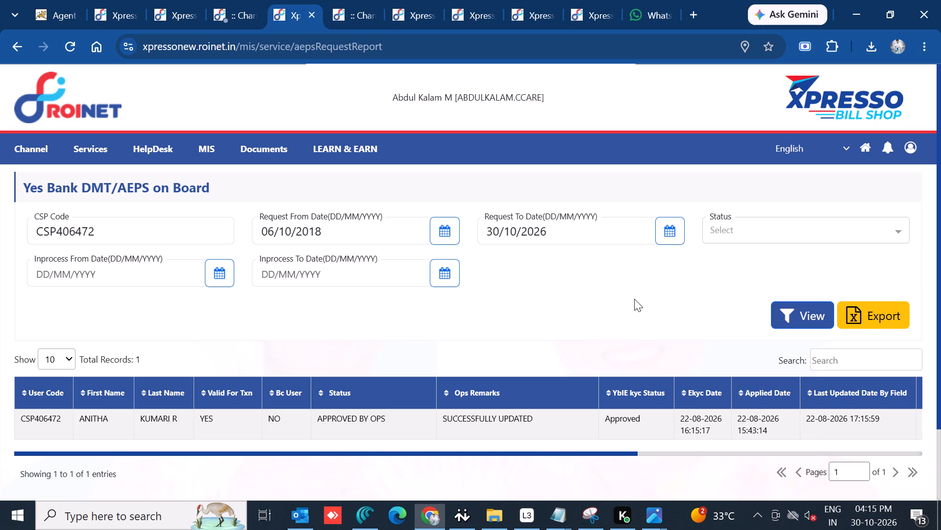
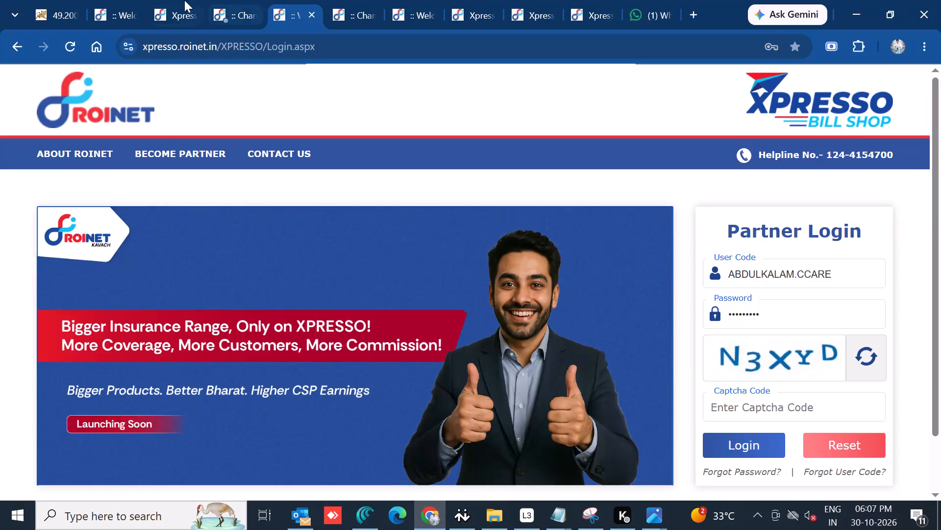
# On the Agent Desktop login page, fill in the saved agent ID, password and extension.
pyautogui.click(52, 0)
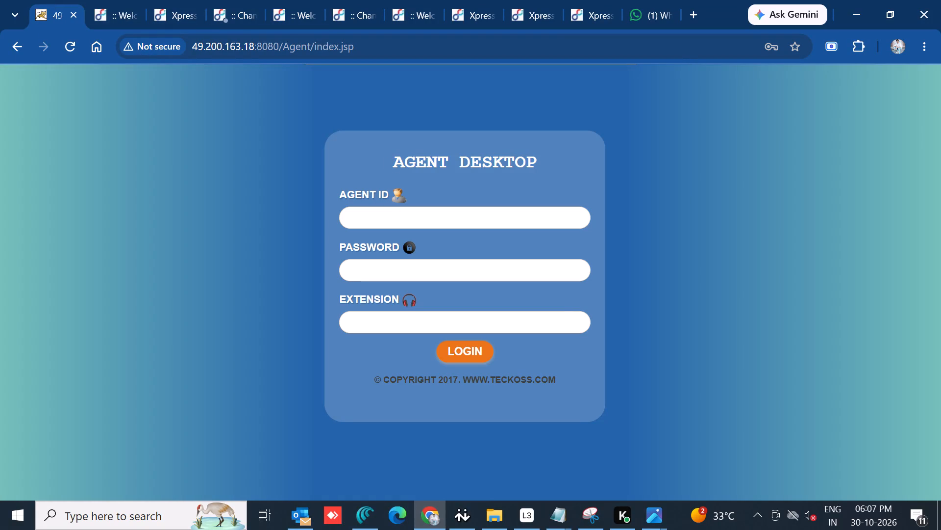
pyautogui.click(384, 211)
pyautogui.click(458, 254)
pyautogui.click(420, 320)
pyautogui.click(465, 185)
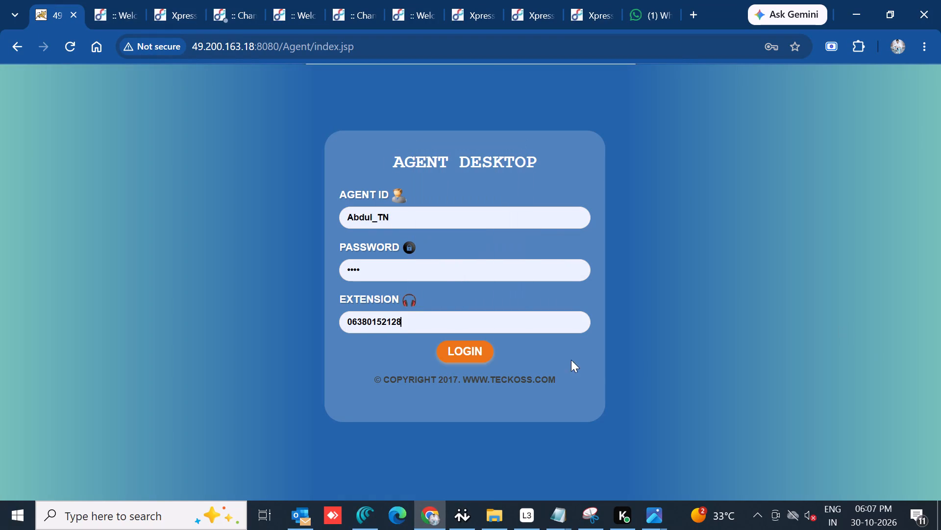
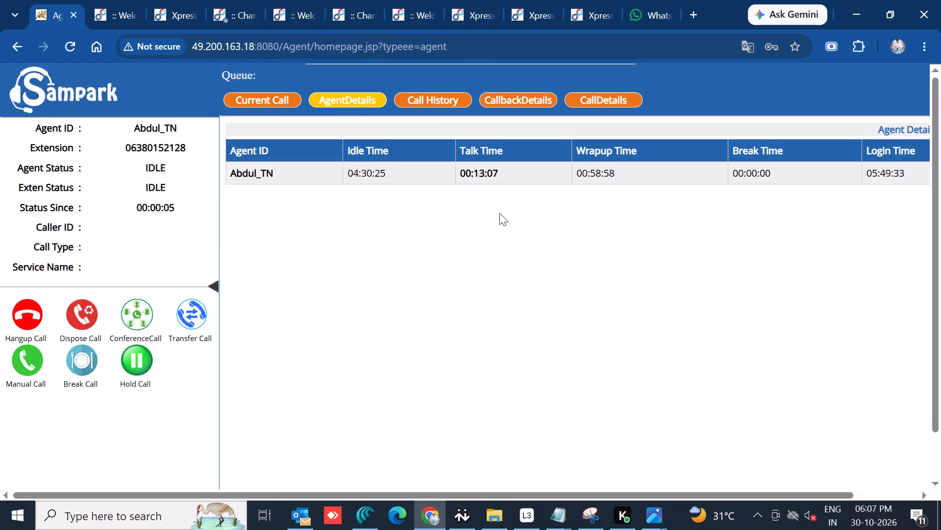
# Reload the agent details on the Sampark agent page to check the idle, talk, wrapup and login times.
pyautogui.click(357, 106)
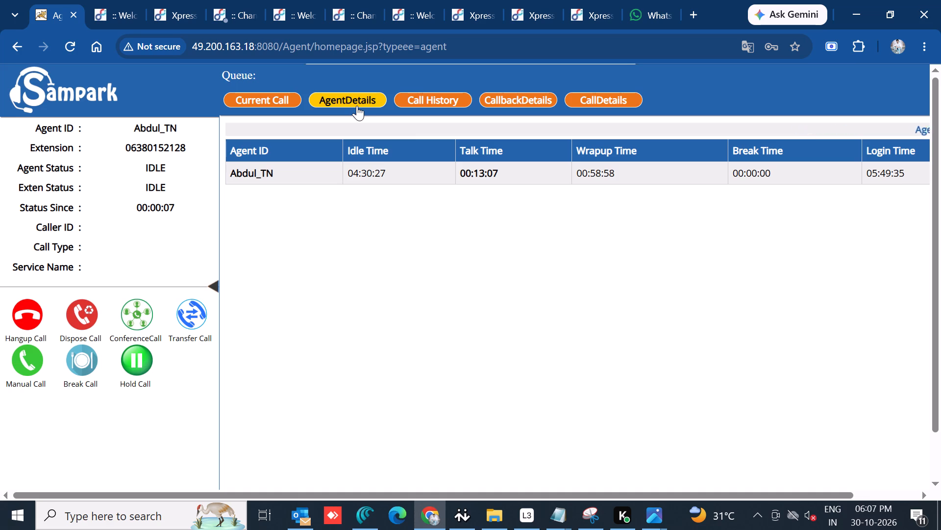
pyautogui.click(352, 102)
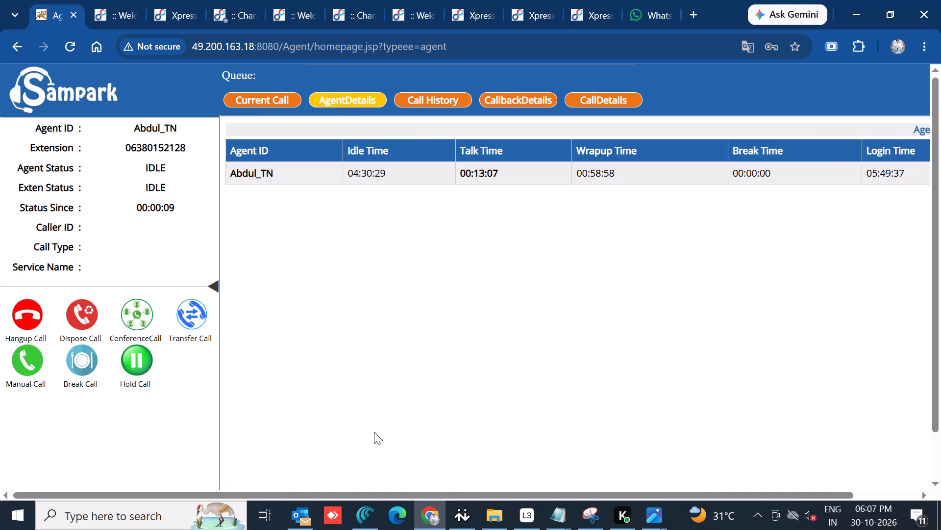
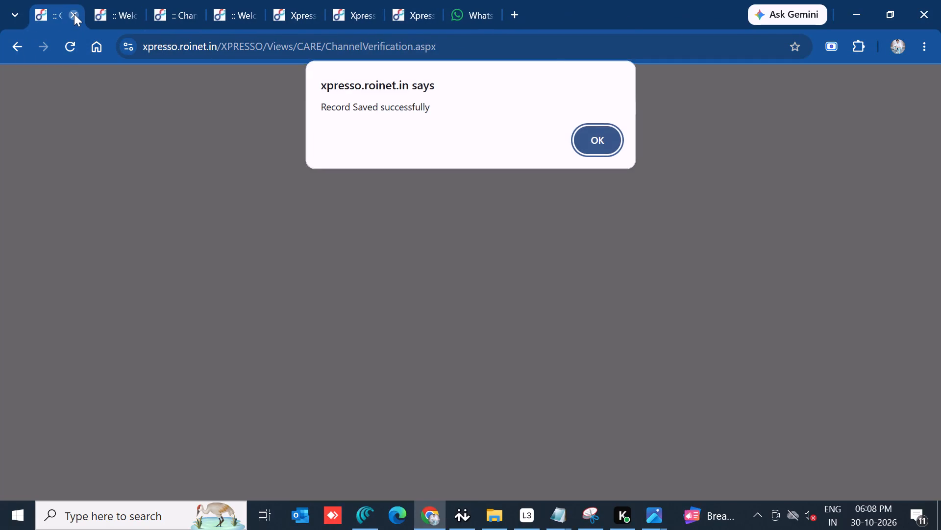
# Close the first three XPRESSO browser tabs, starting with the saved Channel Verification page.
pyautogui.click(74, 14)
pyautogui.click(74, 14)
pyautogui.click(74, 14)
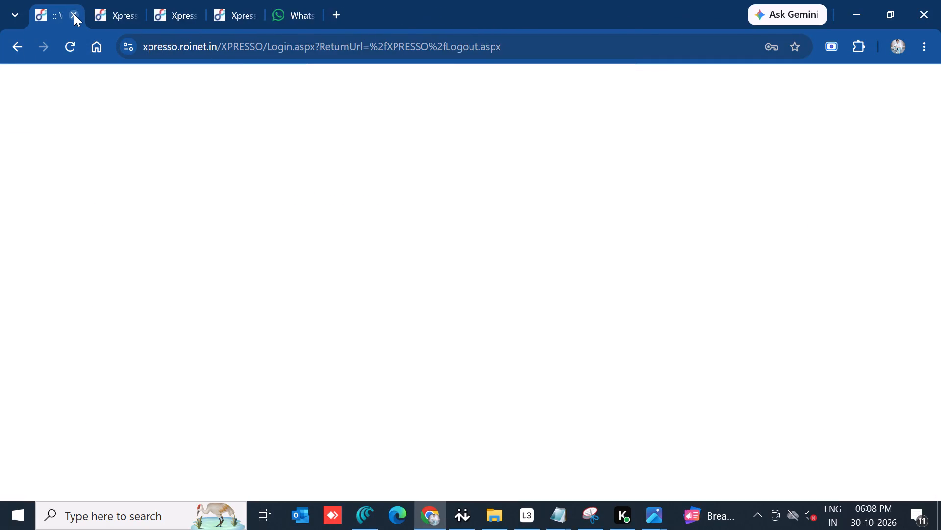